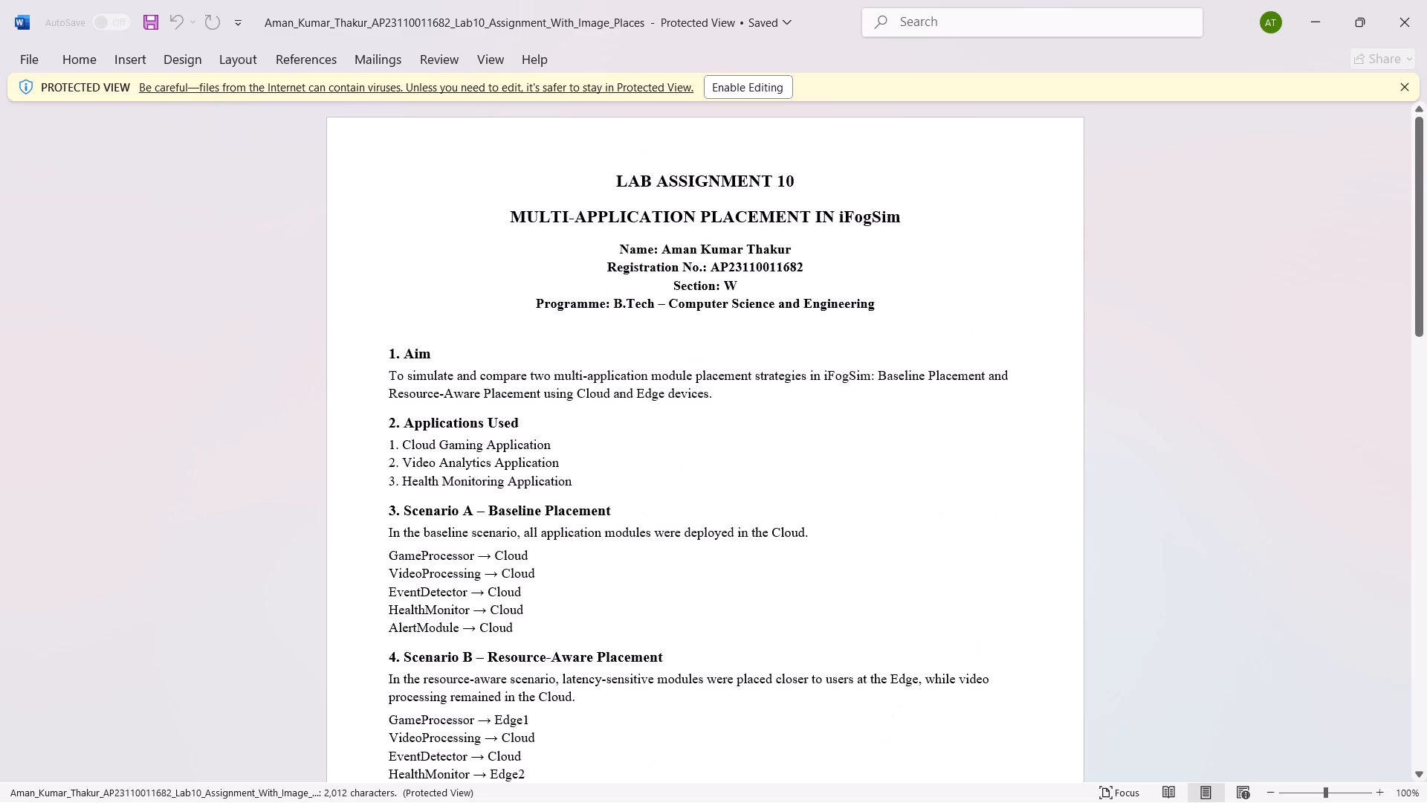
click(771, 93)
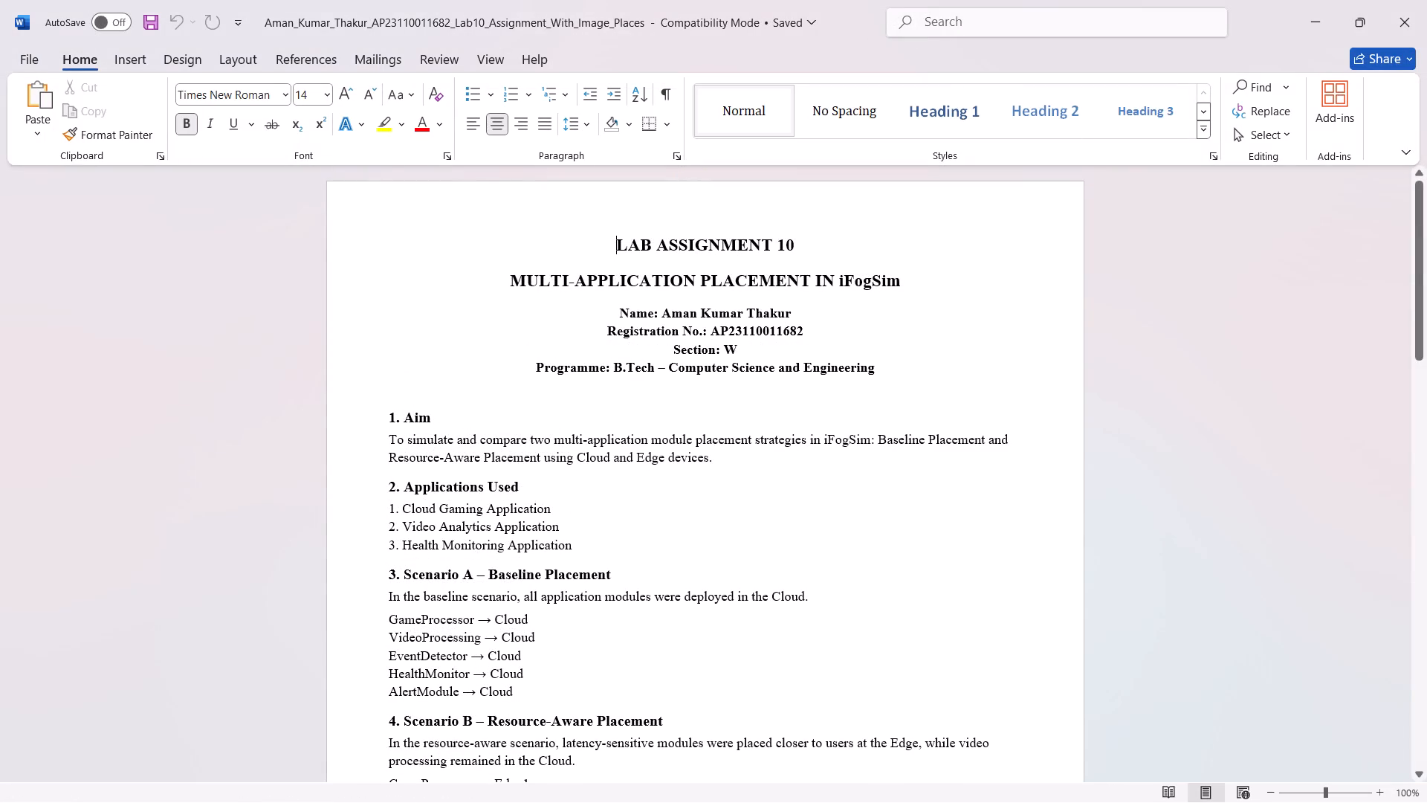
Read through the Applications Used list and the Scenario A – Baseline Placement module assignments in the Word document.
scroll(664, 210, down, 1)
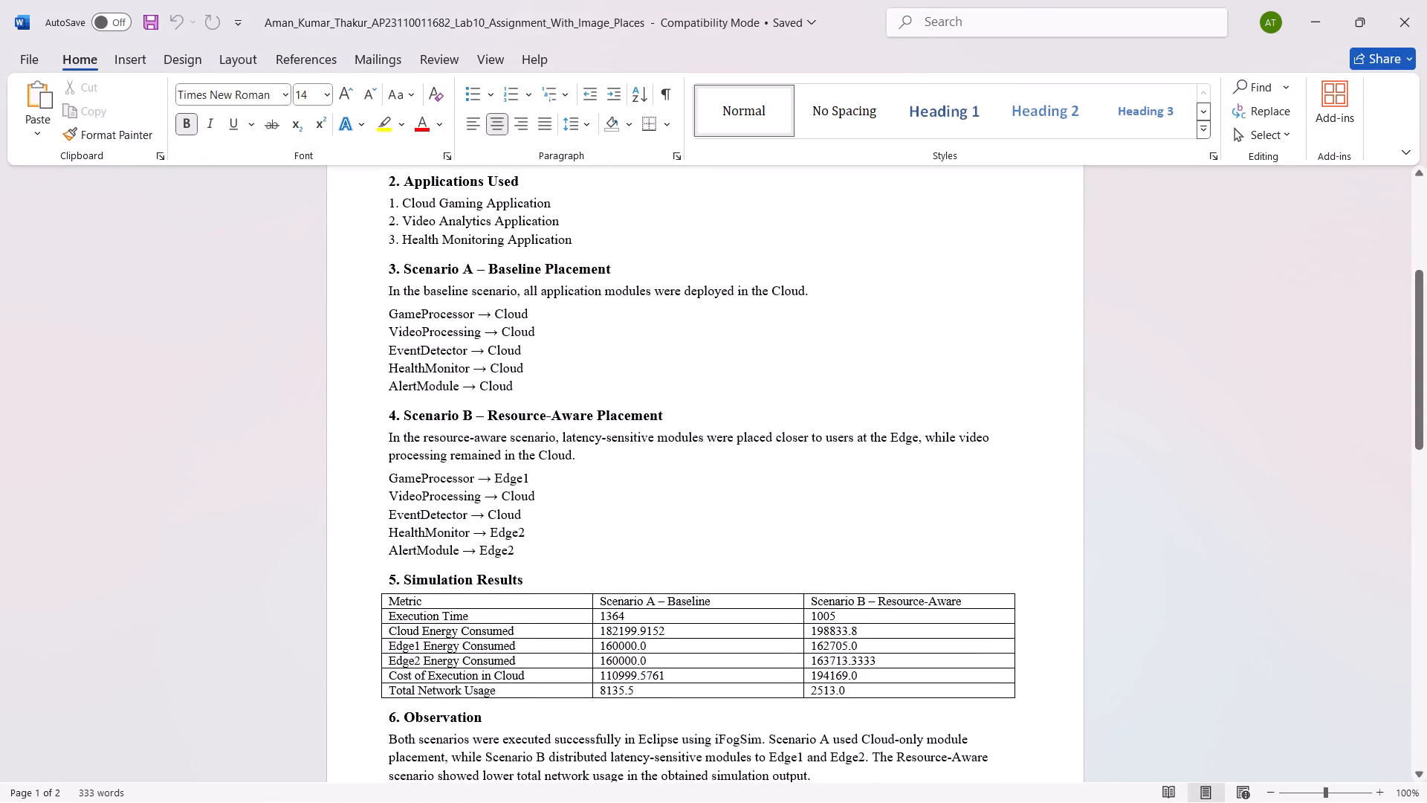
click(529, 297)
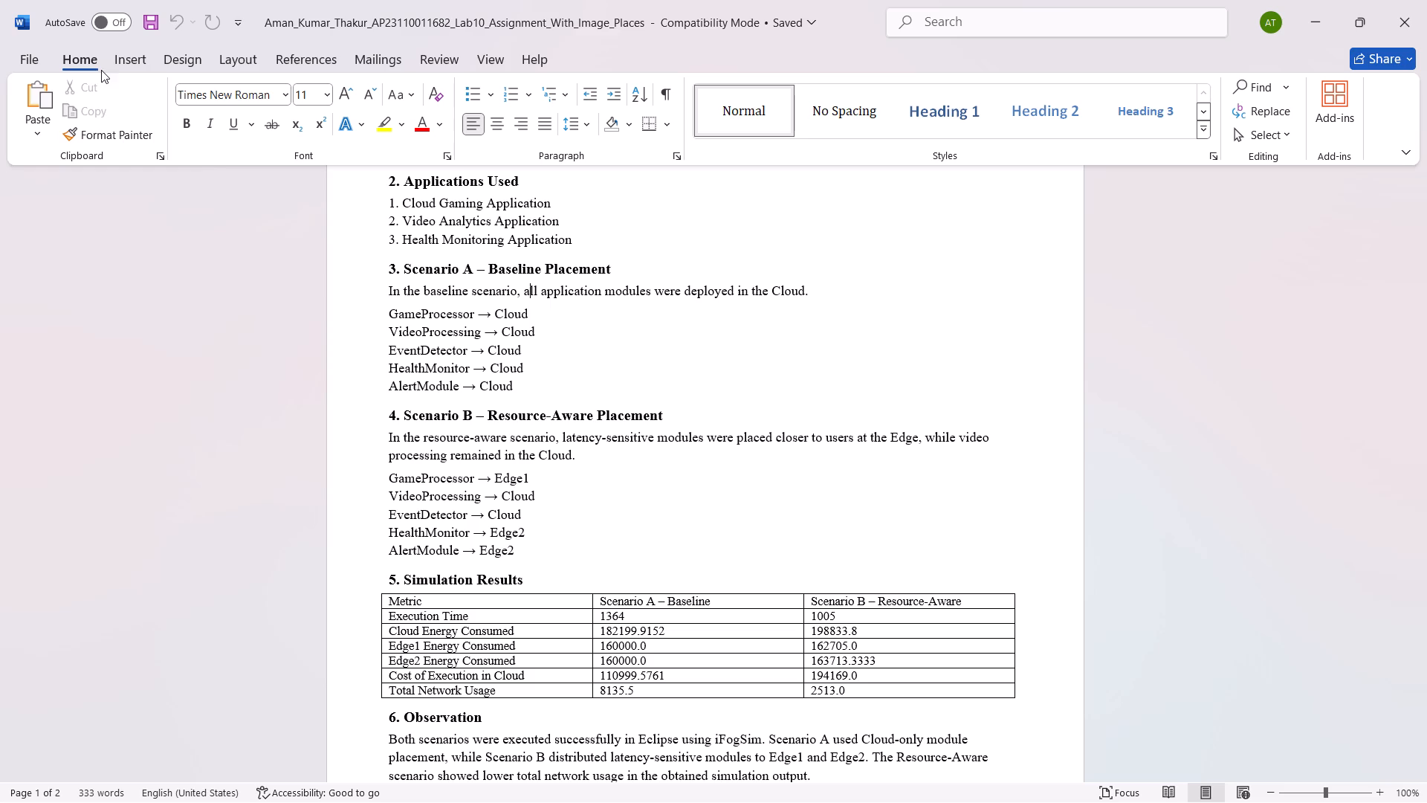
click(146, 62)
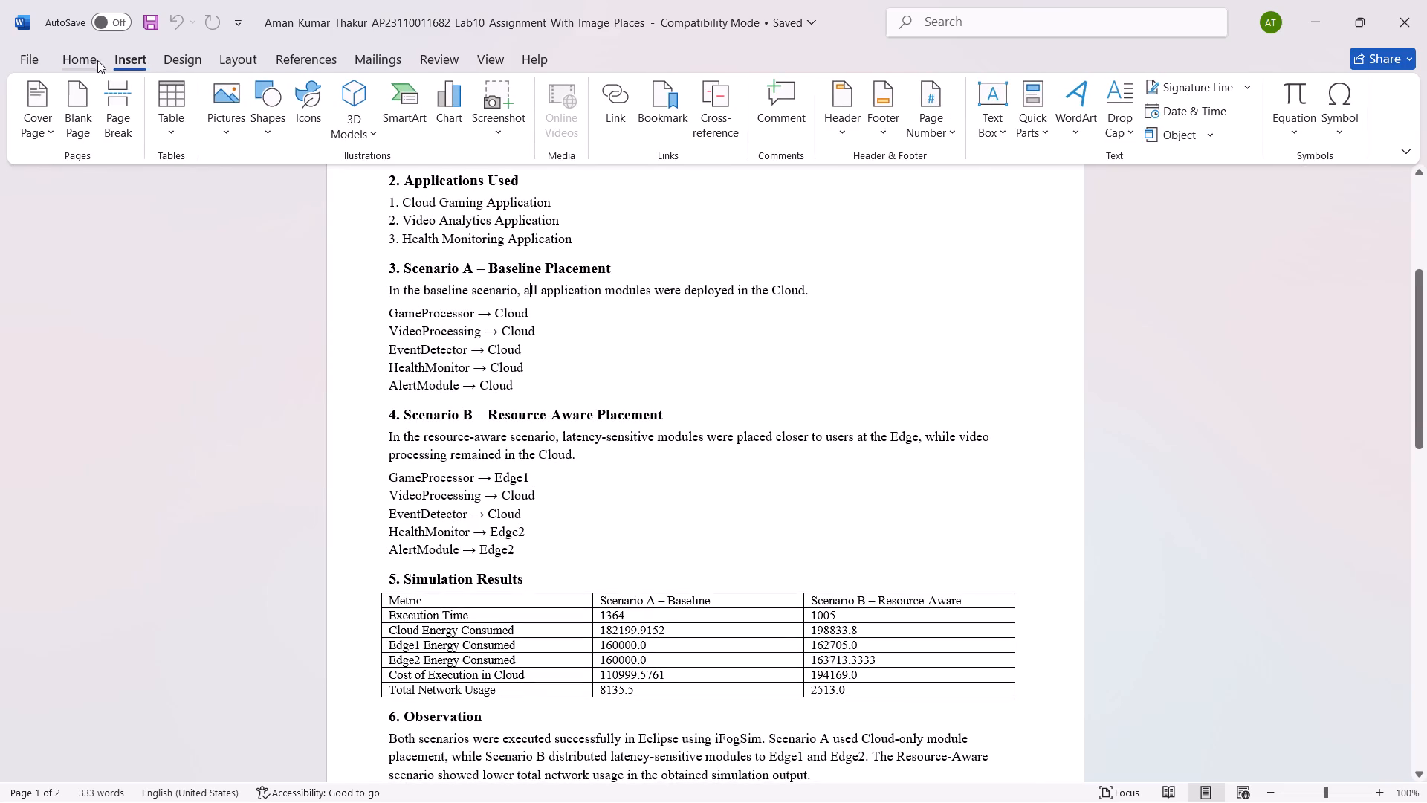
click(87, 58)
click(404, 350)
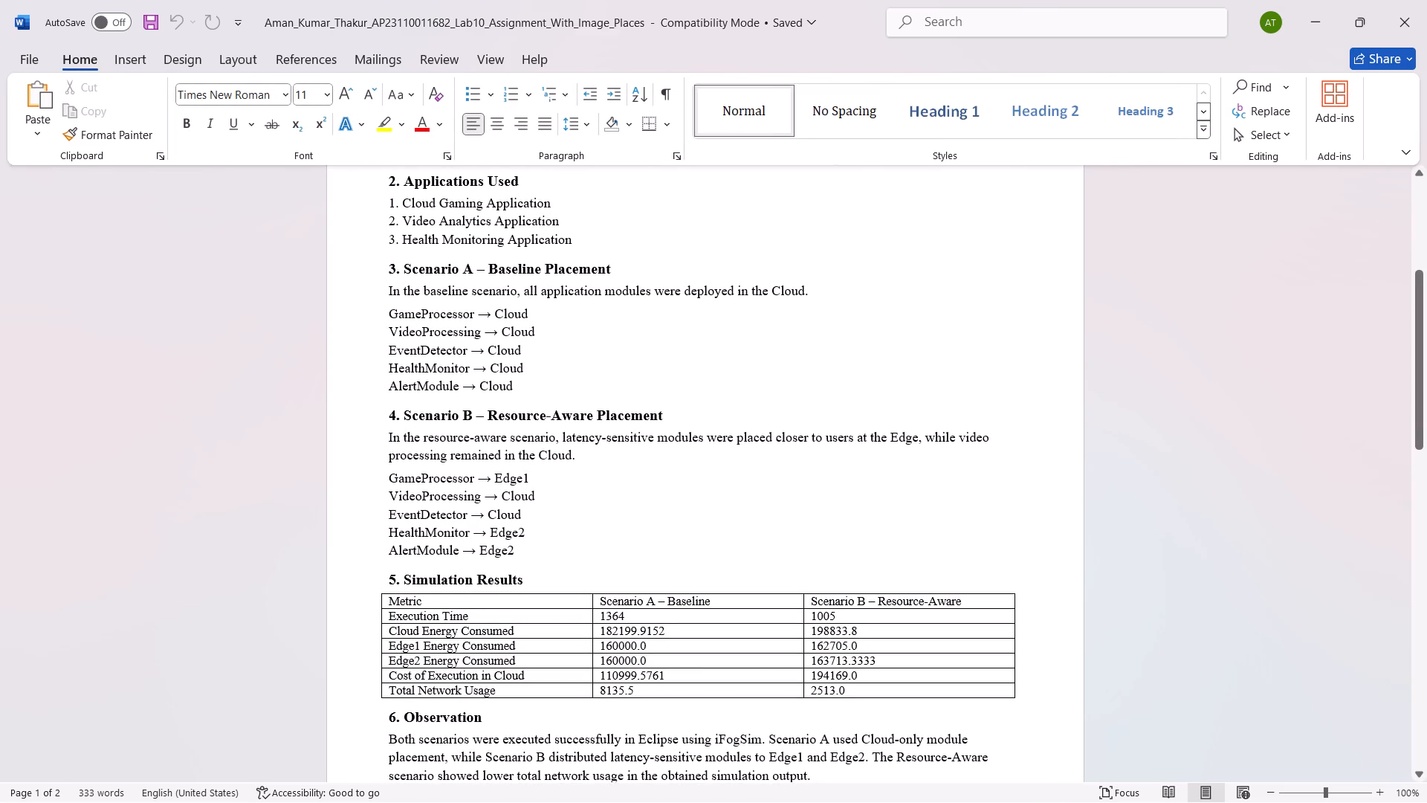
drag(404, 350, 530, 257)
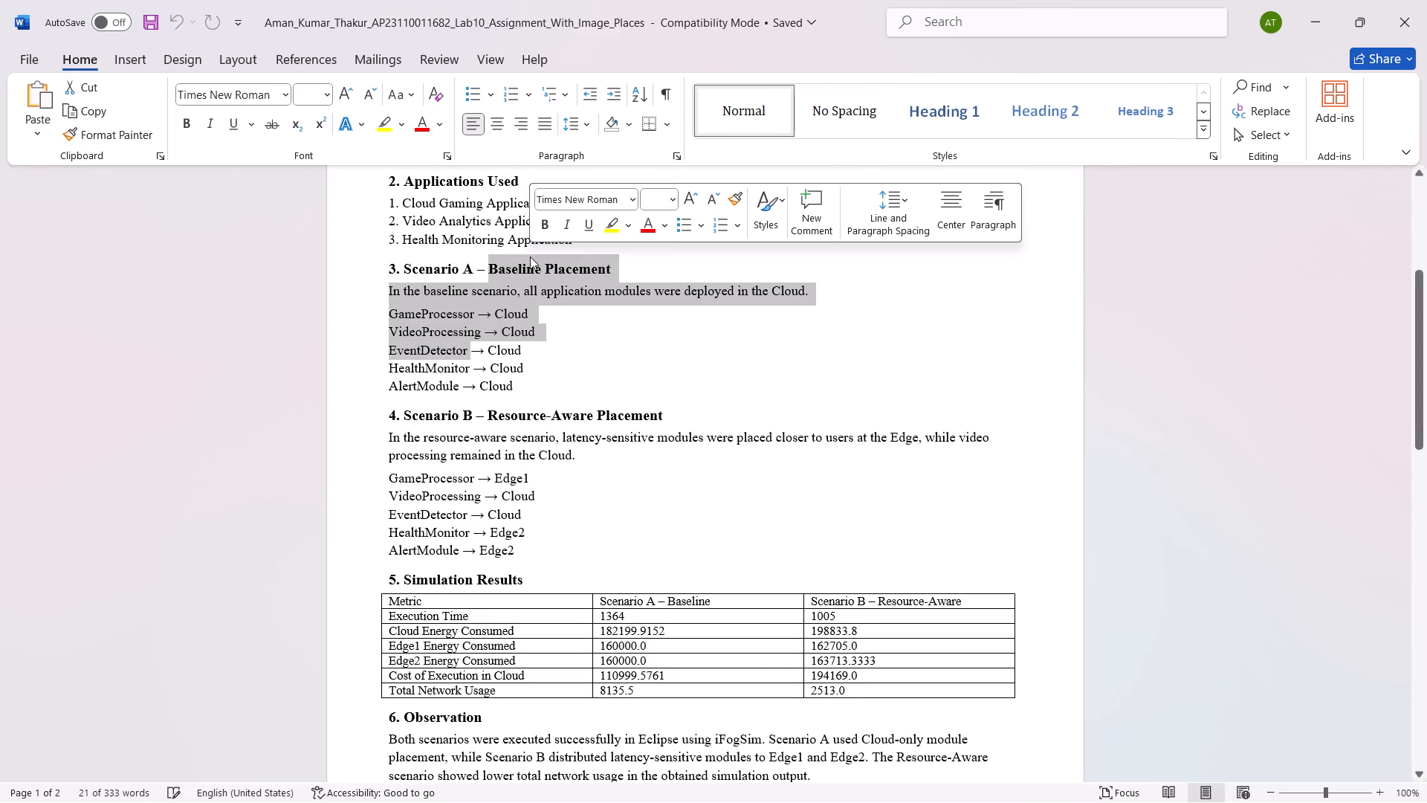
click(477, 321)
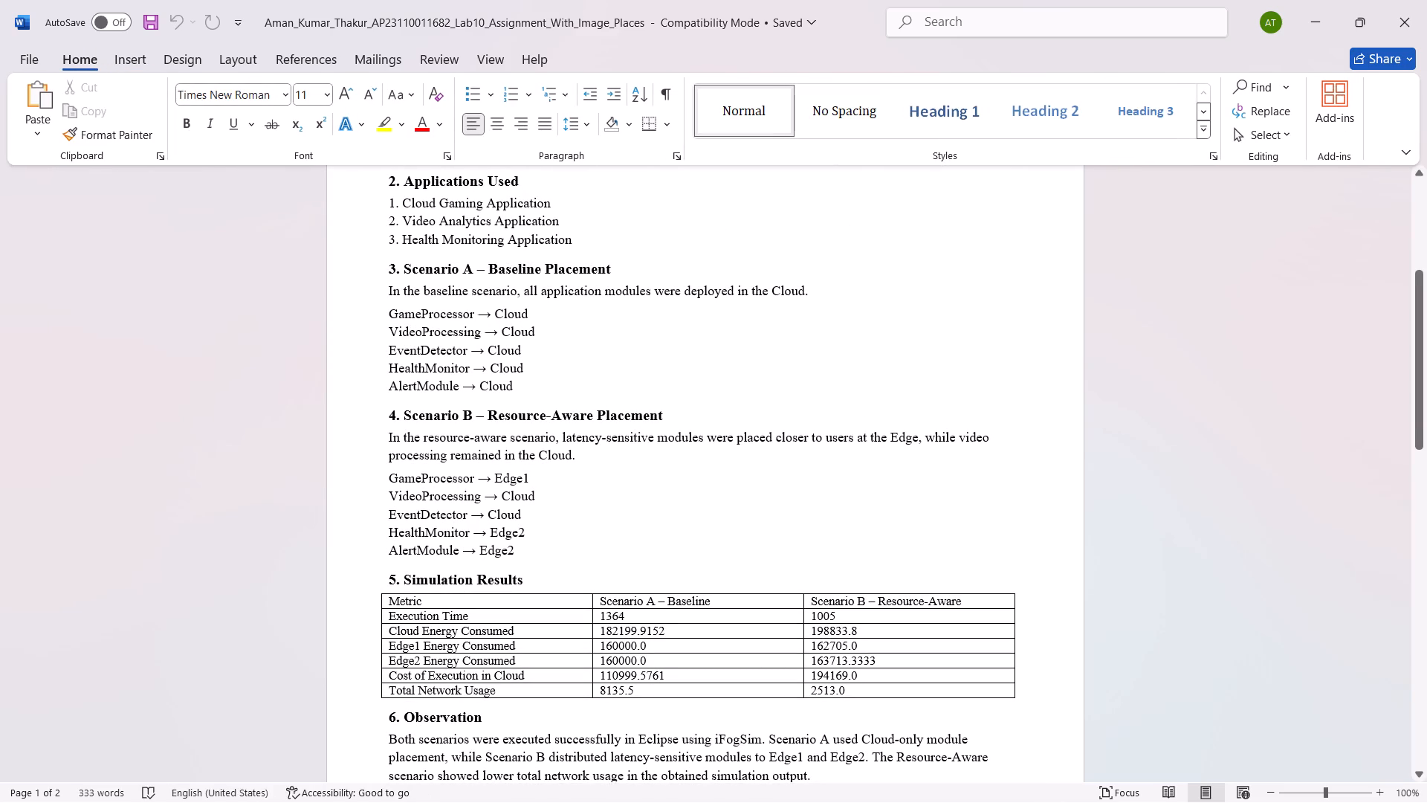
click(507, 310)
double_click(507, 310)
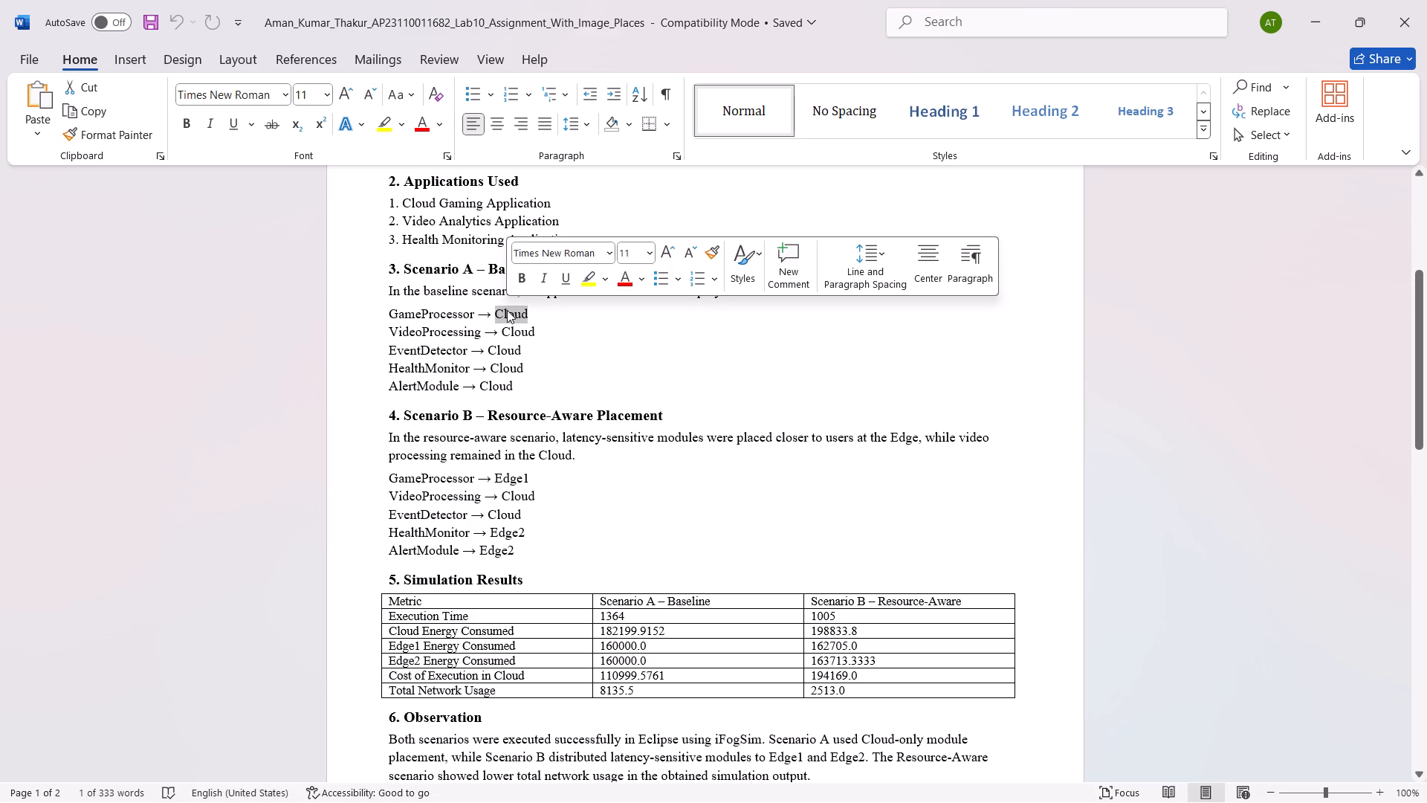
double_click(452, 315)
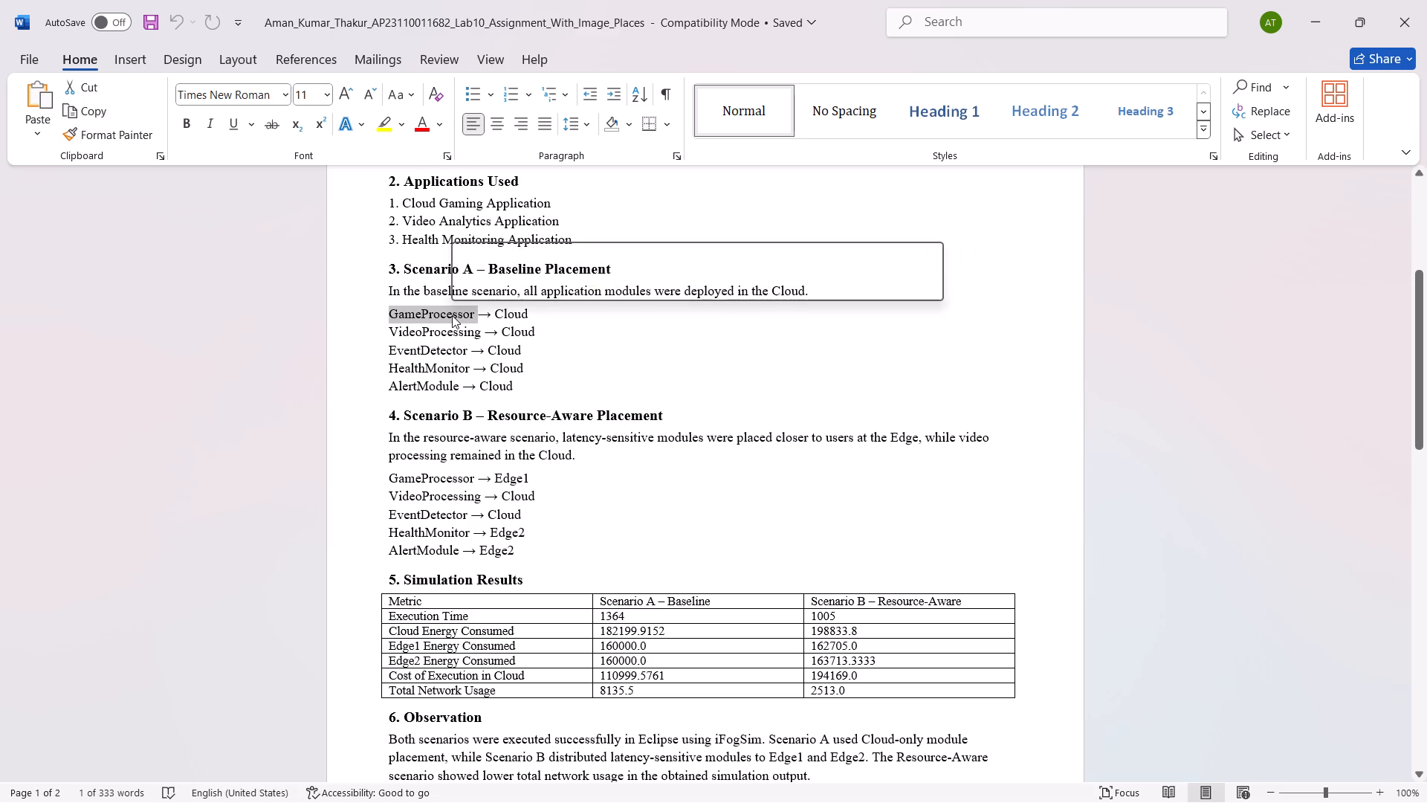
triple_click(430, 344)
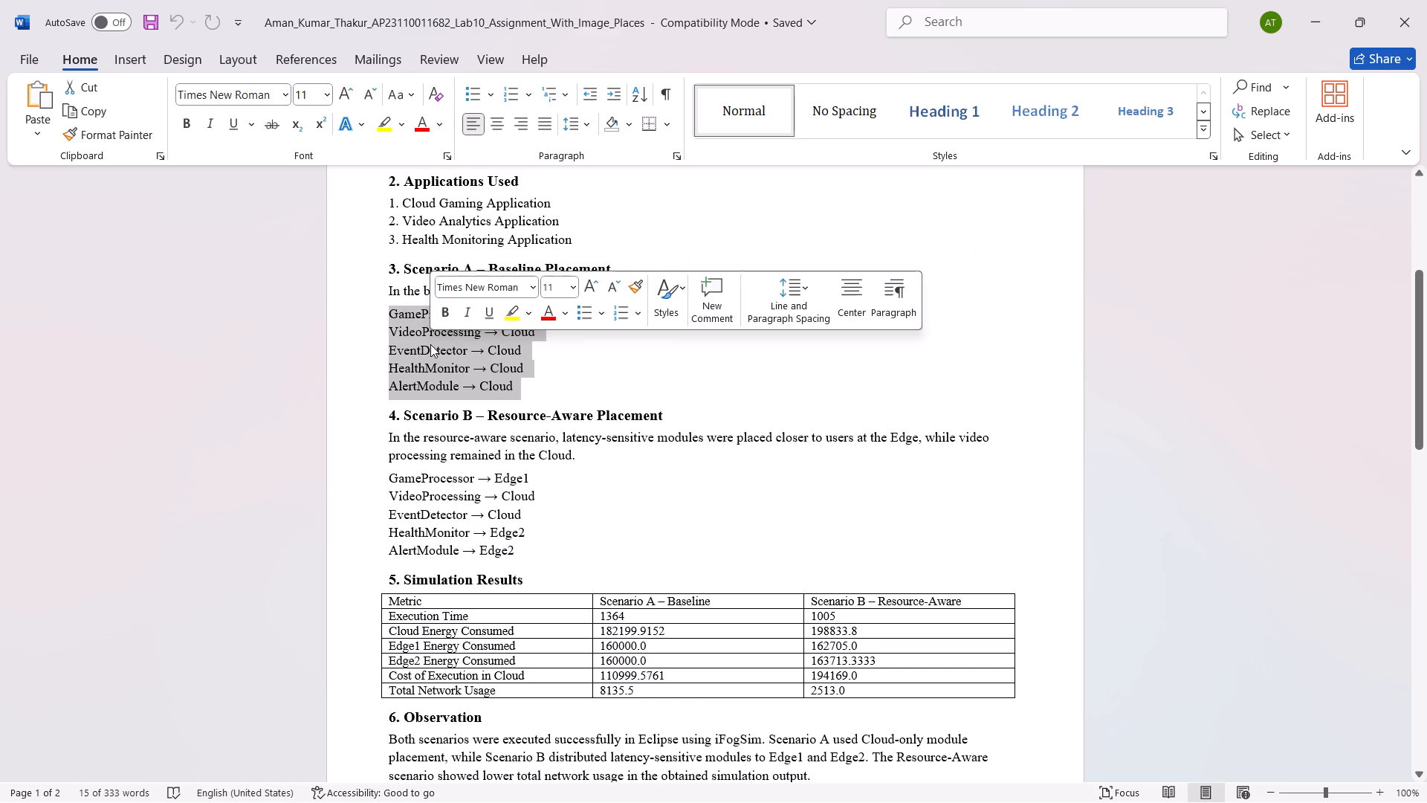
click(430, 348)
triple_click(430, 348)
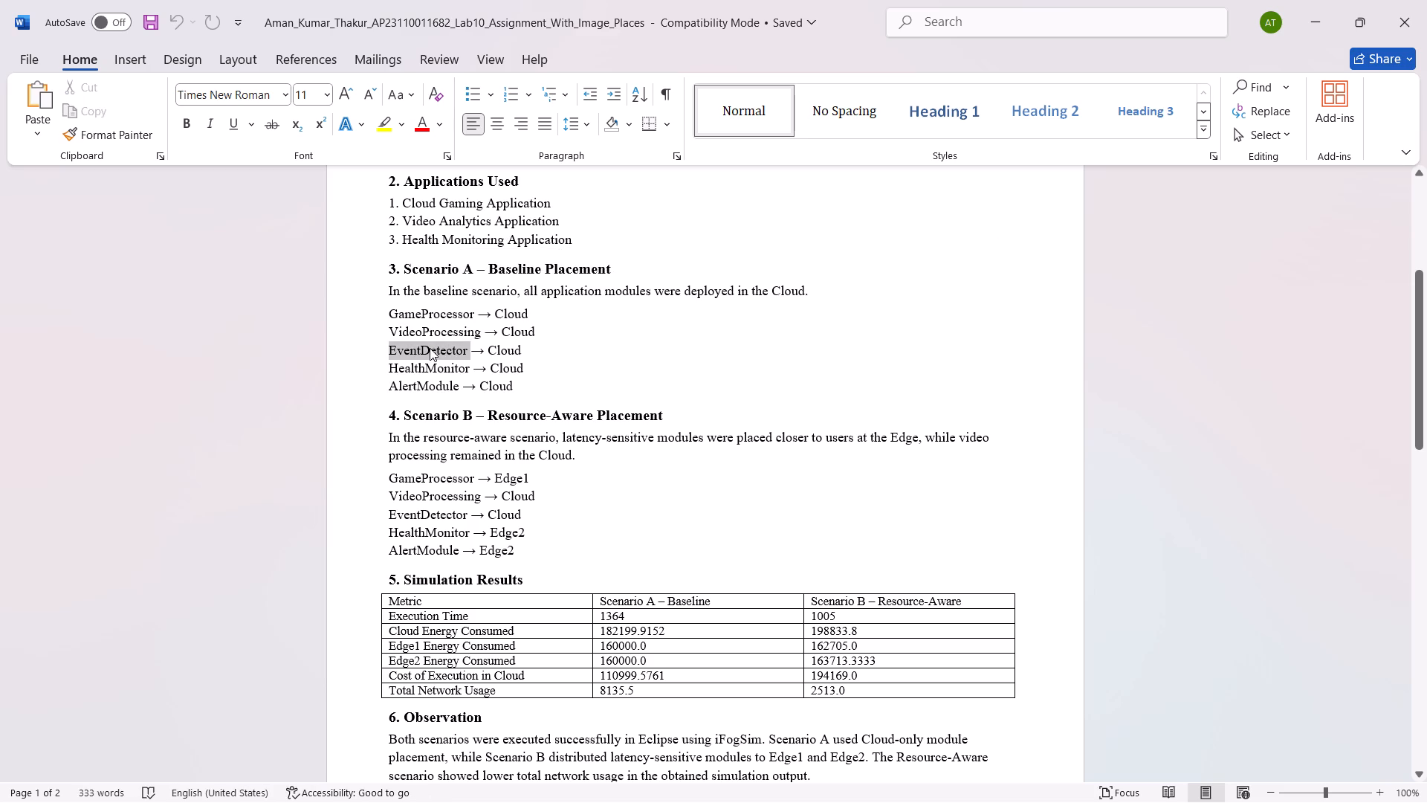
double_click(430, 348)
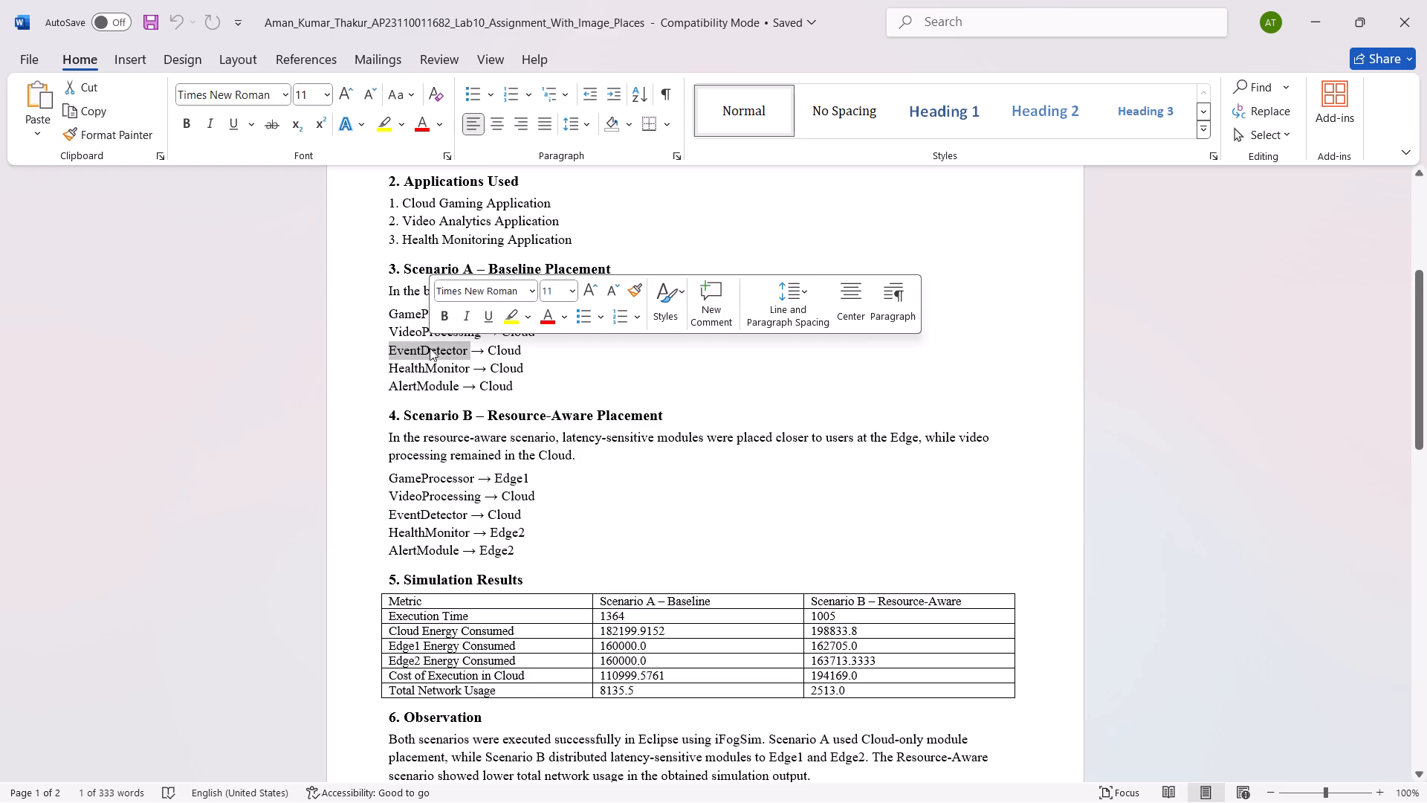
double_click(409, 373)
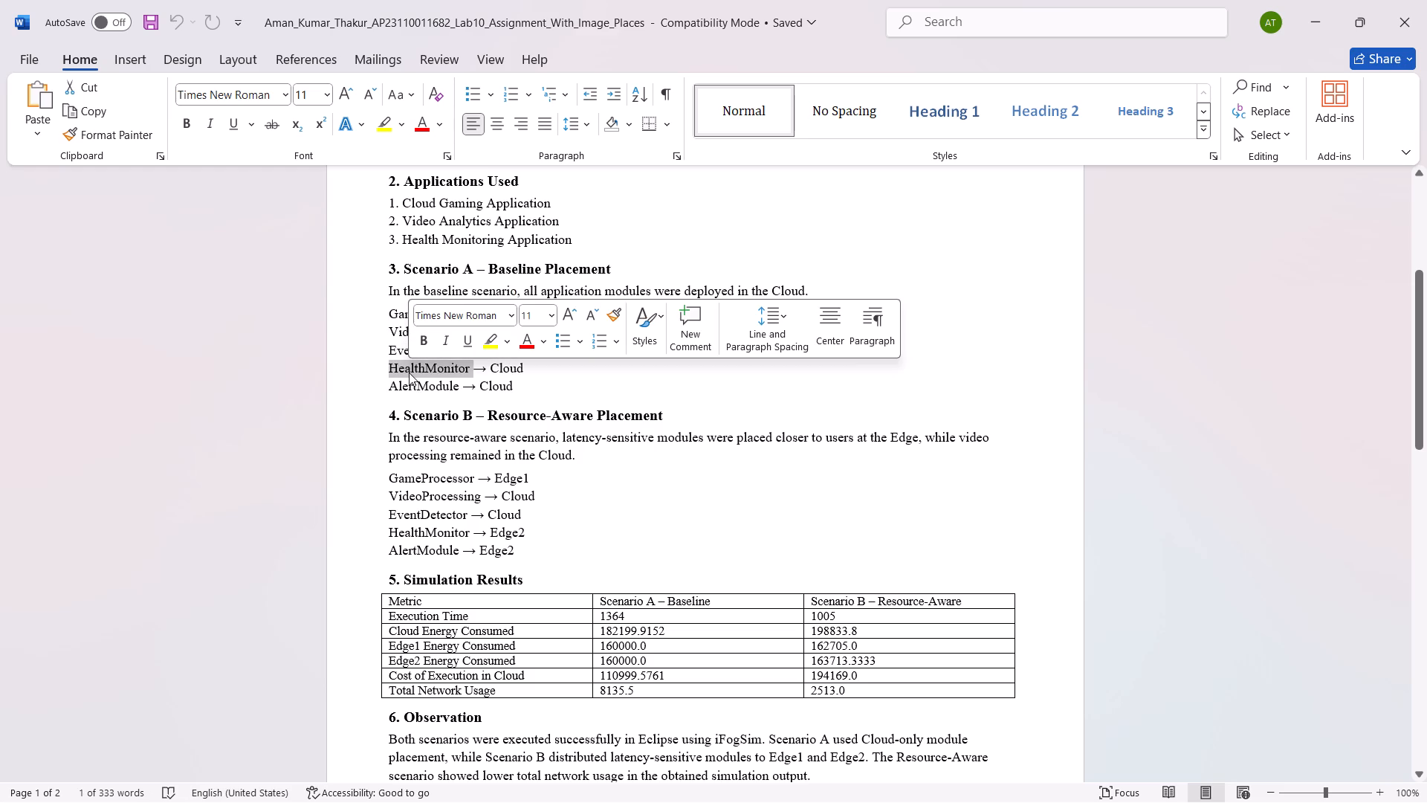
double_click(459, 244)
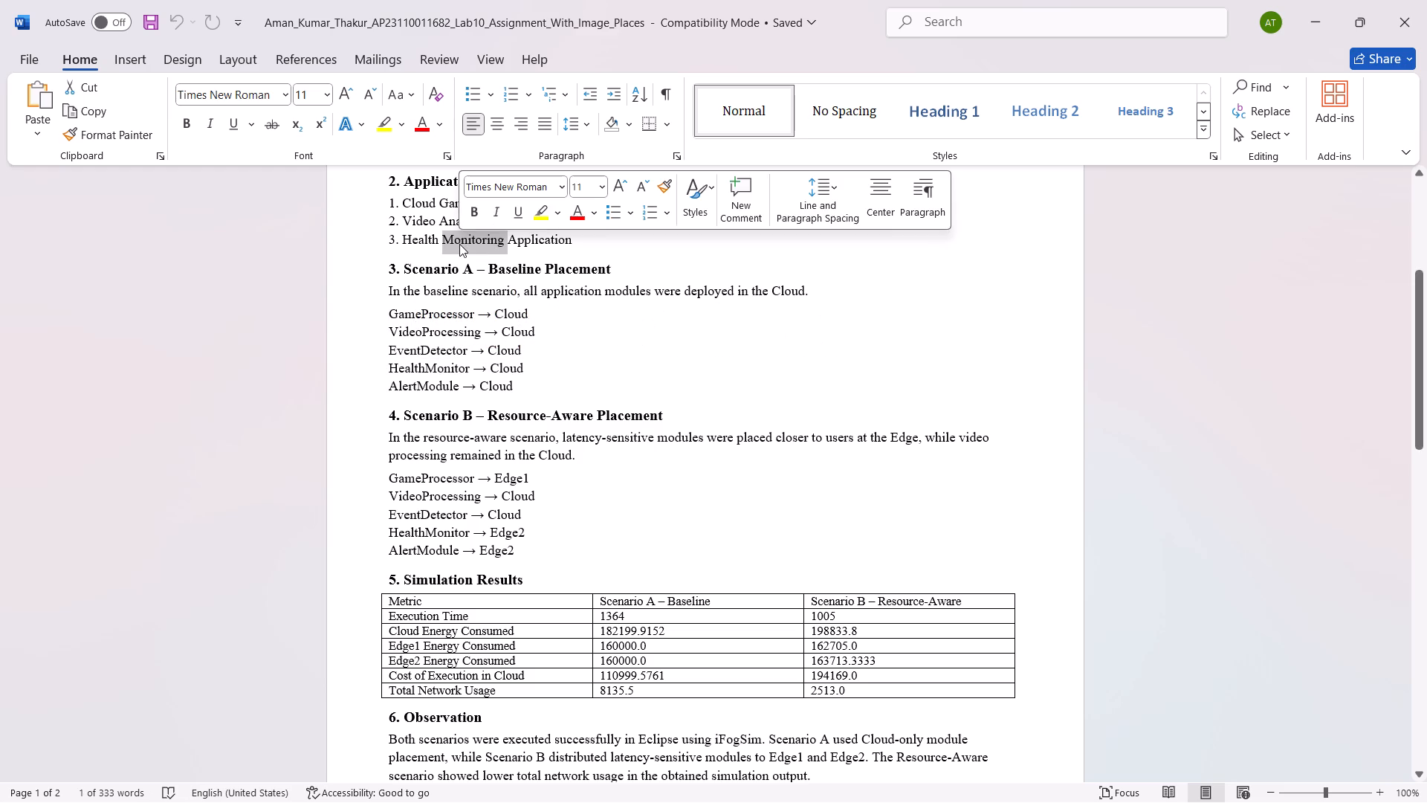
double_click(424, 207)
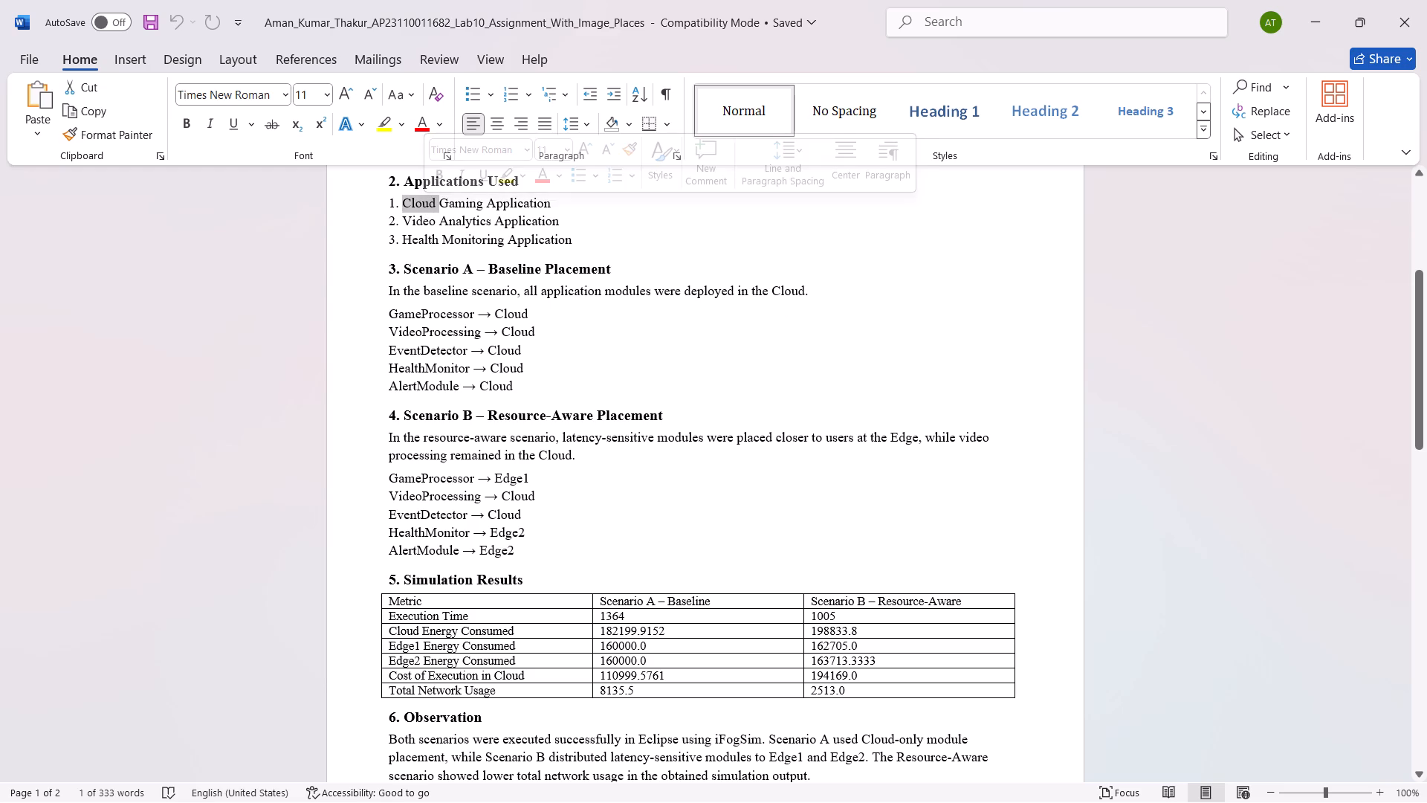
Examine the Scenario B – Resource-Aware Placement section and Simulation Results table, and recheck the Scenario A text.
click(425, 436)
drag(425, 436, 495, 456)
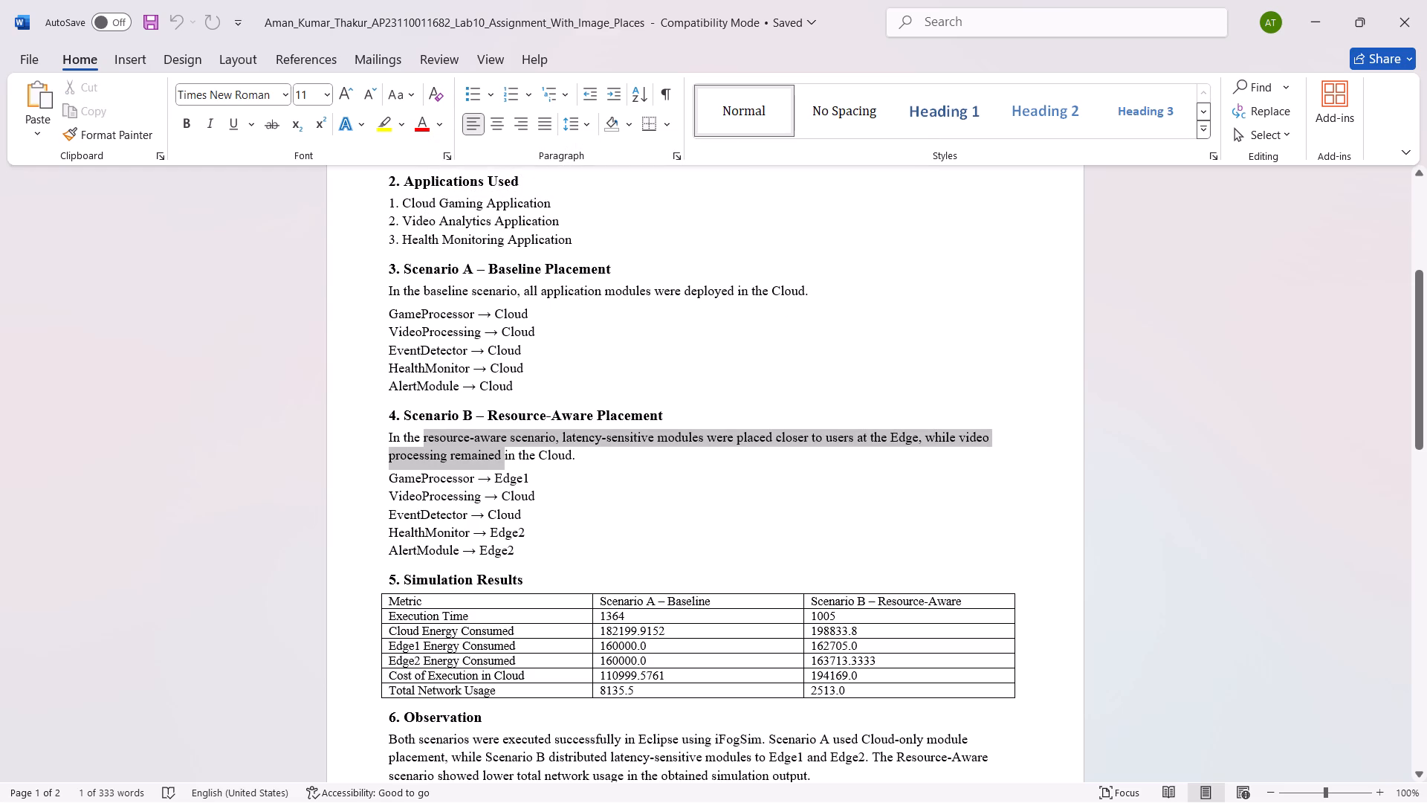
double_click(448, 495)
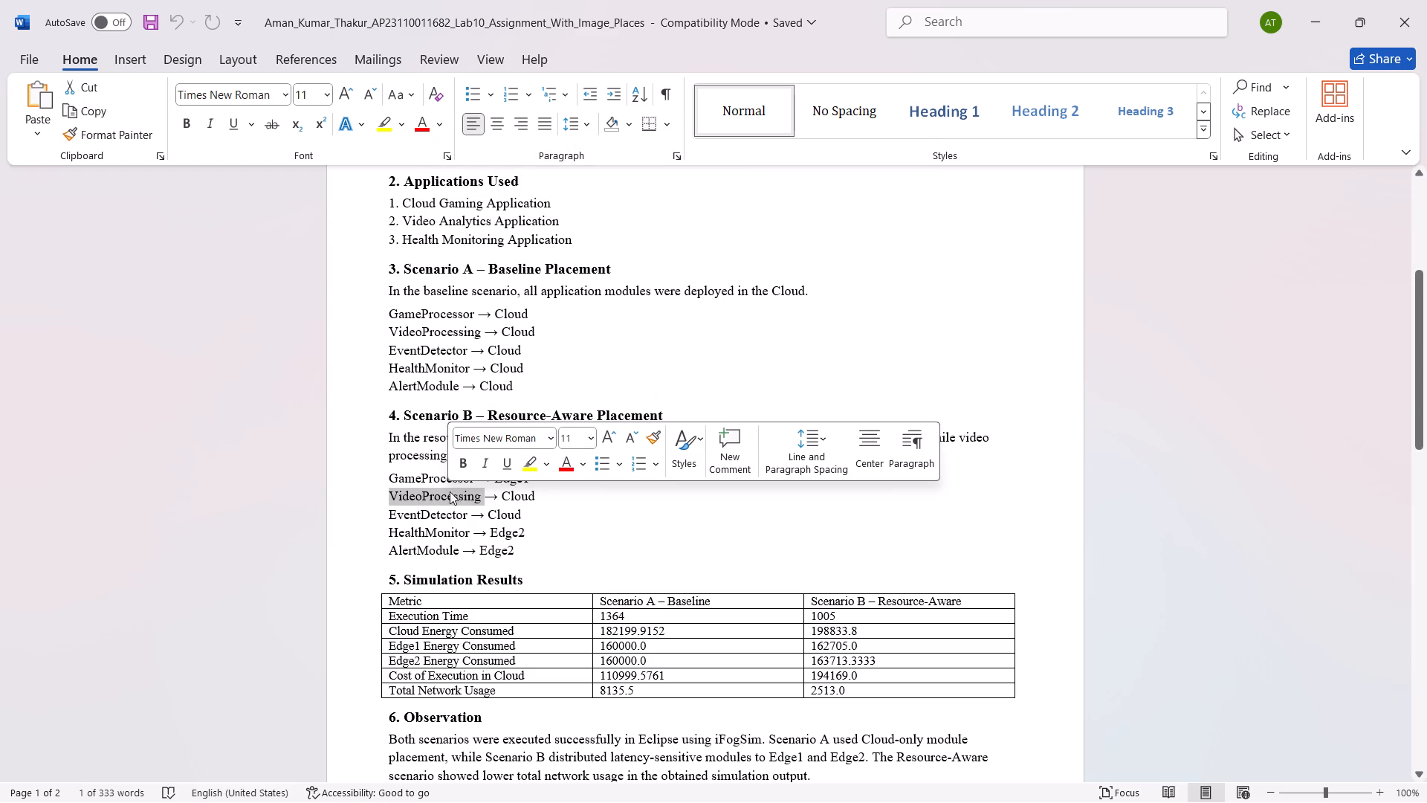
double_click(451, 614)
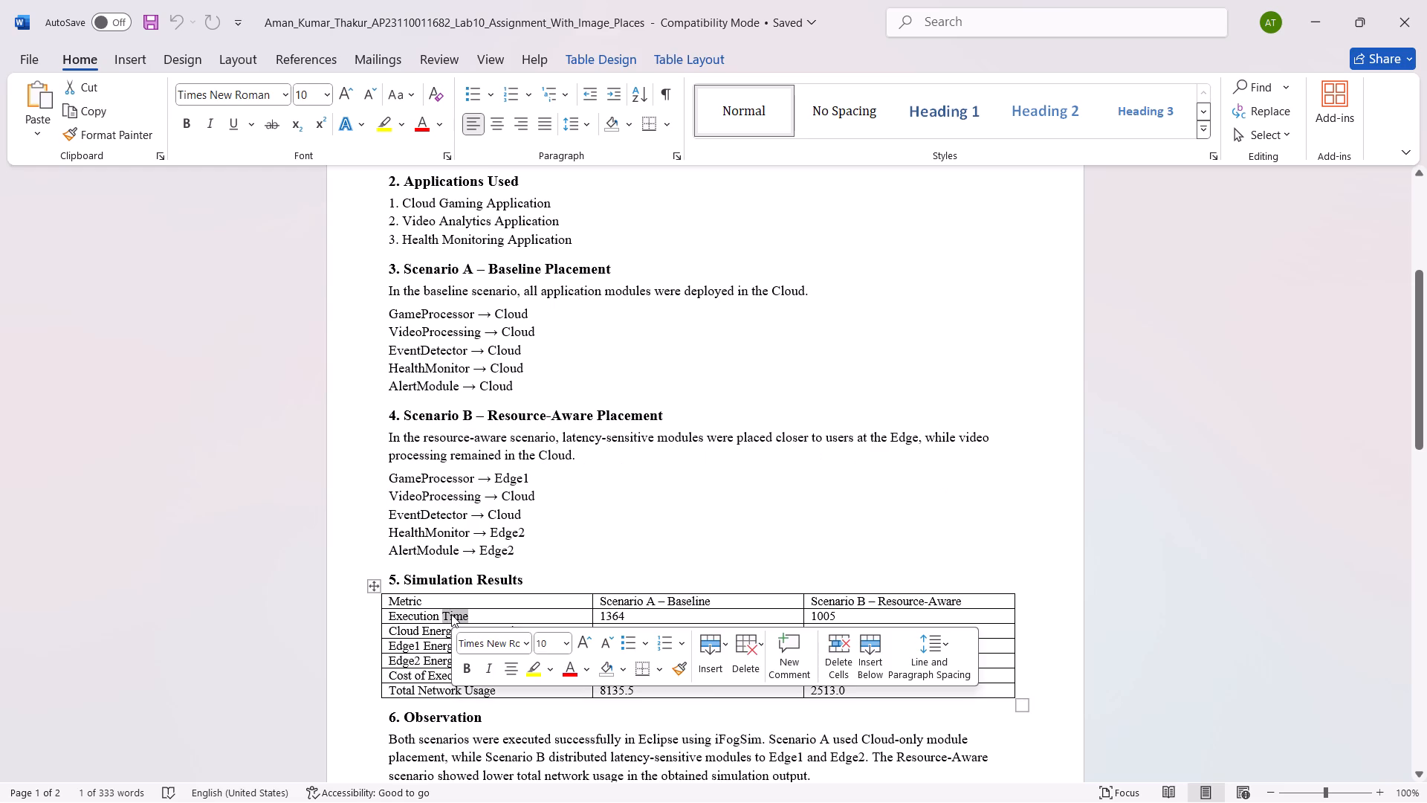
double_click(522, 245)
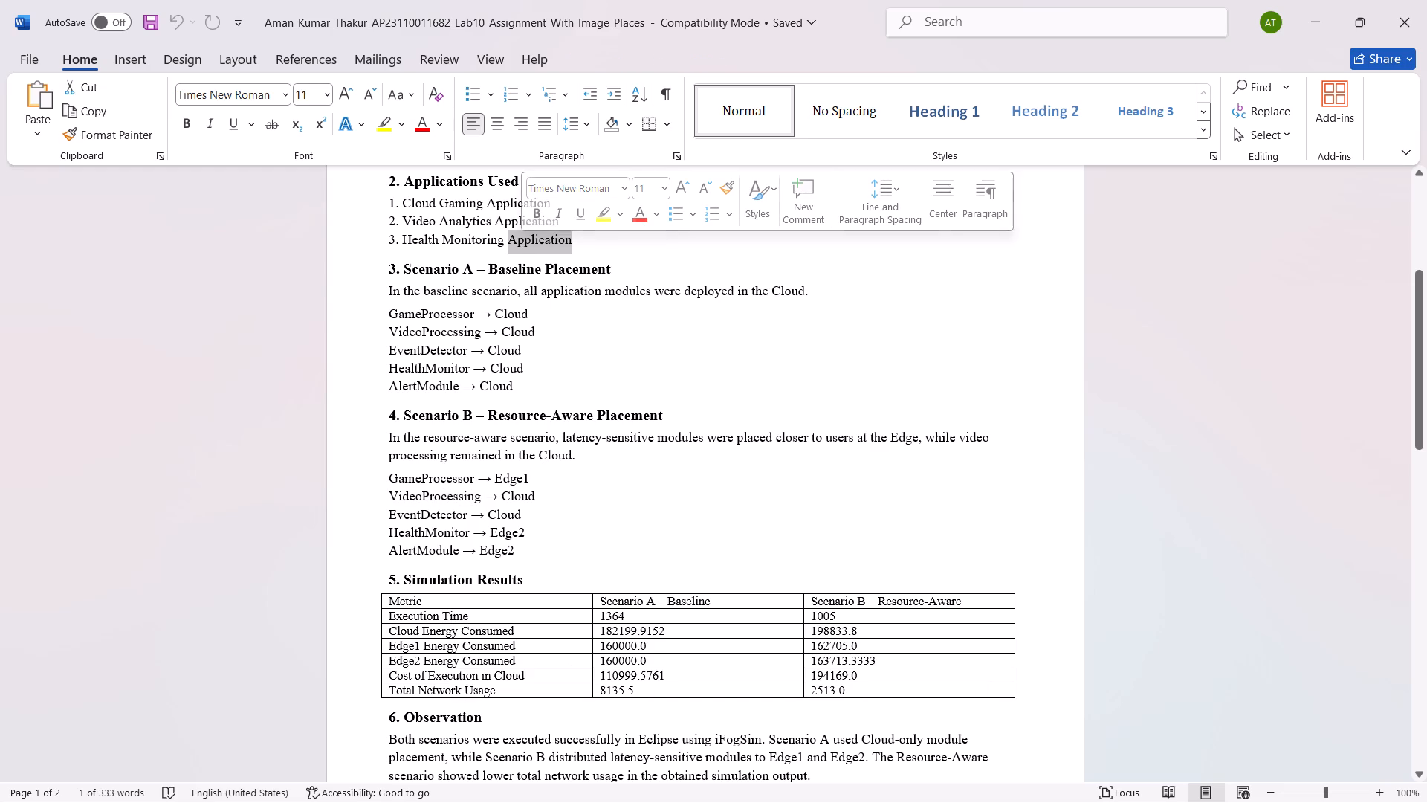
double_click(558, 292)
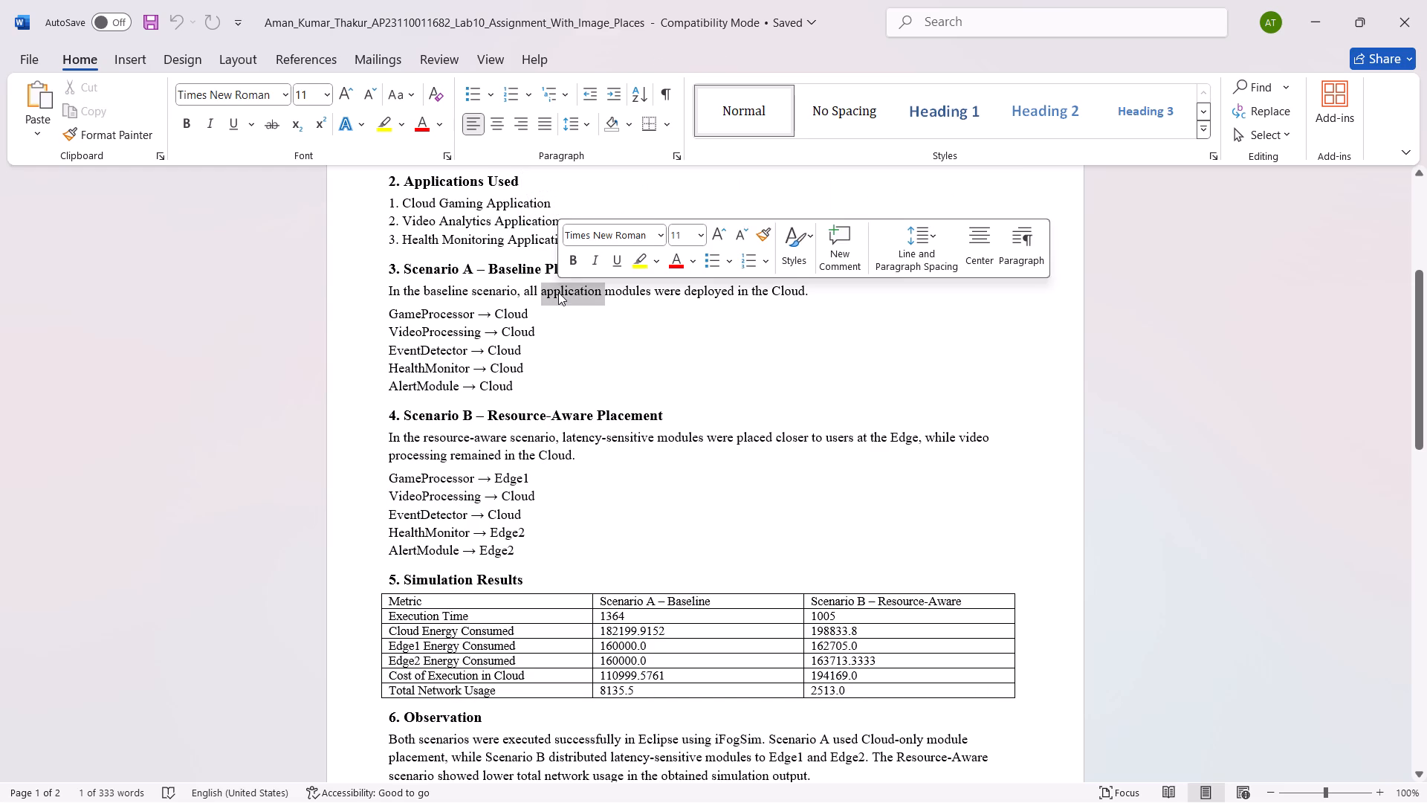
double_click(511, 331)
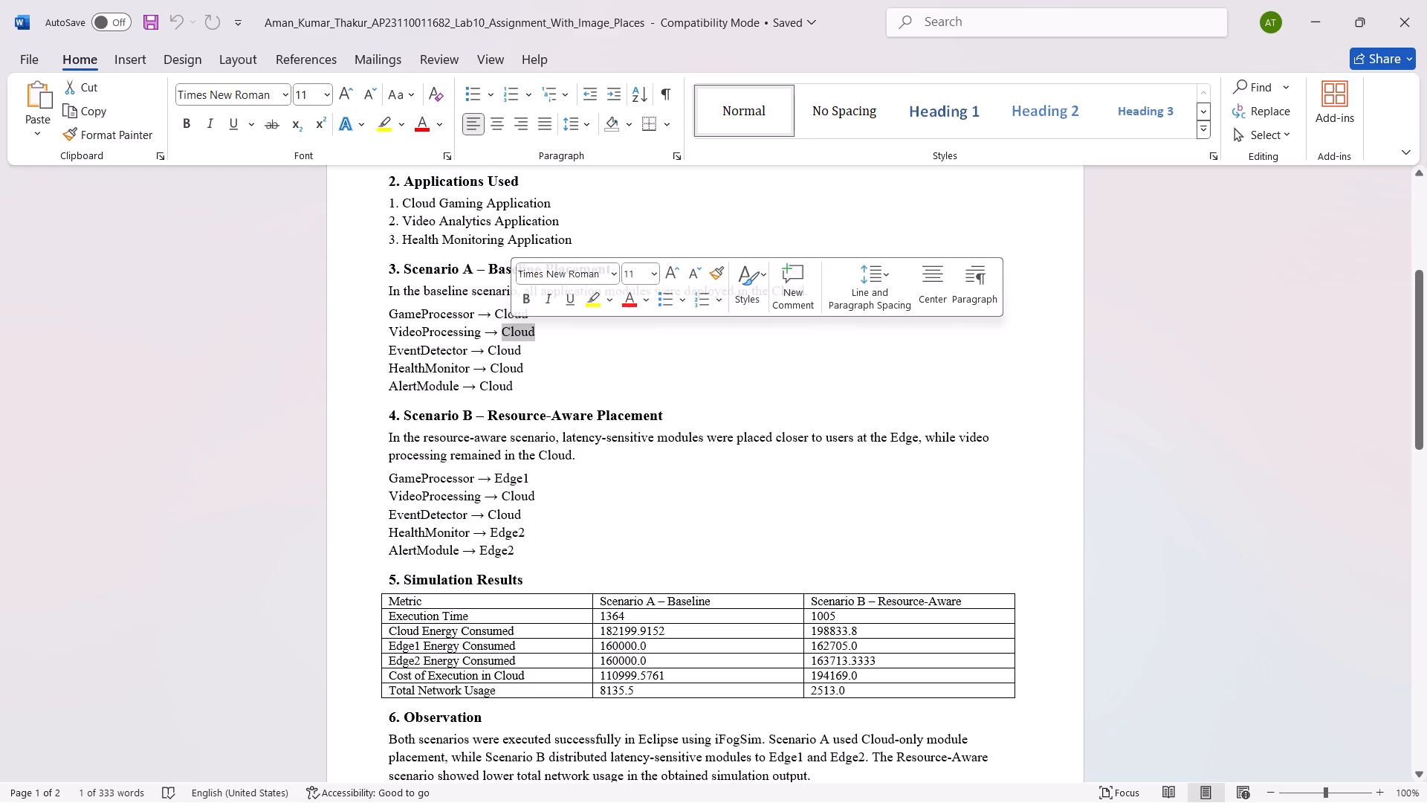
click(559, 339)
double_click(612, 410)
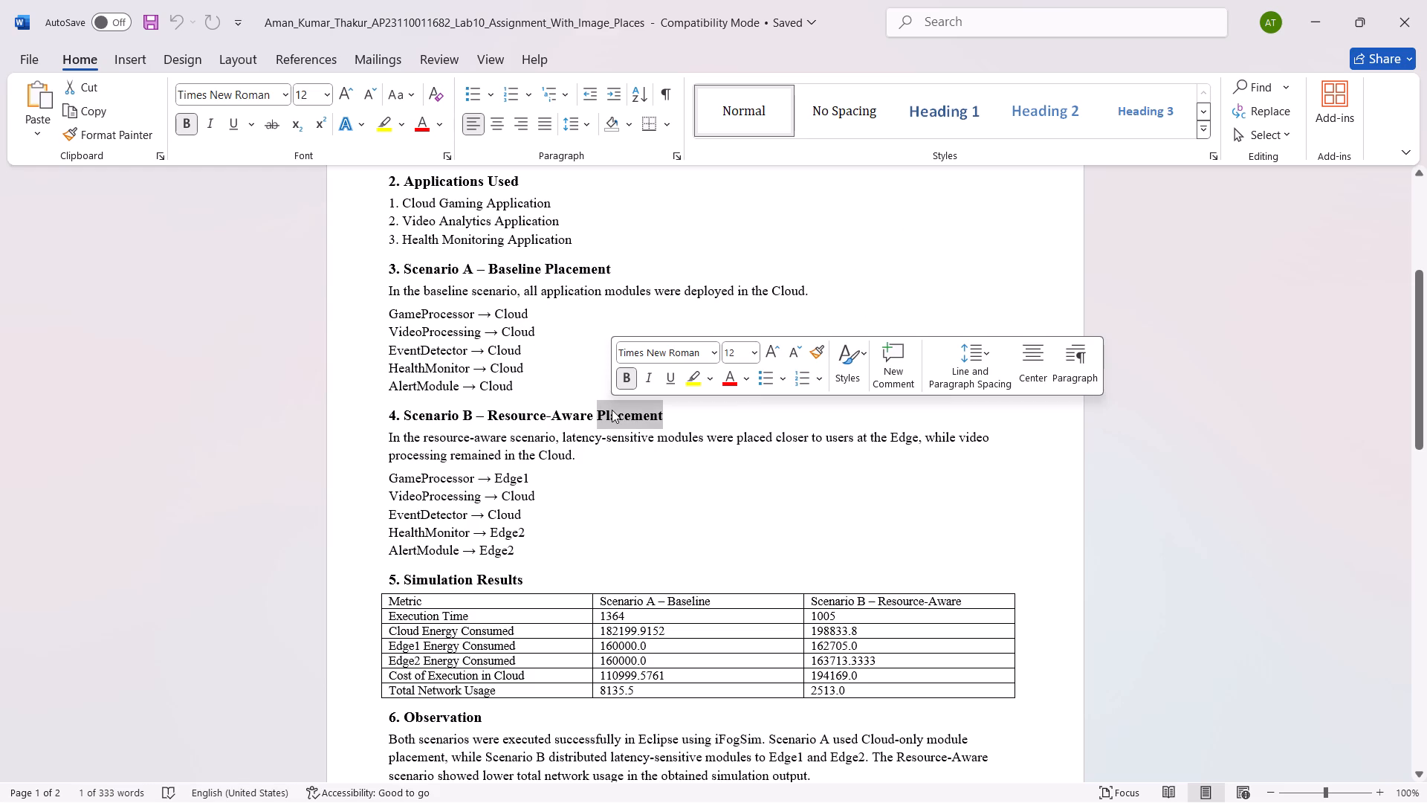
click(719, 287)
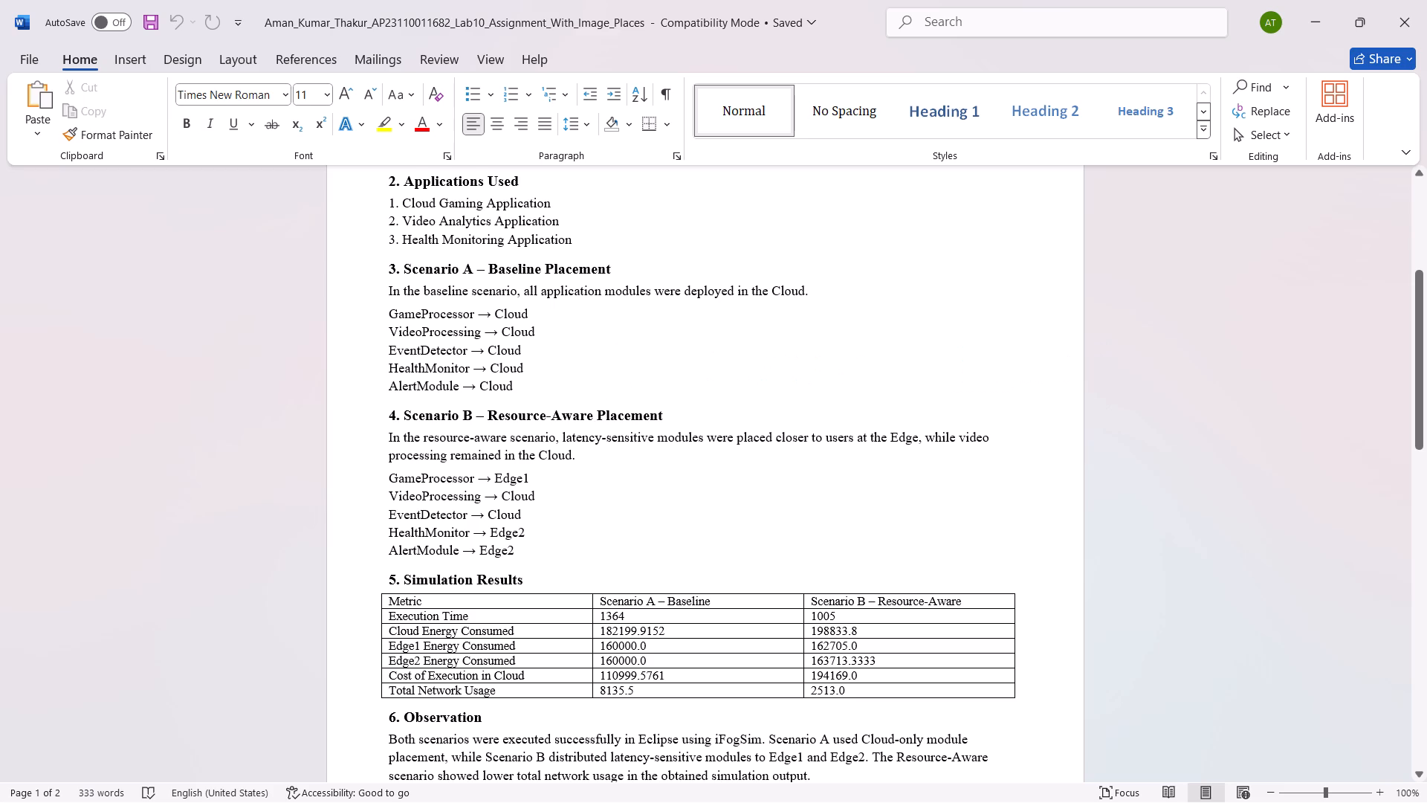
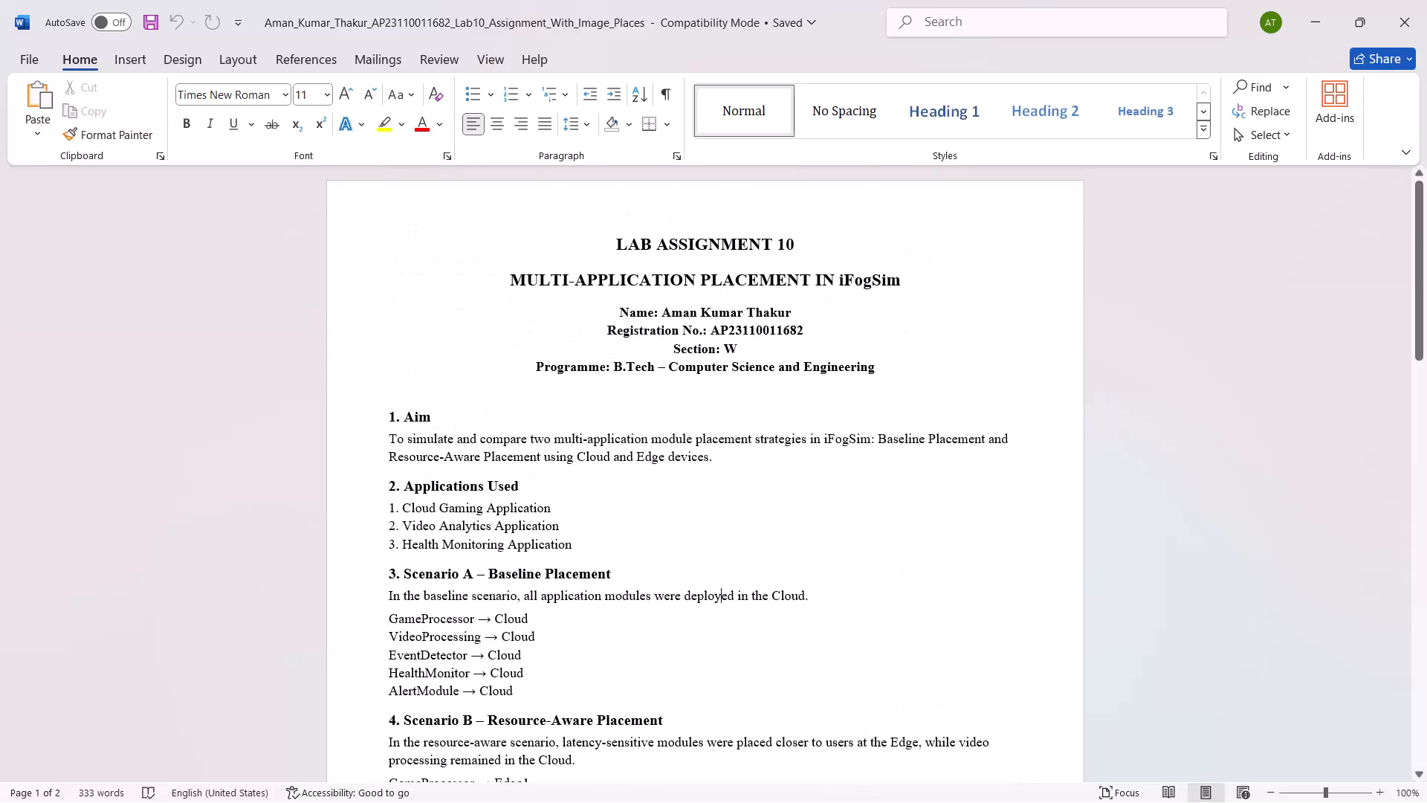
Underline both title lines, LAB ASSIGNMENT 10 and MULTI-APPLICATION PLACEMENT IN iFogSim.
scroll(595, 375, up, 2)
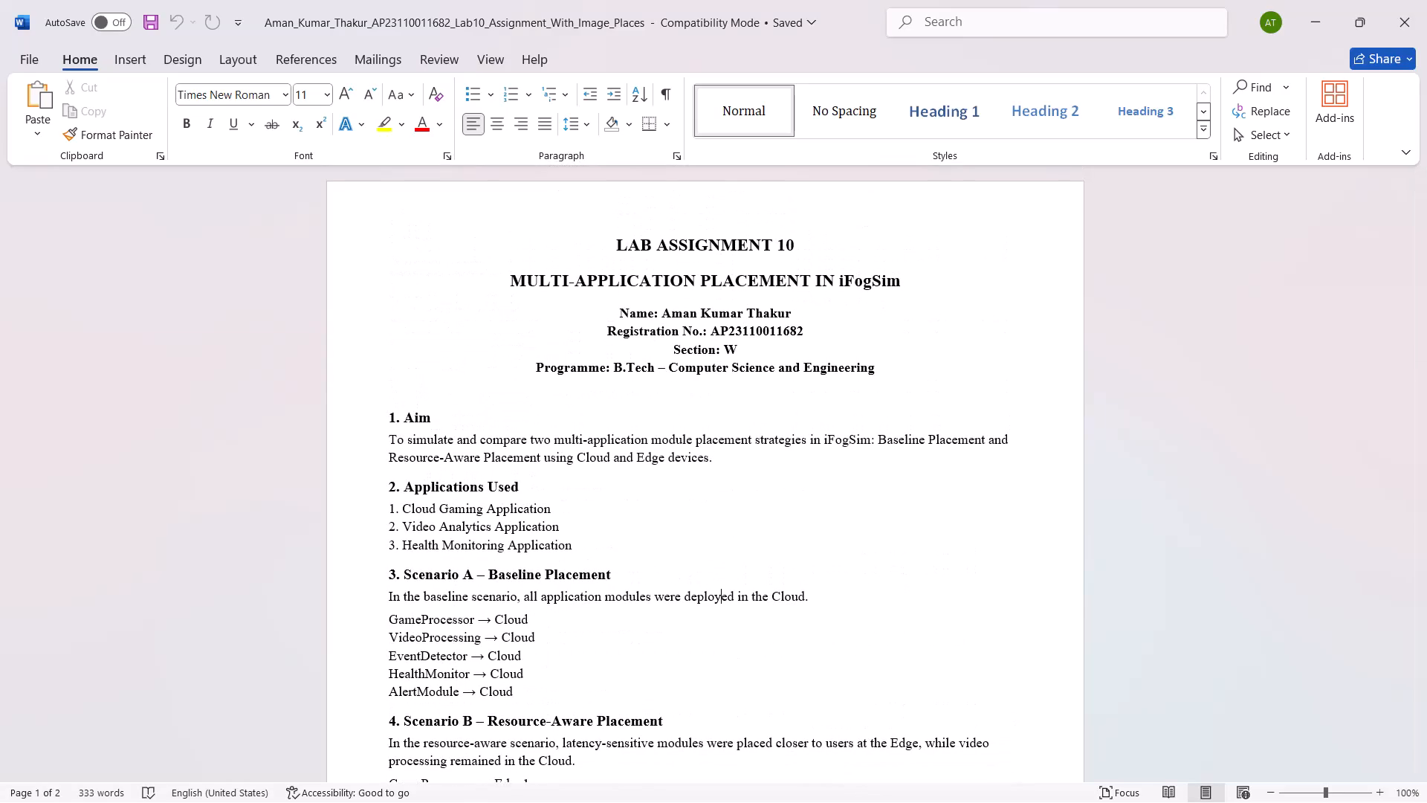
scroll(595, 375, up, 1)
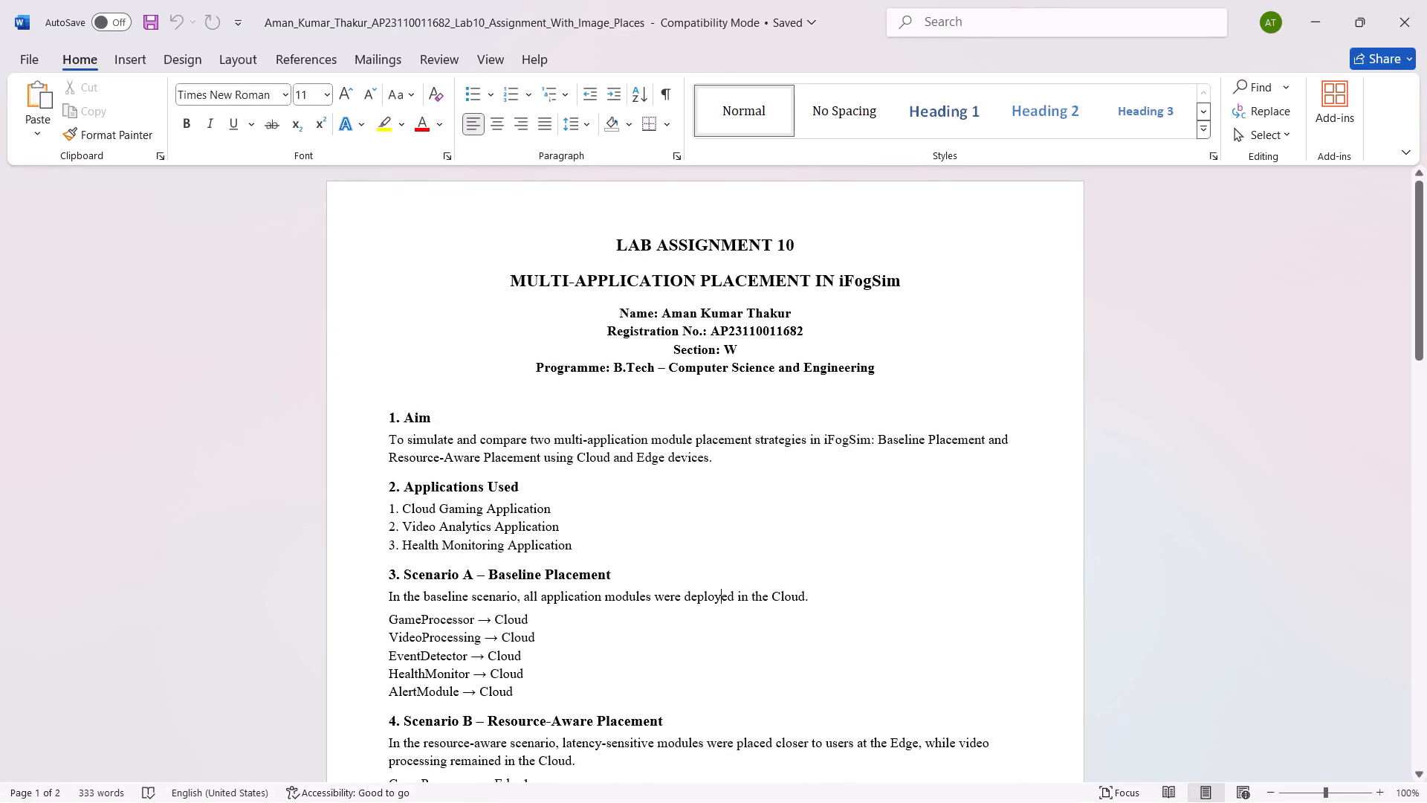
triple_click(688, 241)
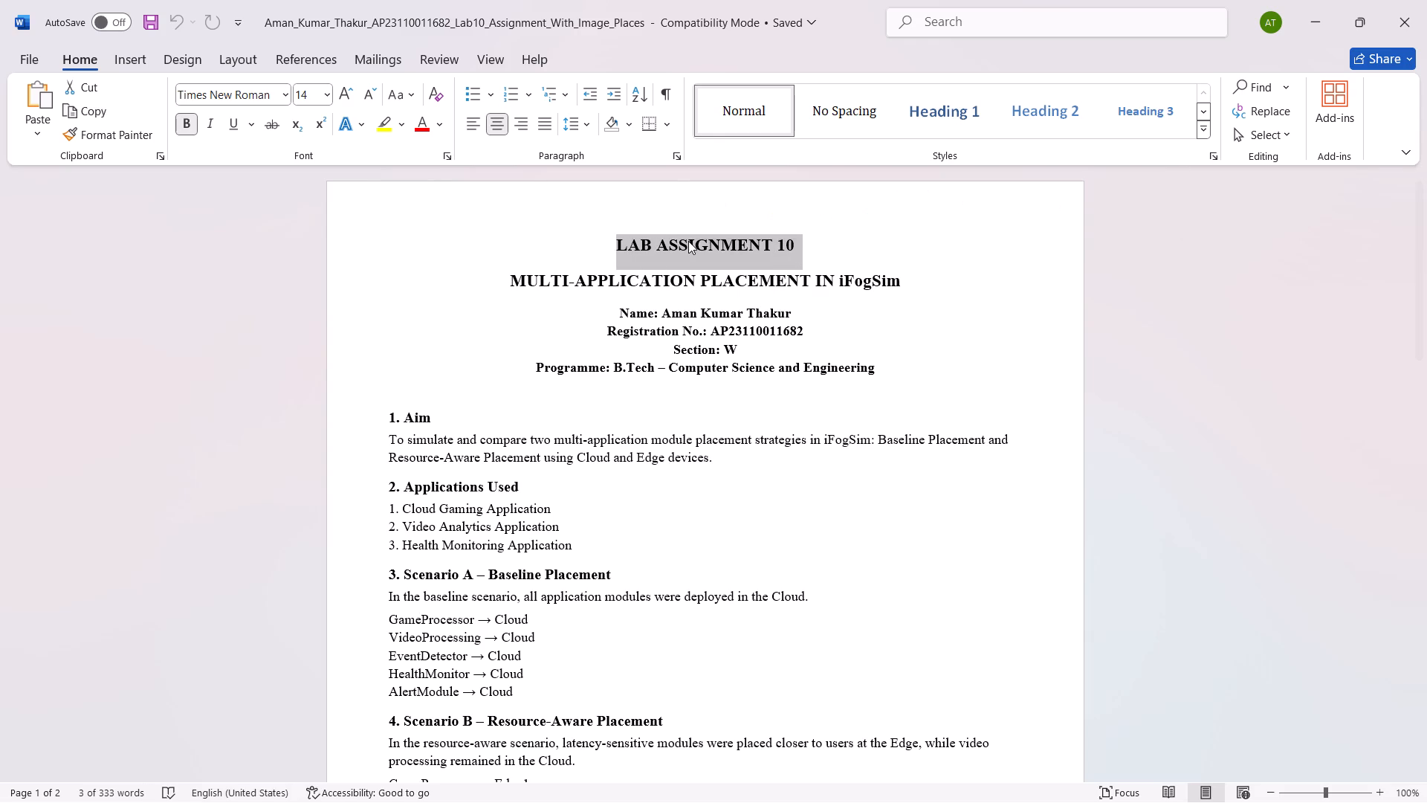
key(shift+u)
key(ctrl+z)
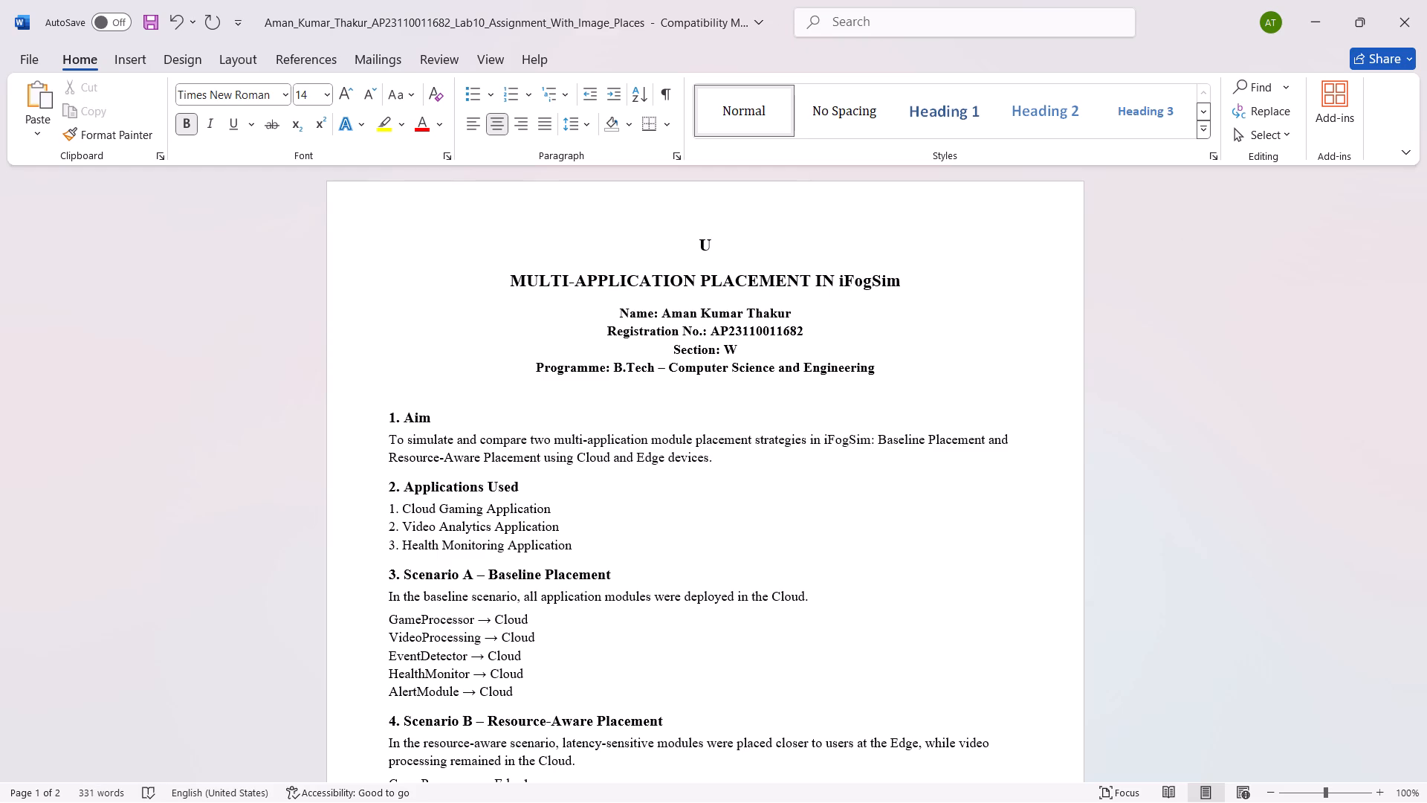
key(ctrl+u)
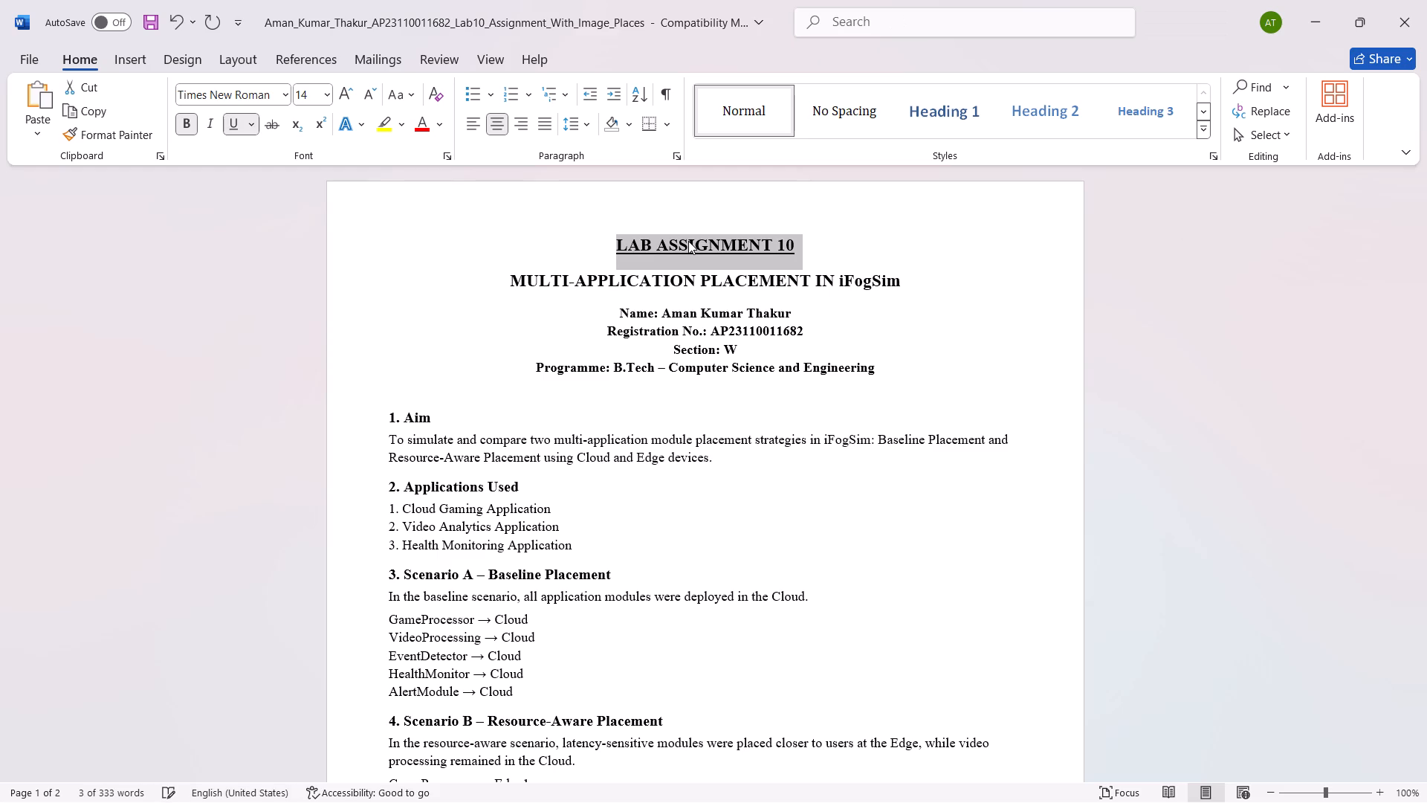
triple_click(537, 273)
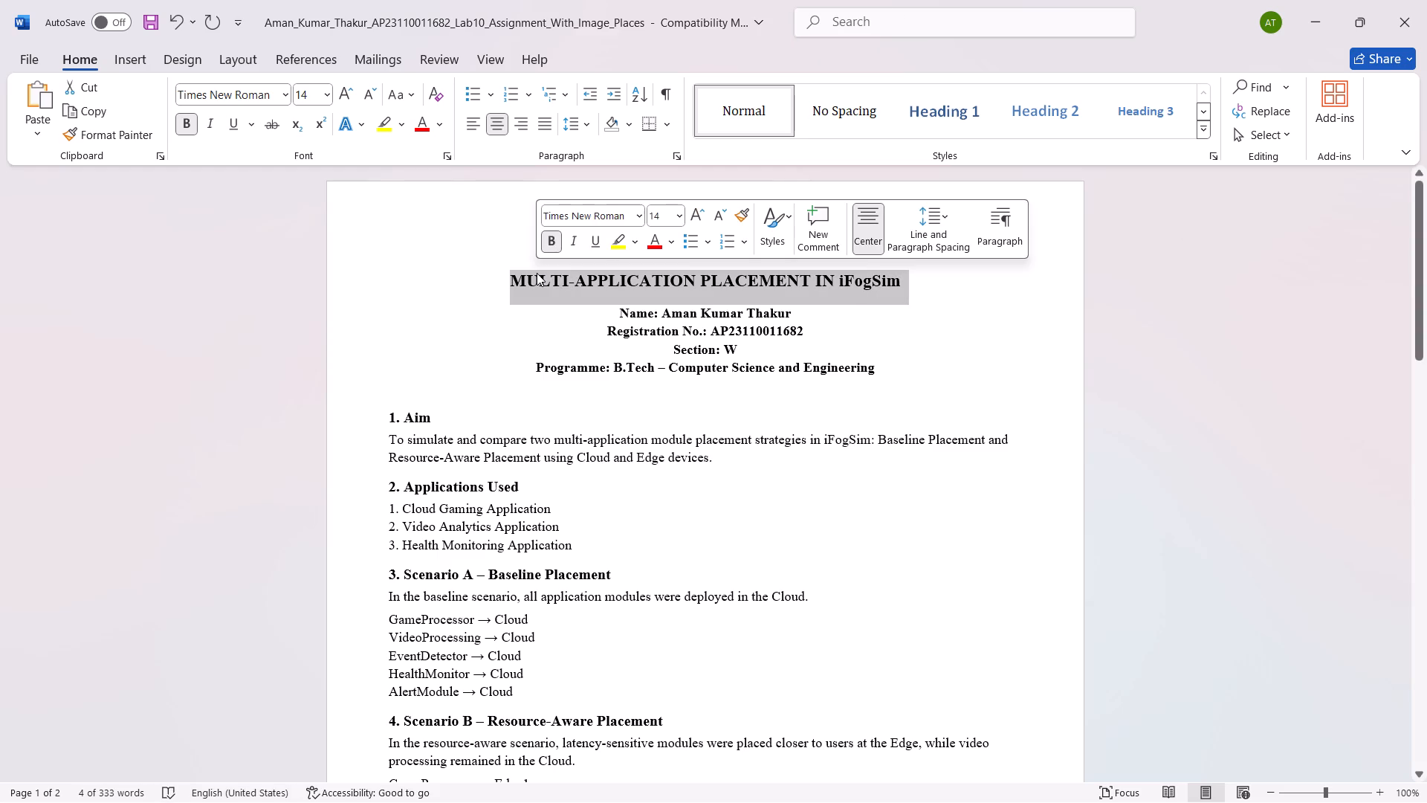
key(ctrl+u)
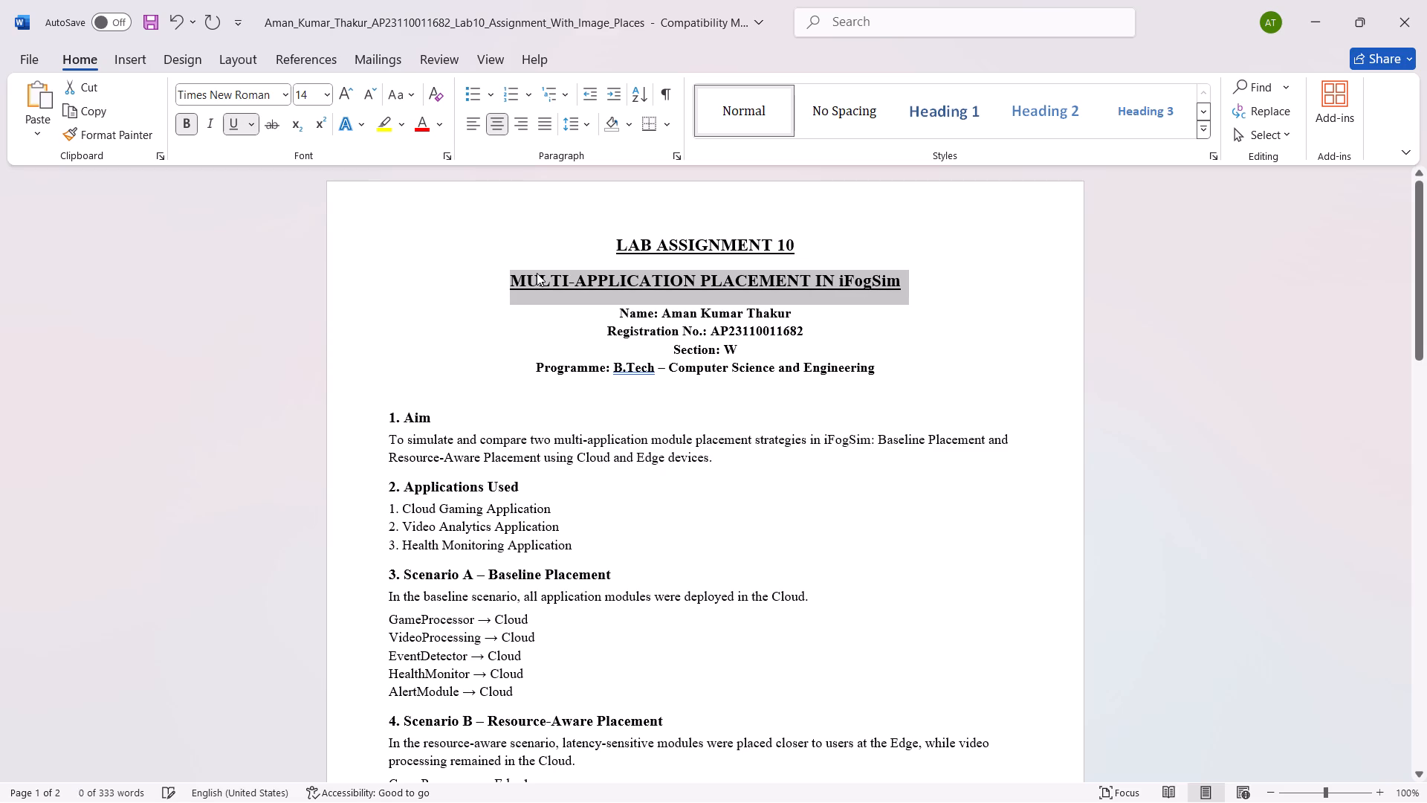
Left-align the student details block, from the Name line through the Programme line.
click(624, 309)
drag(624, 309, 624, 314)
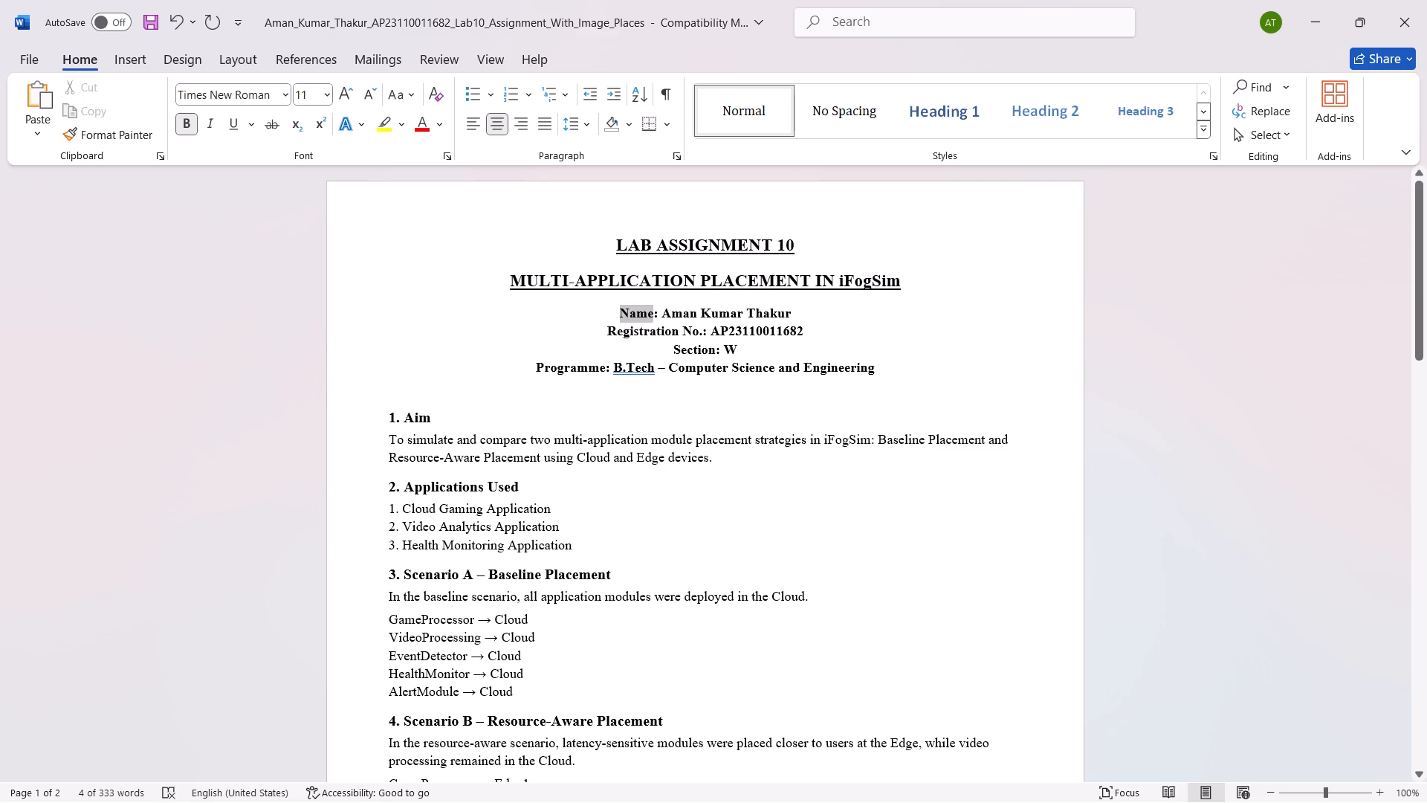
drag(624, 314, 650, 333)
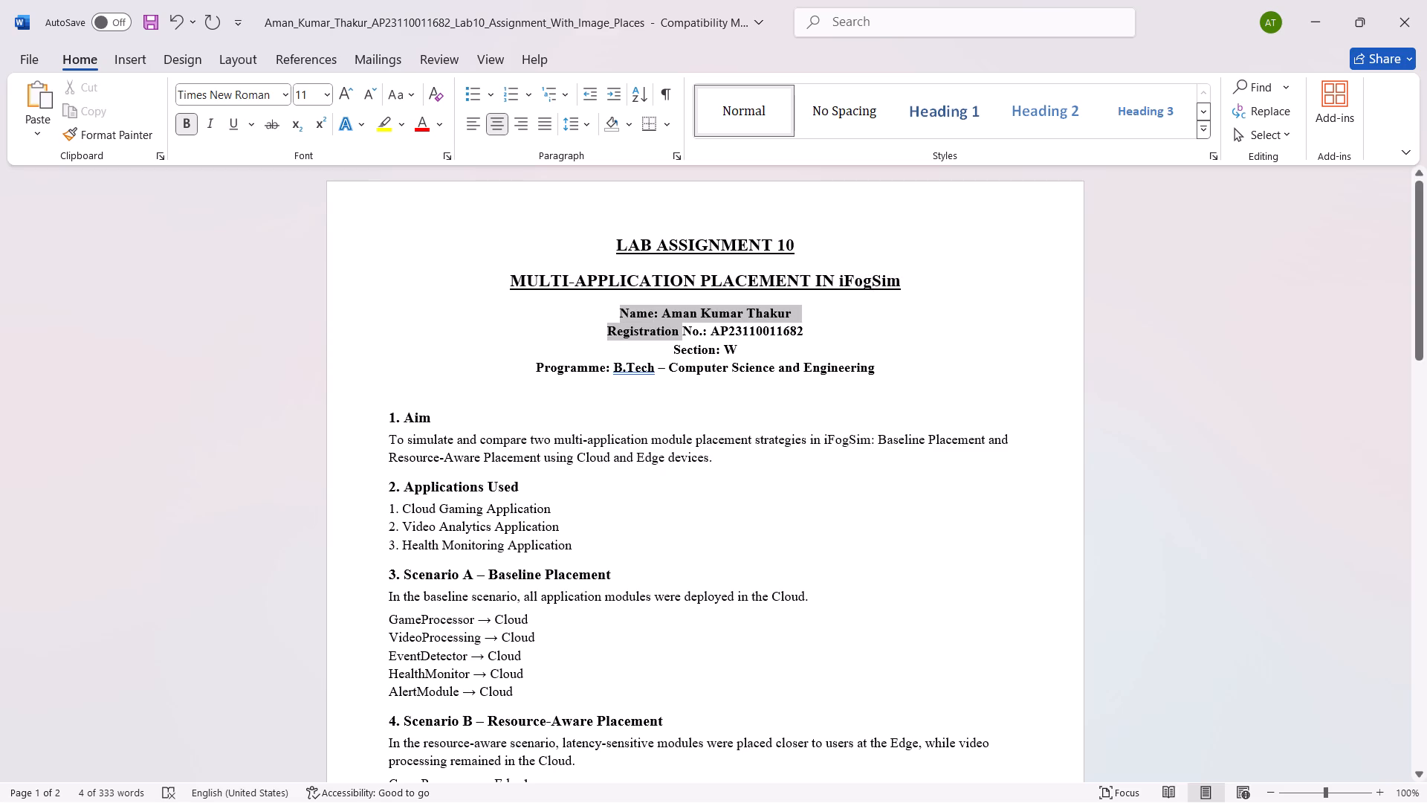
drag(650, 333, 735, 347)
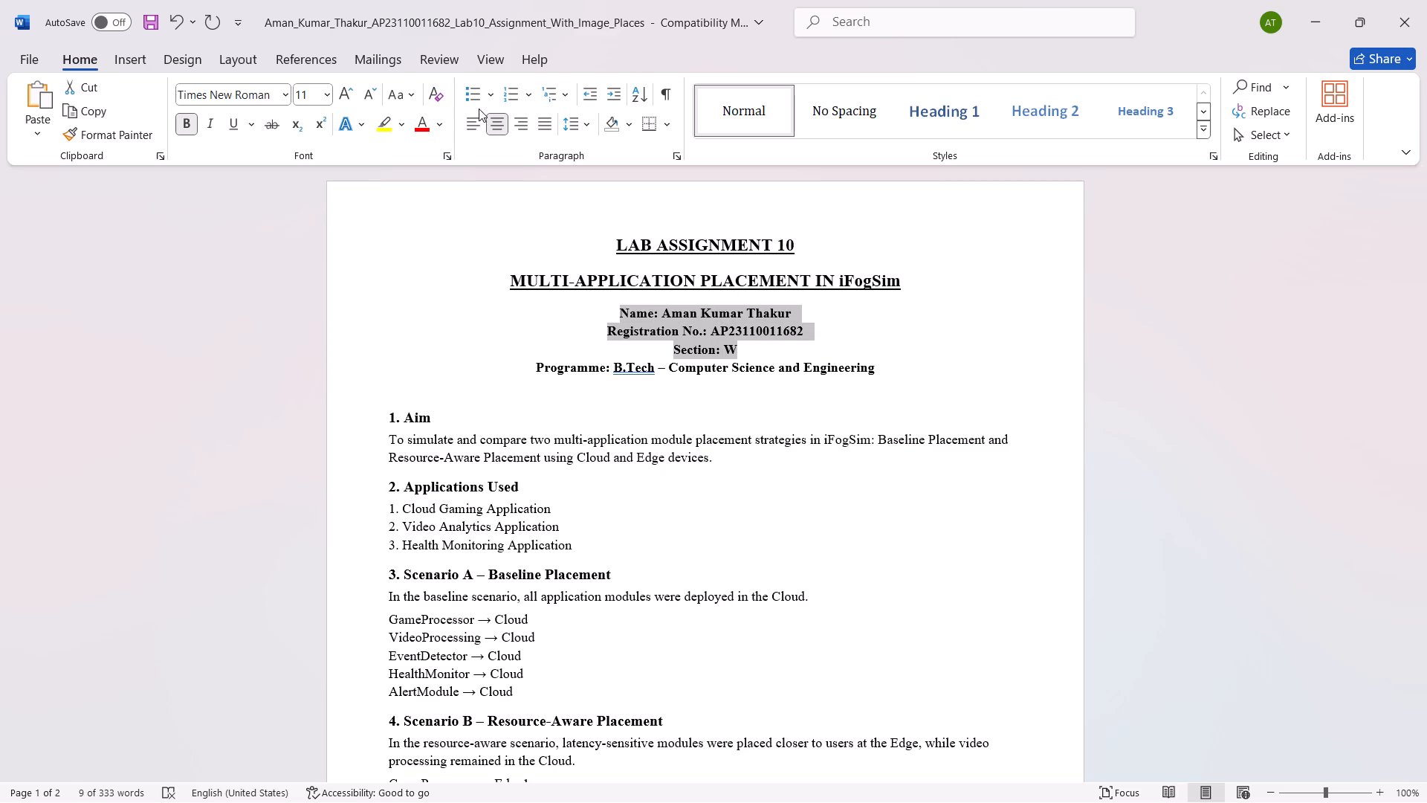
click(476, 115)
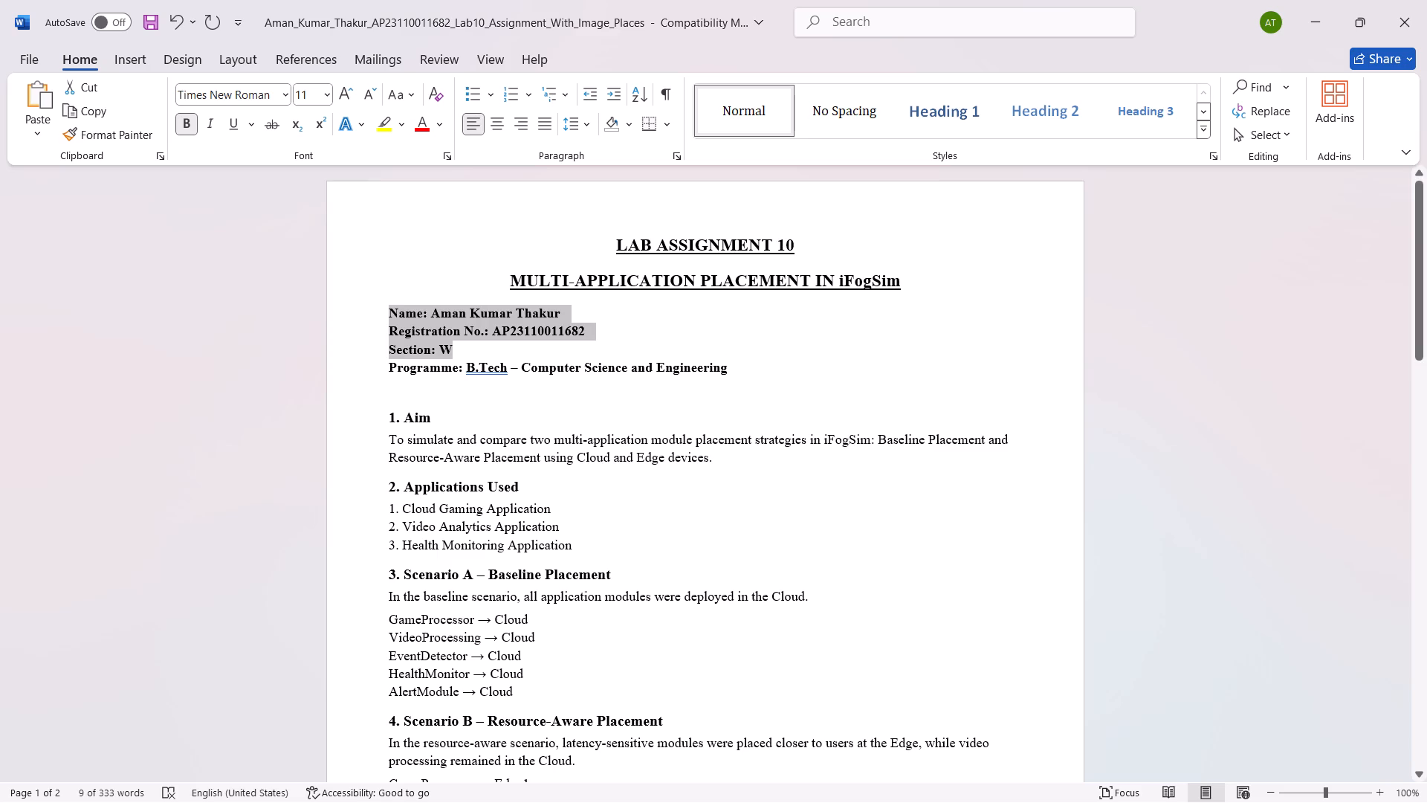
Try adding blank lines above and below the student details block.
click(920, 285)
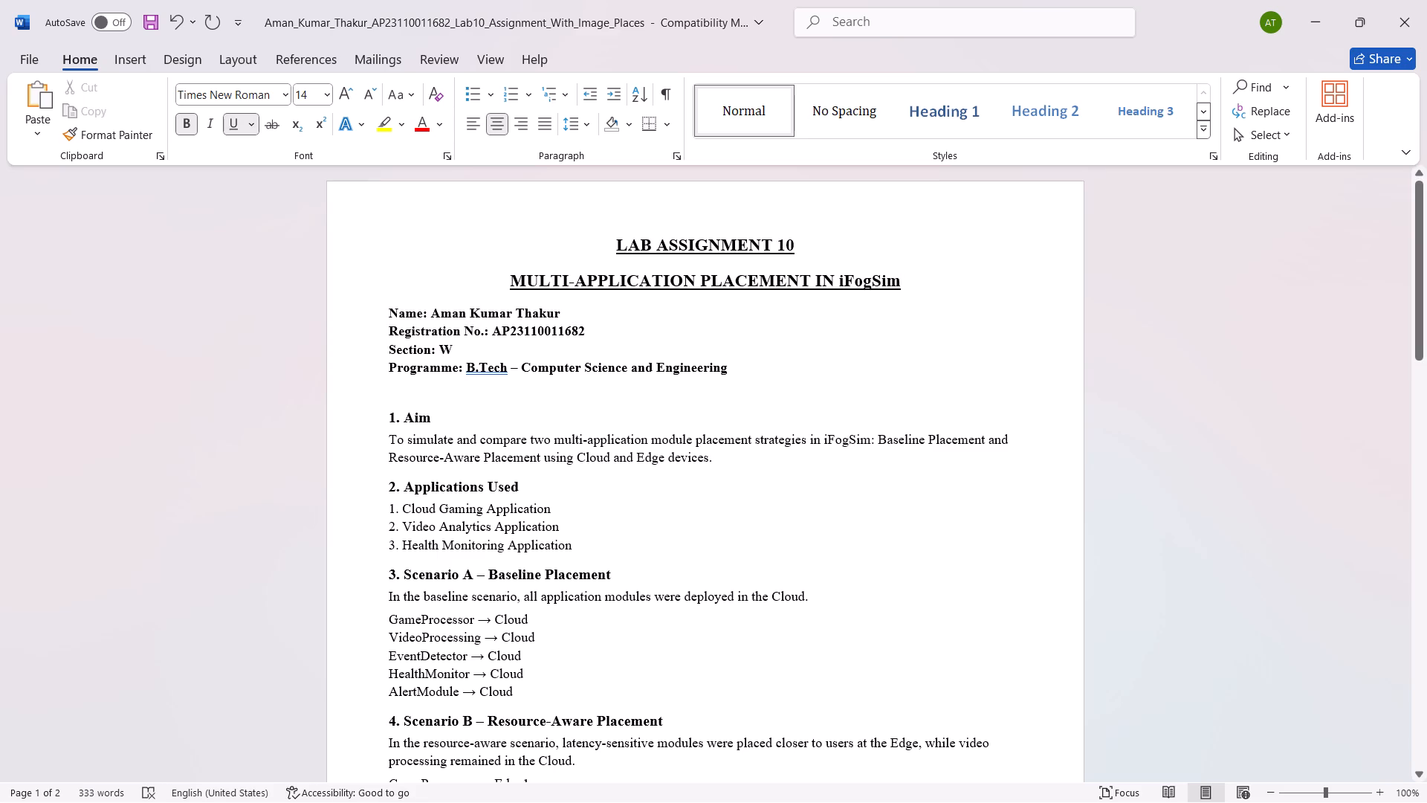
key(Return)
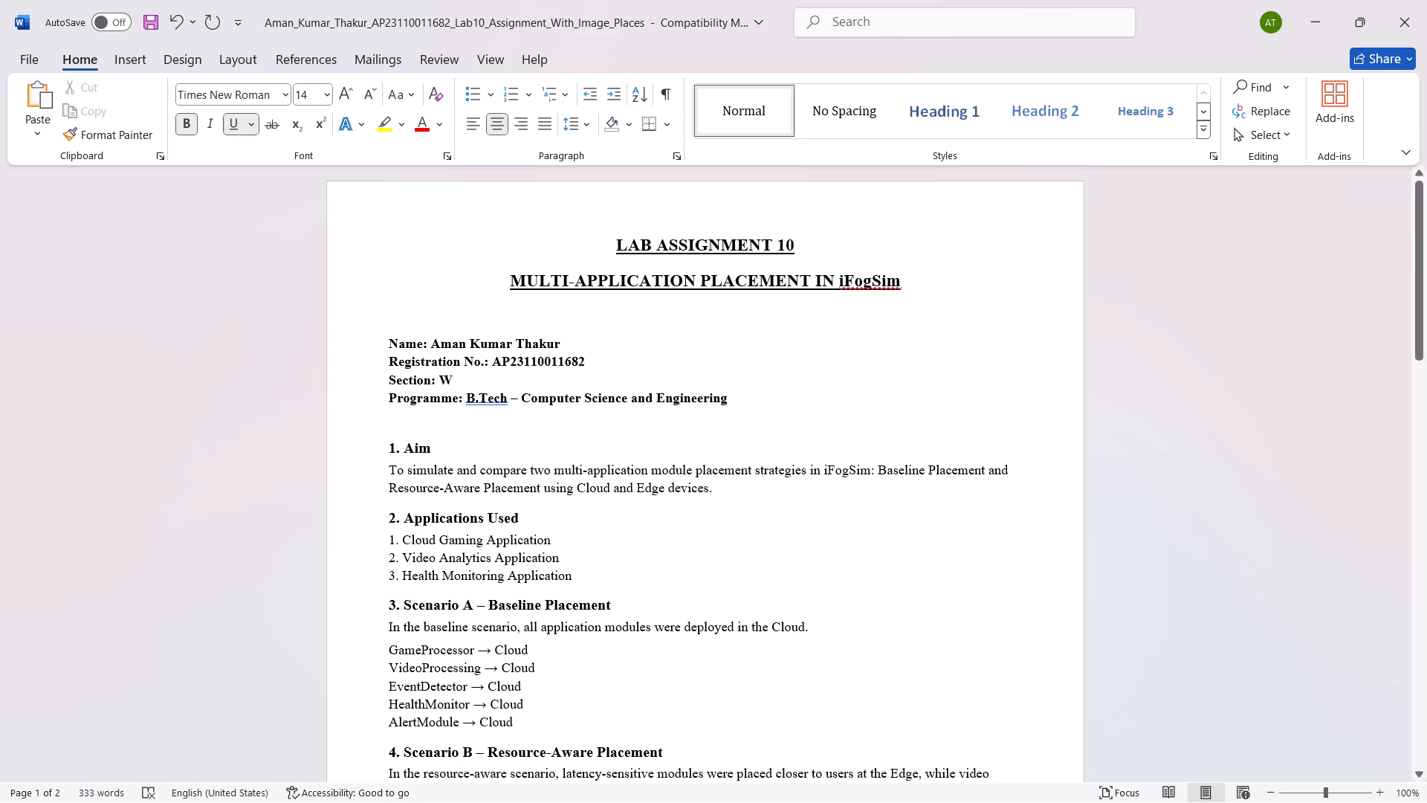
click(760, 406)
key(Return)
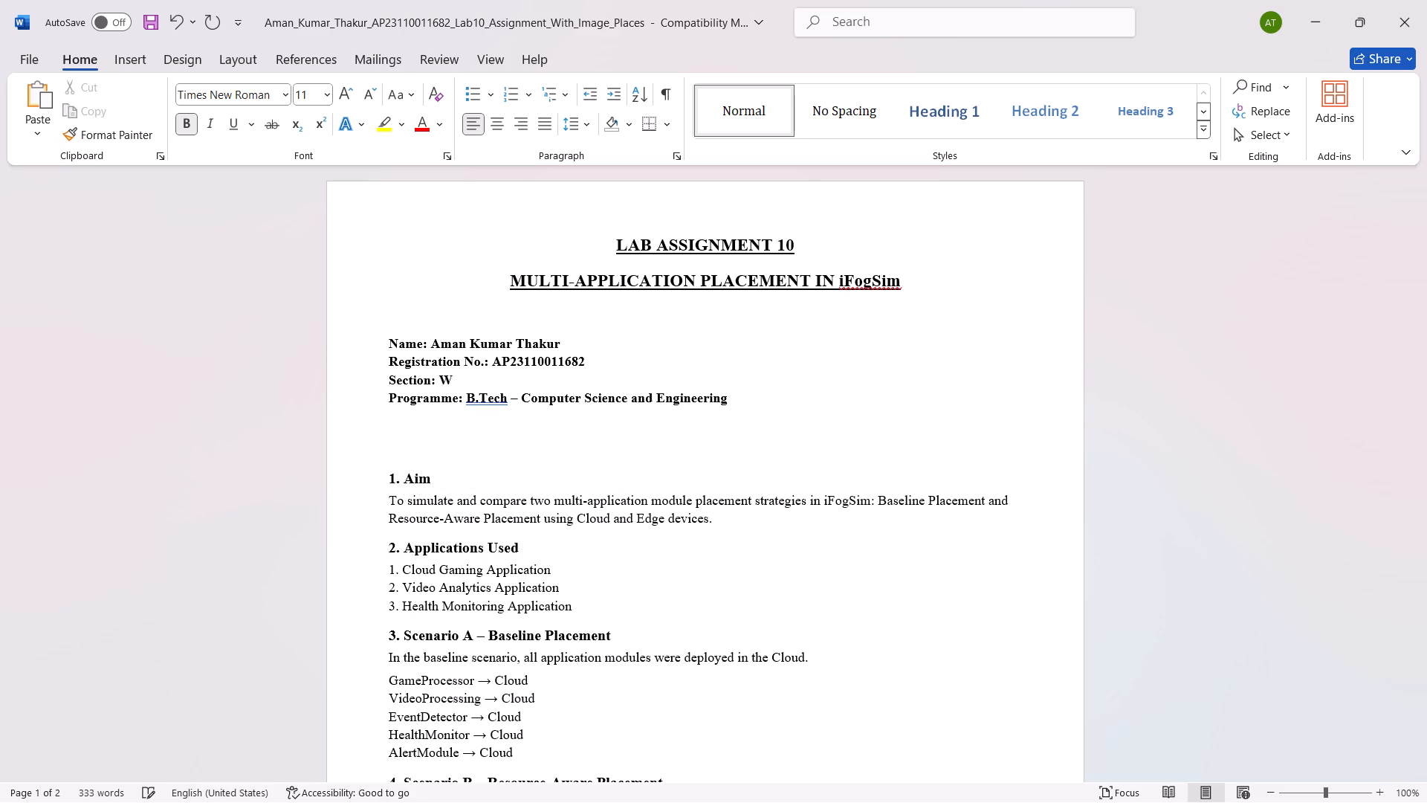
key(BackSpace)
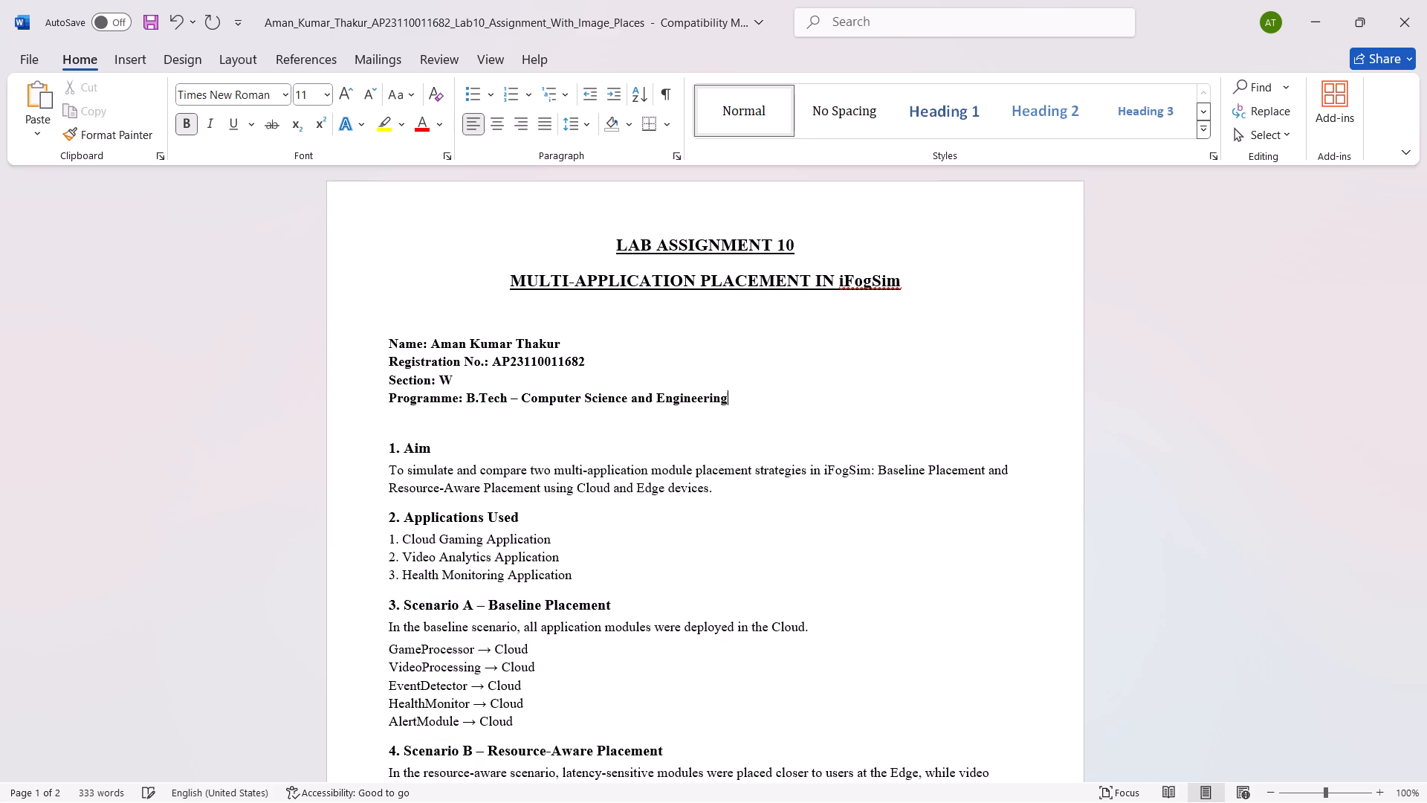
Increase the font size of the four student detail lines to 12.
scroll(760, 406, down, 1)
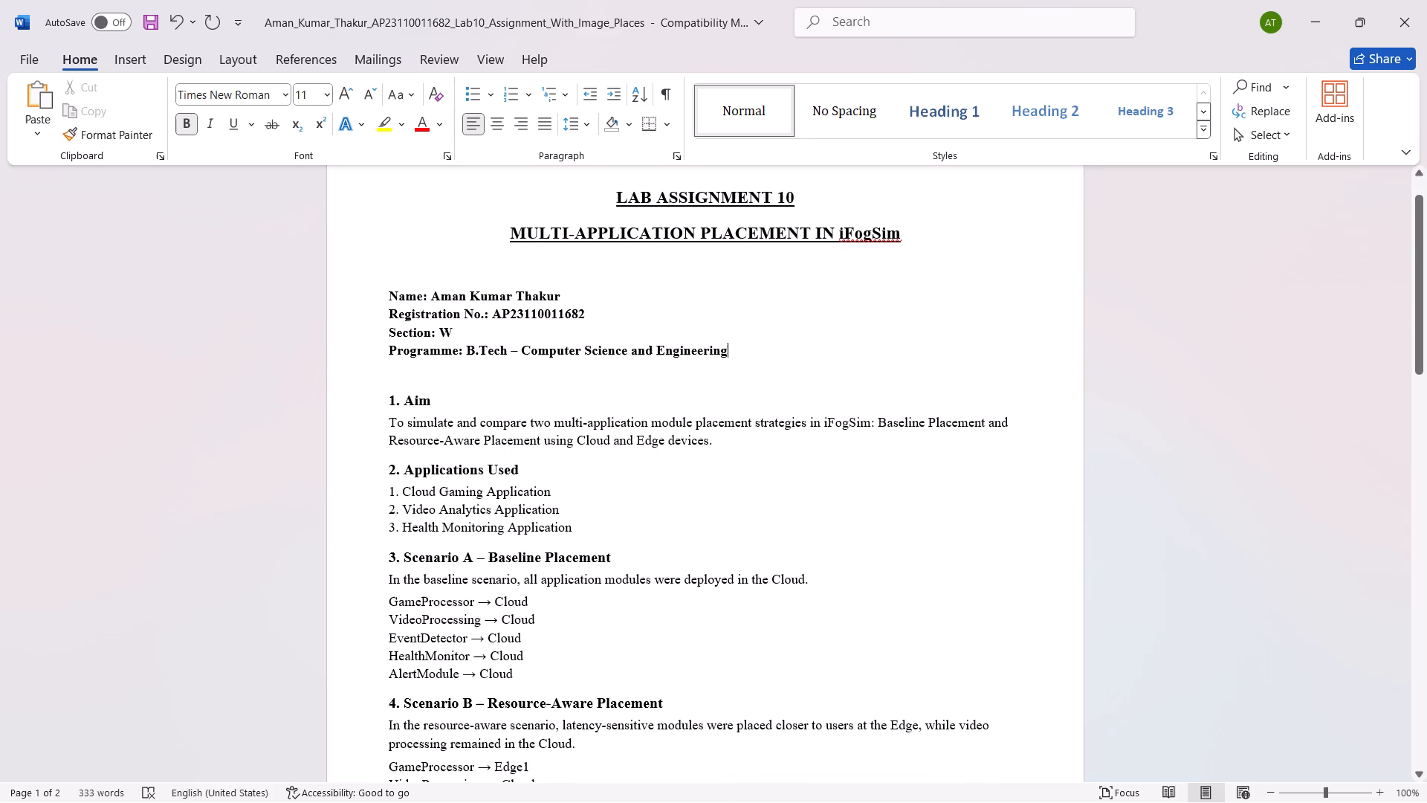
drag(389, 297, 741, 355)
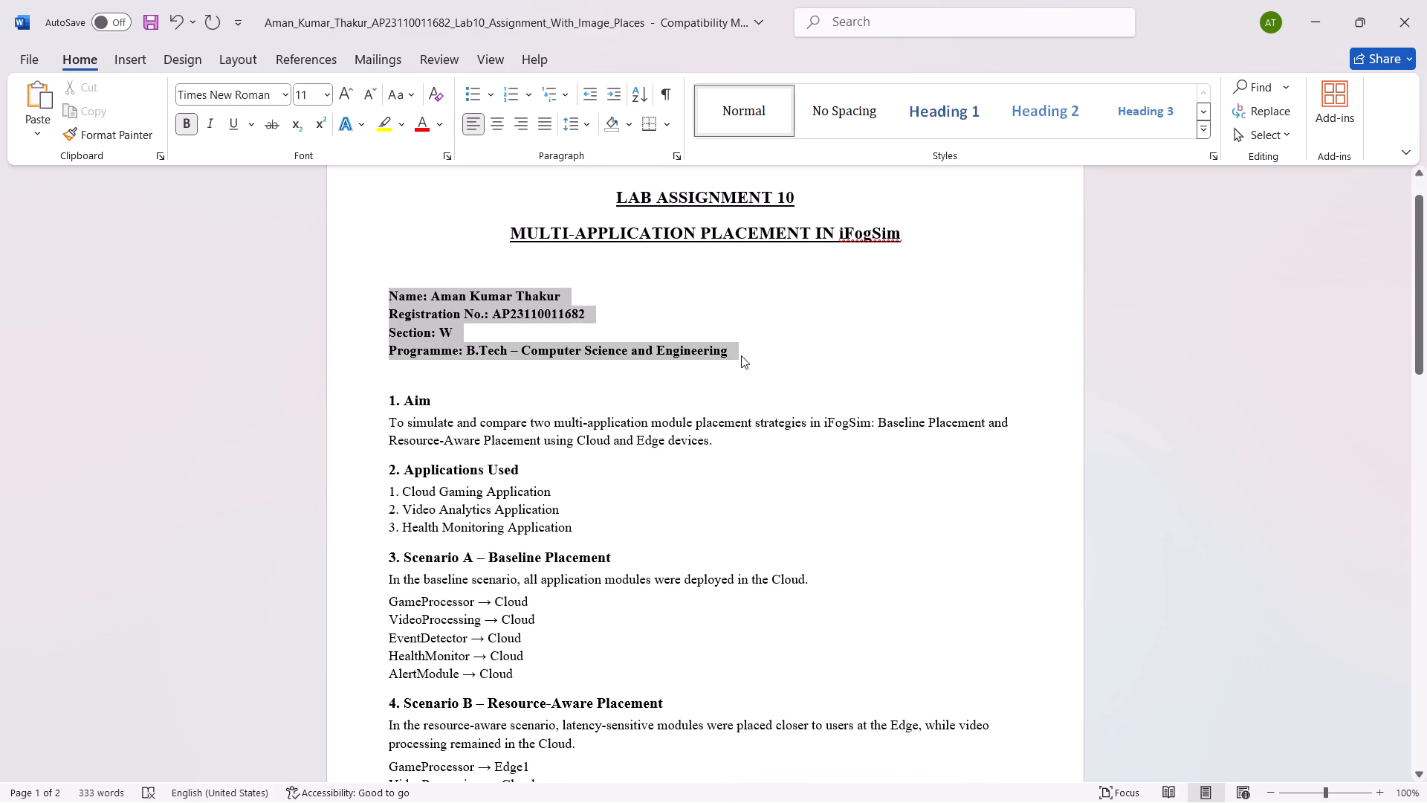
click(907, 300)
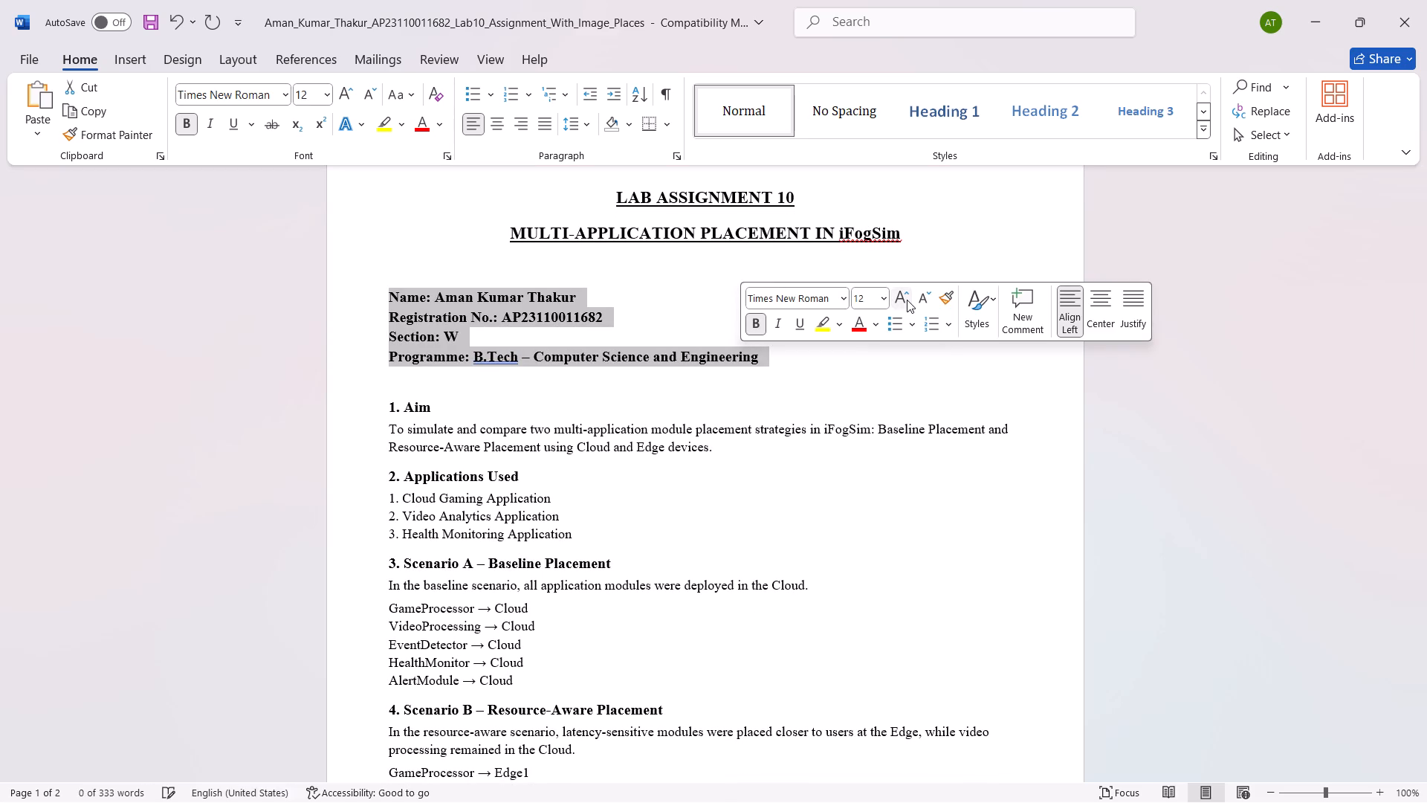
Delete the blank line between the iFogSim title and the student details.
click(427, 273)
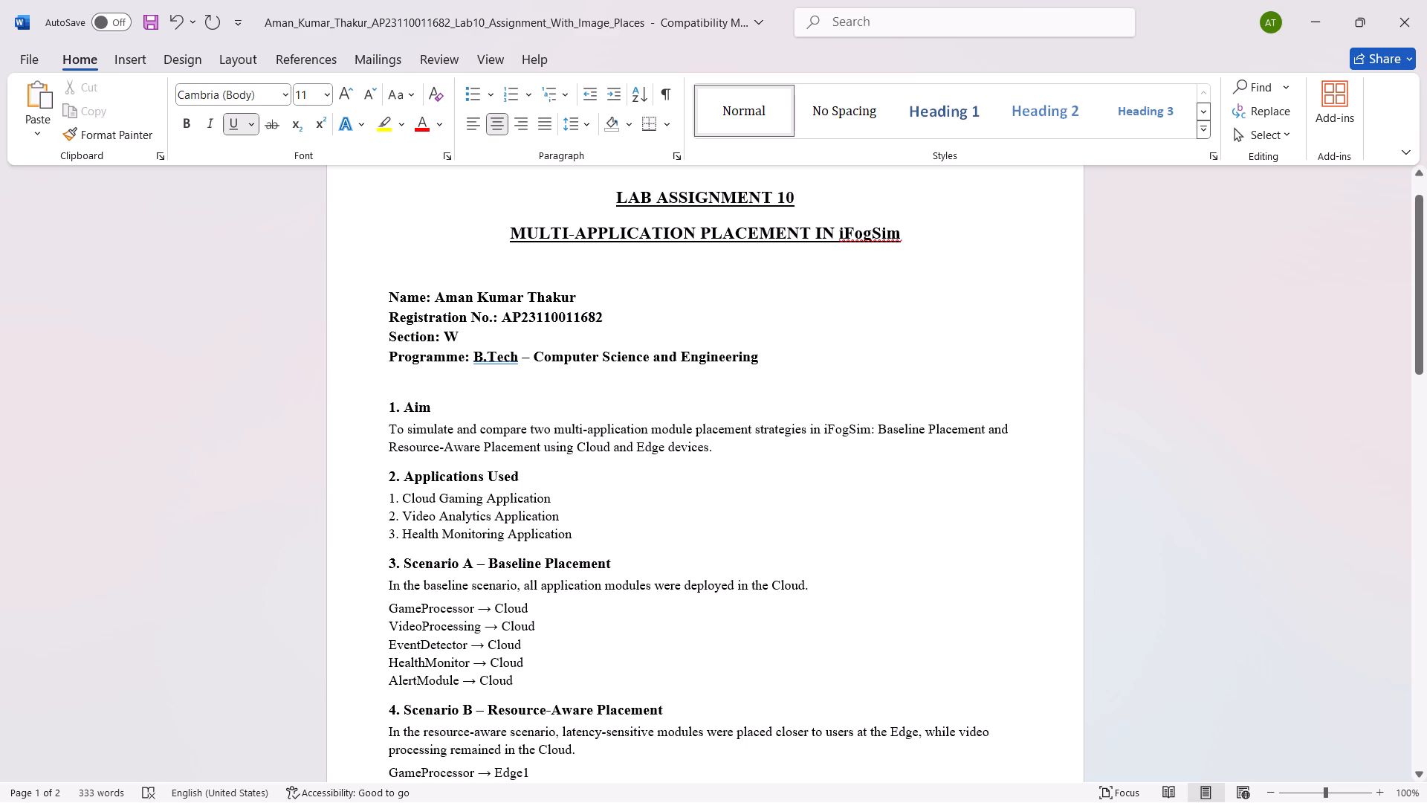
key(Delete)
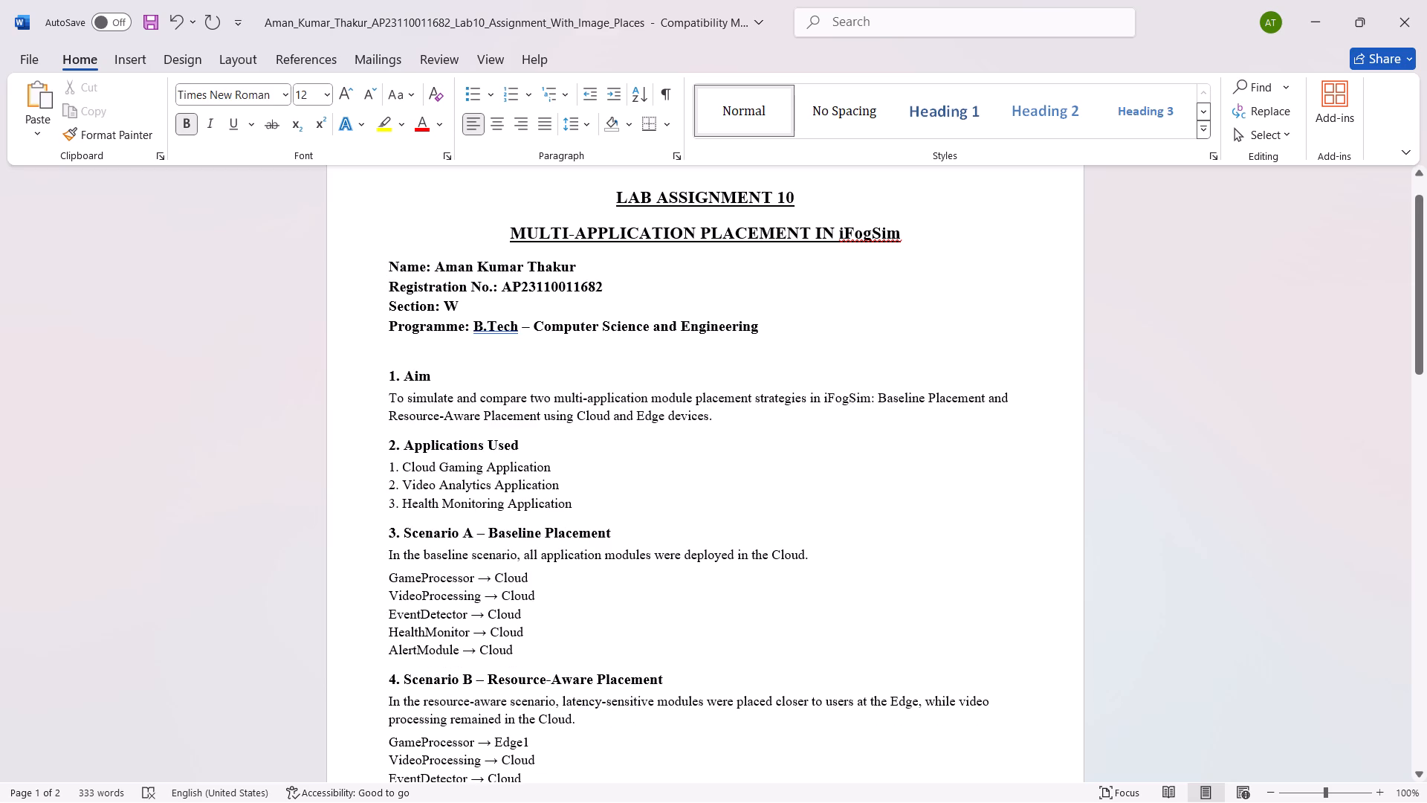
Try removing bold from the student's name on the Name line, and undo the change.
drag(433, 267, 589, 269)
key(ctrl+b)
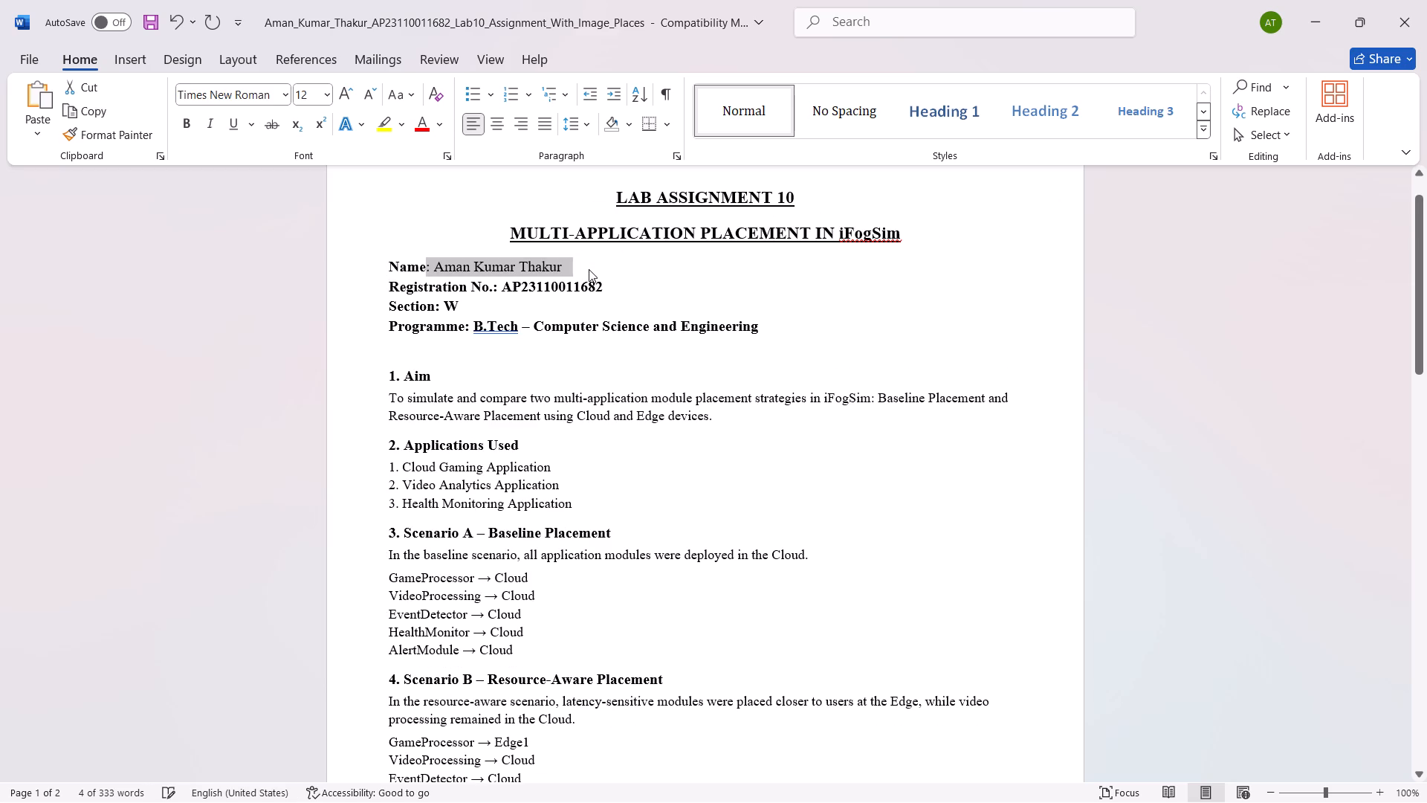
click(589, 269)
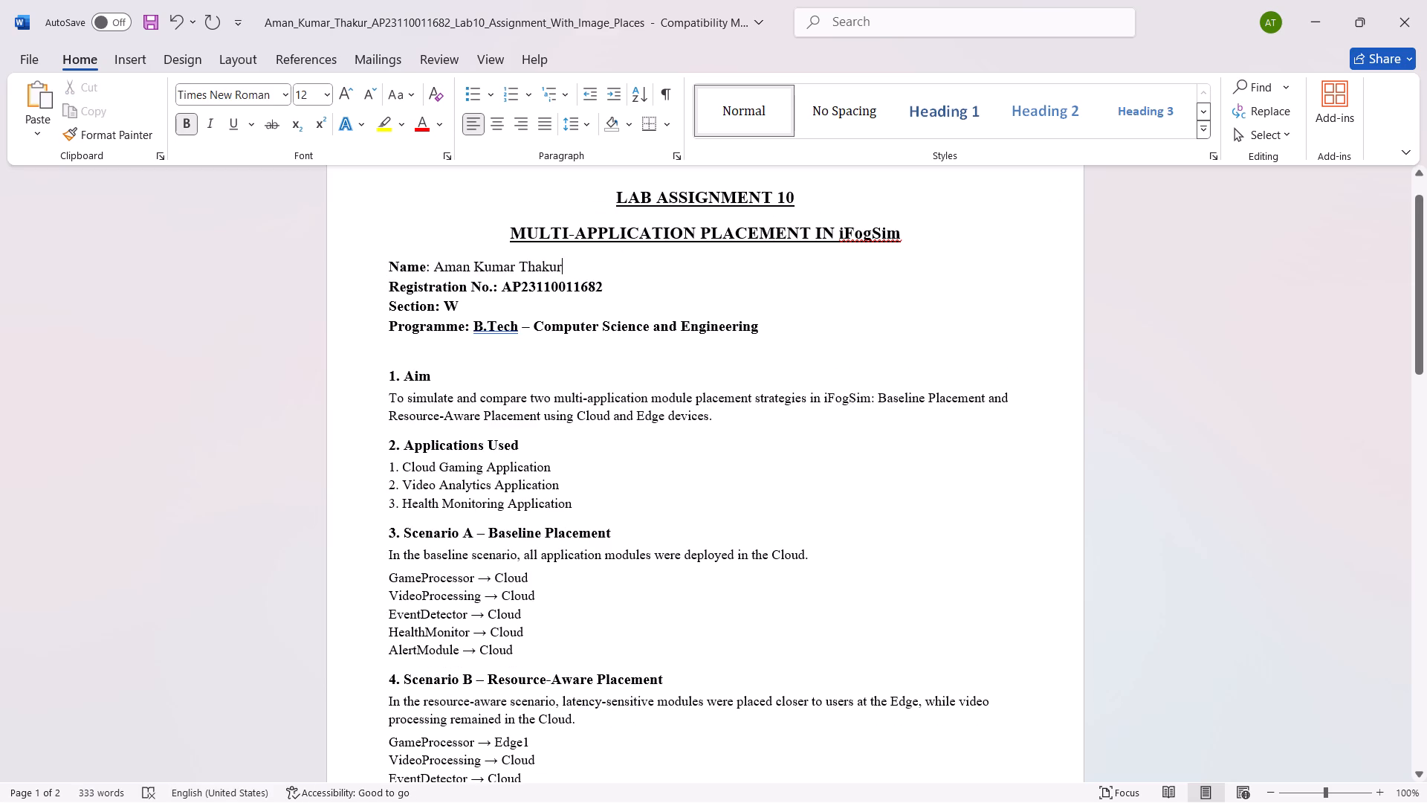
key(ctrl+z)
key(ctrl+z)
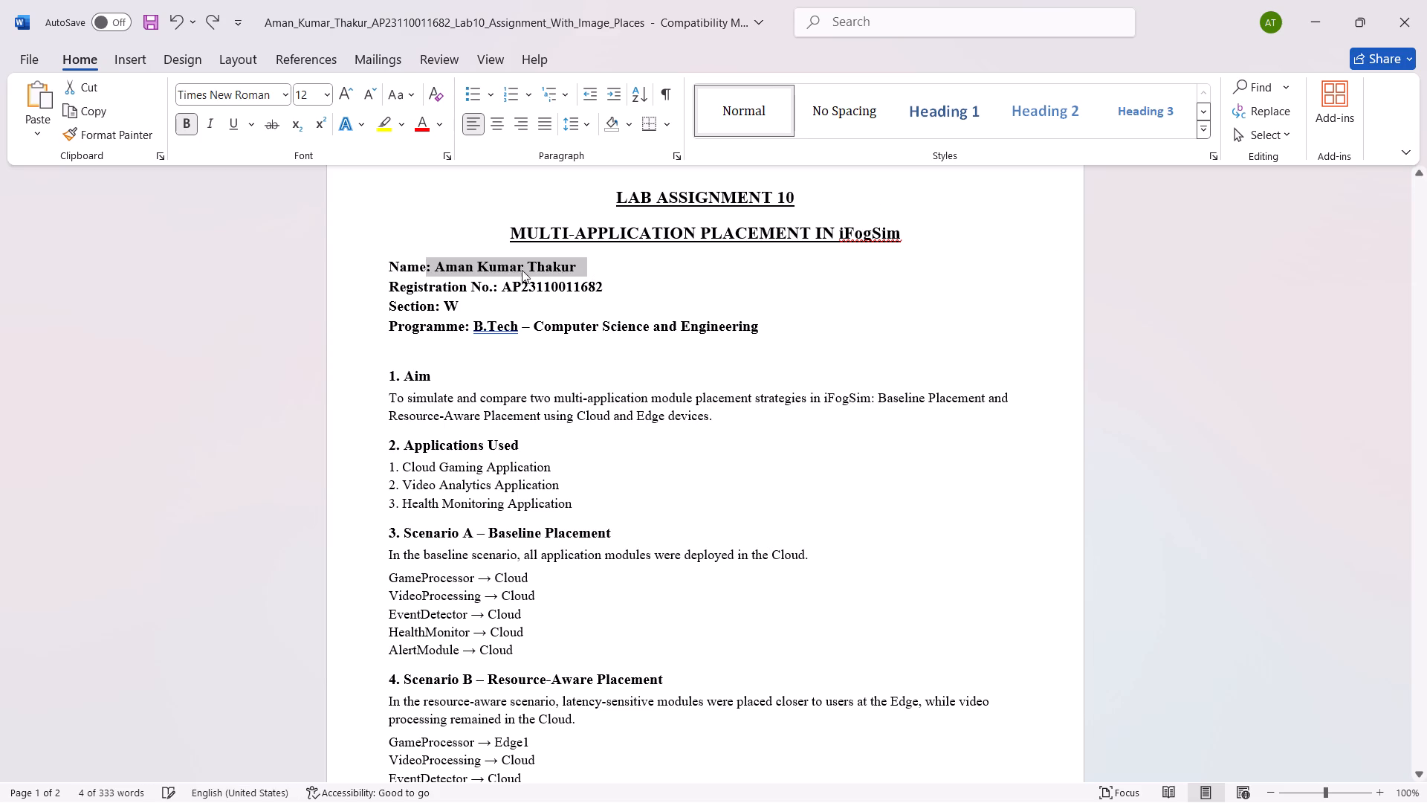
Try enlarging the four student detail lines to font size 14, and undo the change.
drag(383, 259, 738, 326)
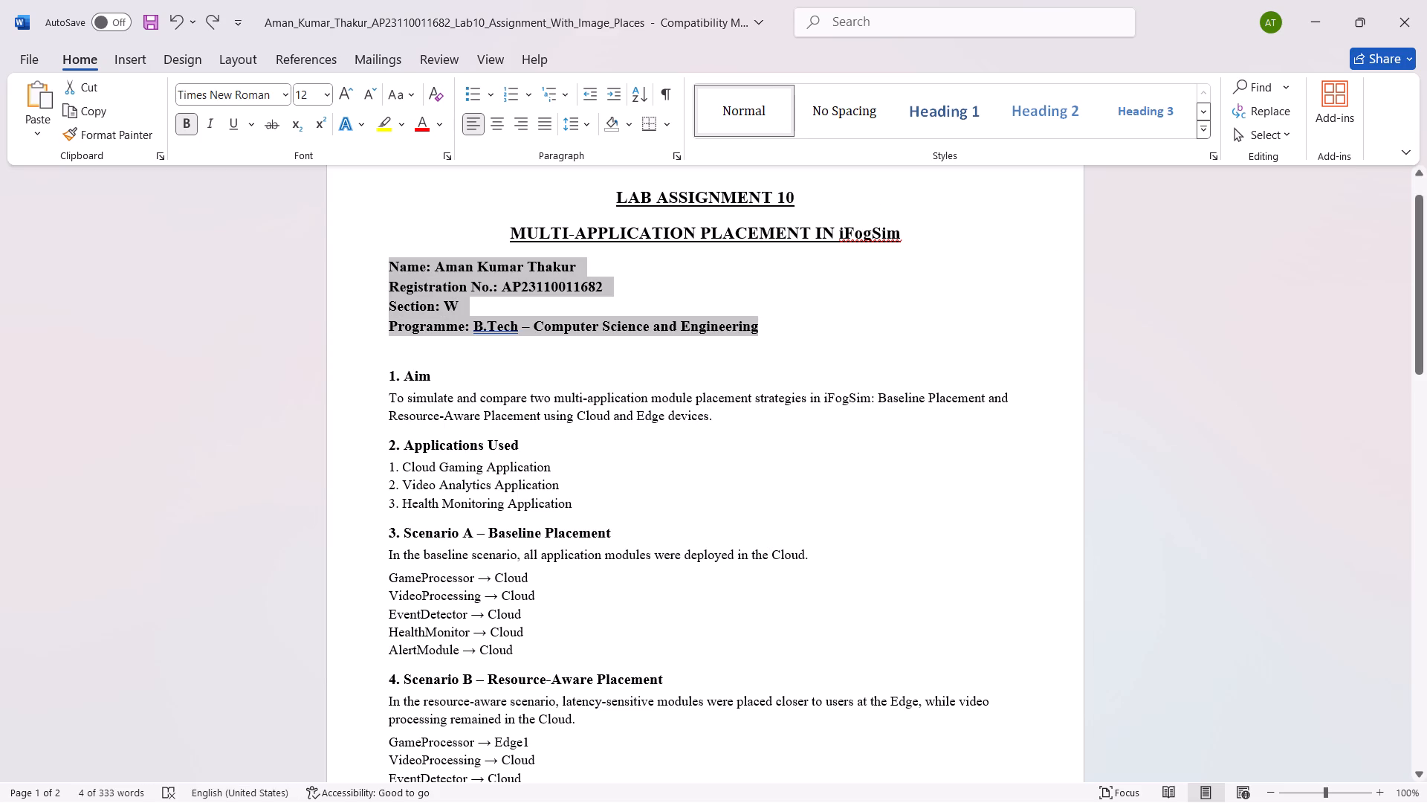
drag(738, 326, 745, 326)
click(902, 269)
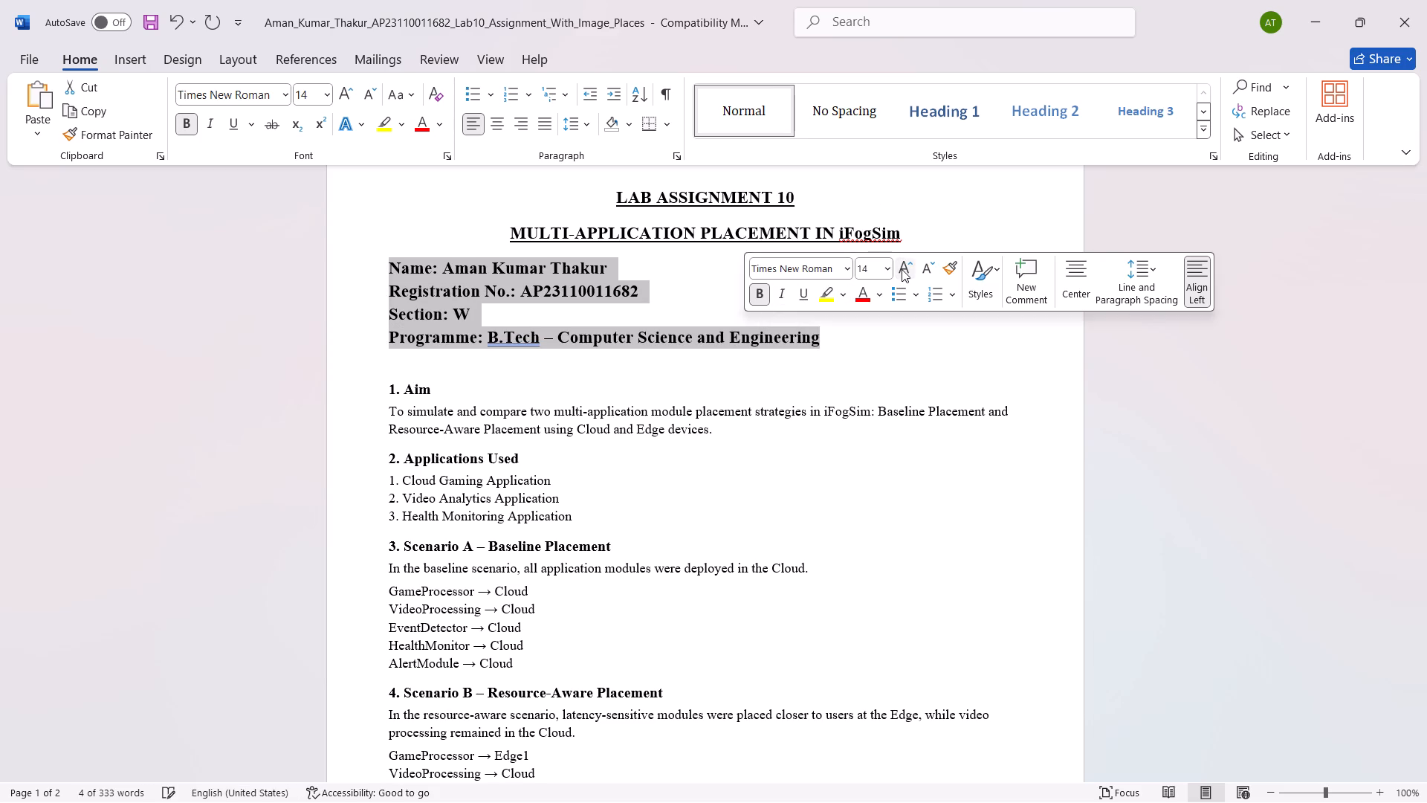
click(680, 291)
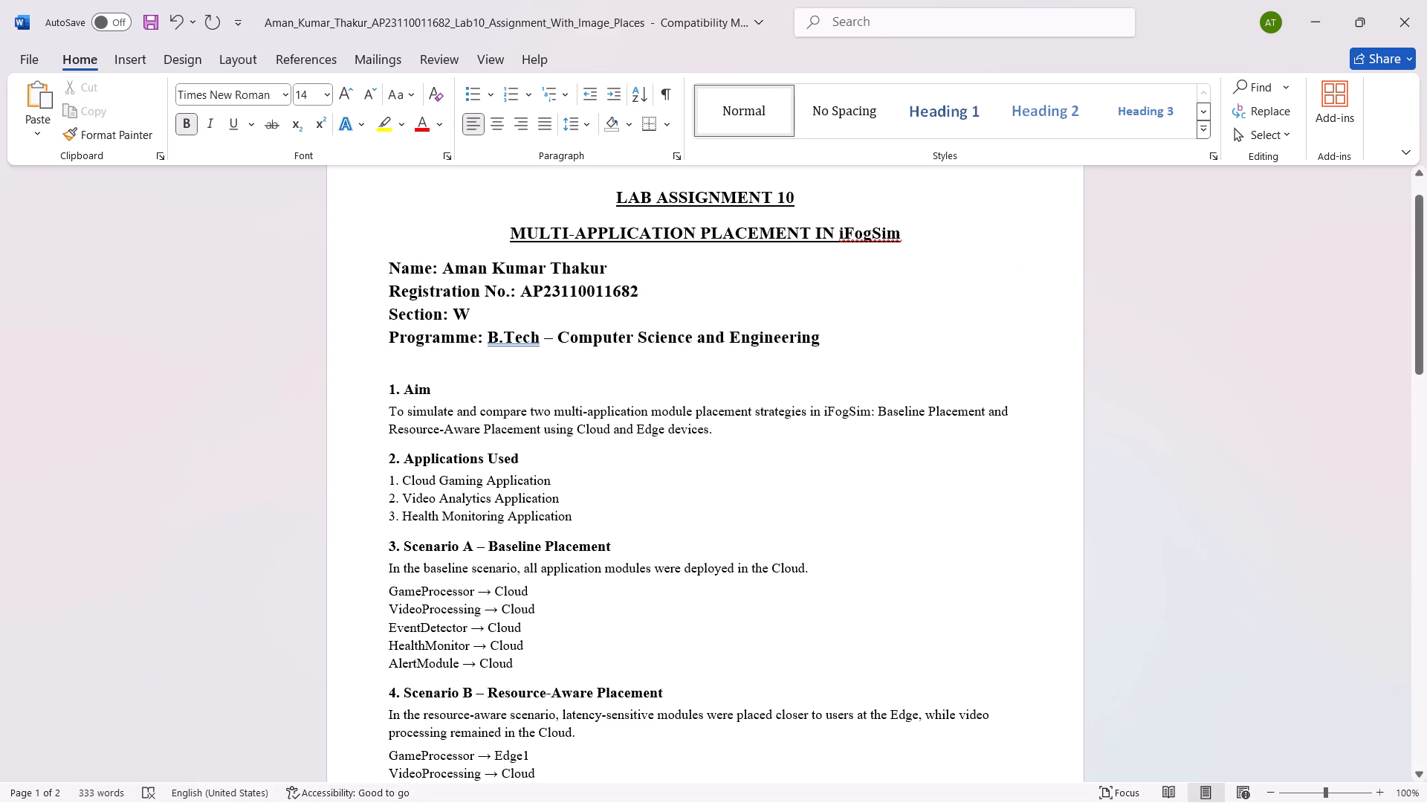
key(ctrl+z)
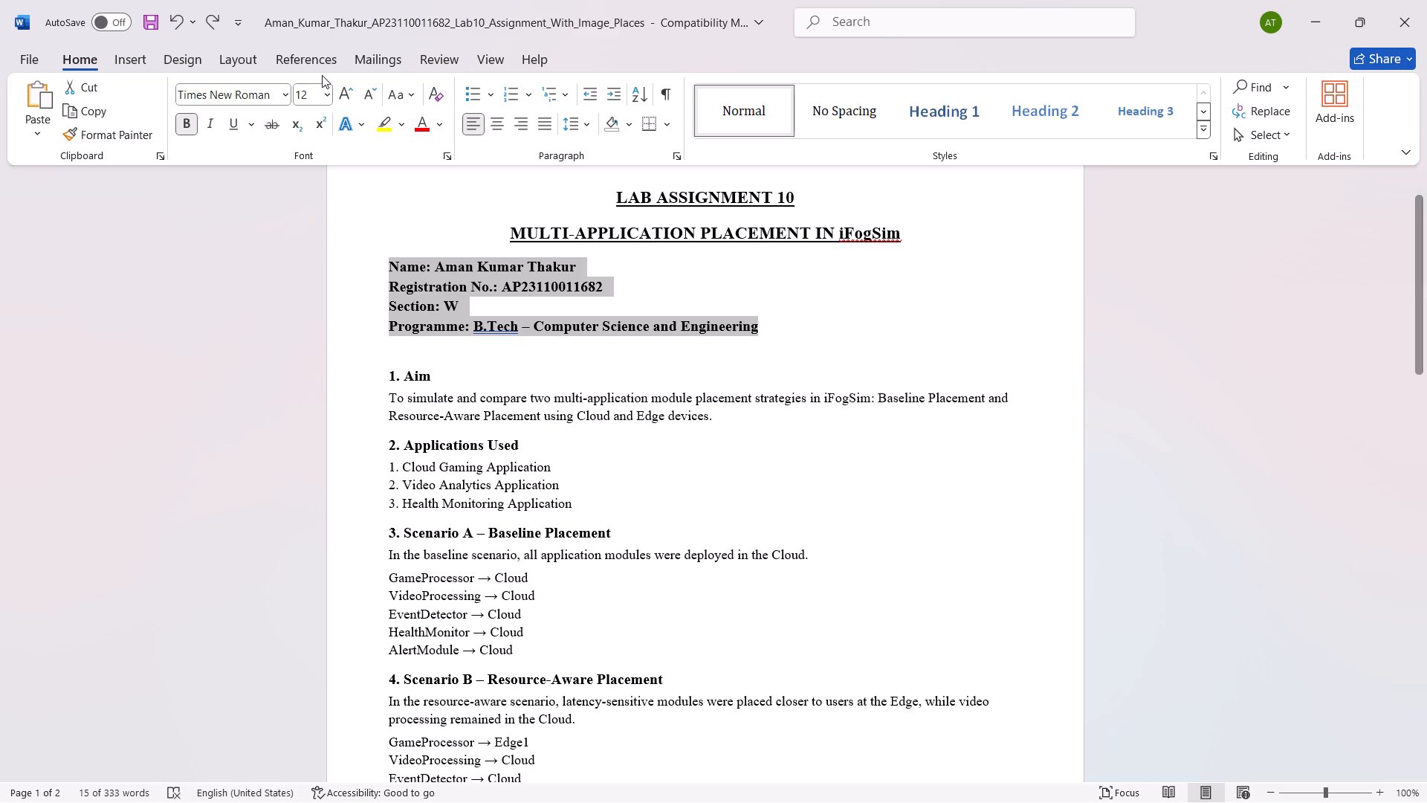
Set the font size of the four student detail lines to 13.
click(307, 96)
key(Right)
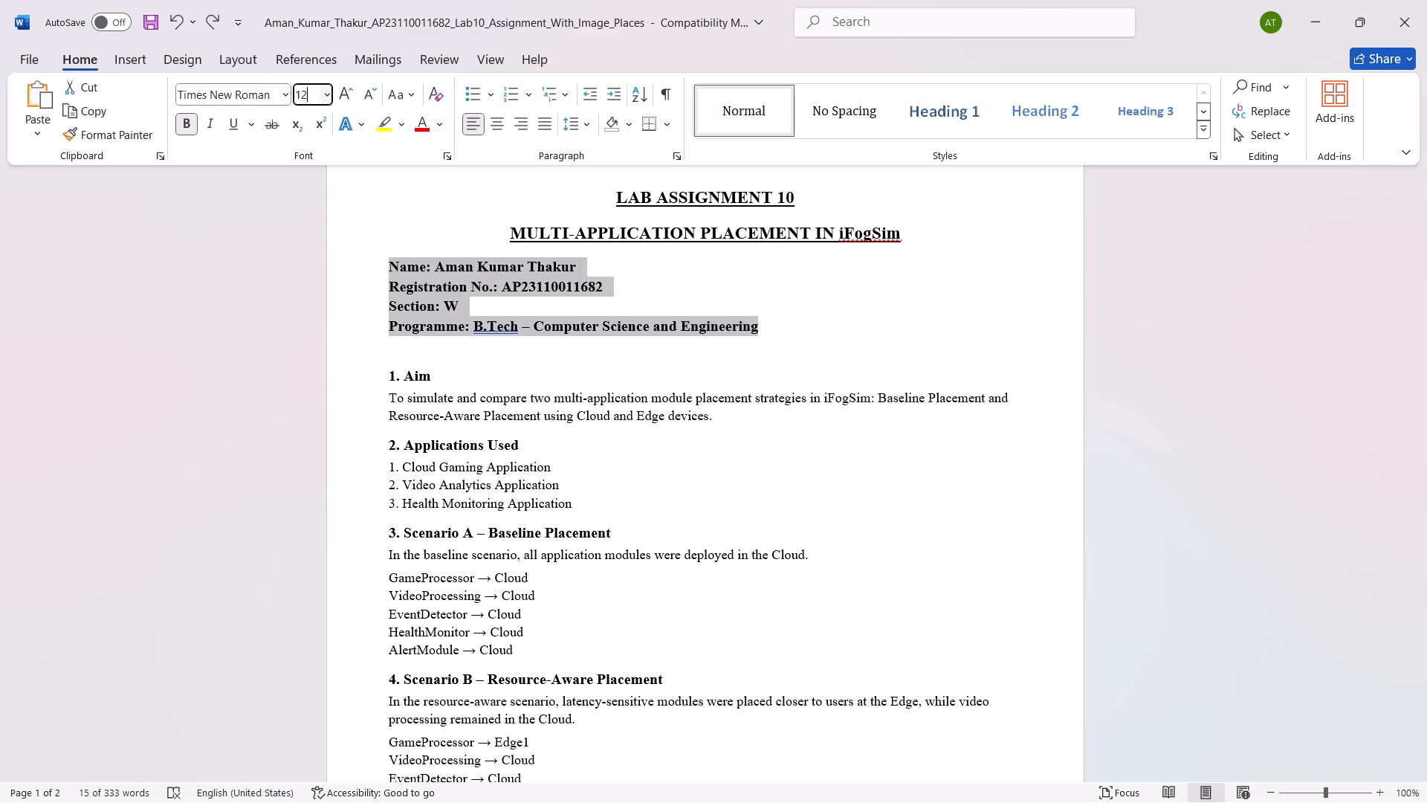
key(BackSpace)
key(3)
key(Return)
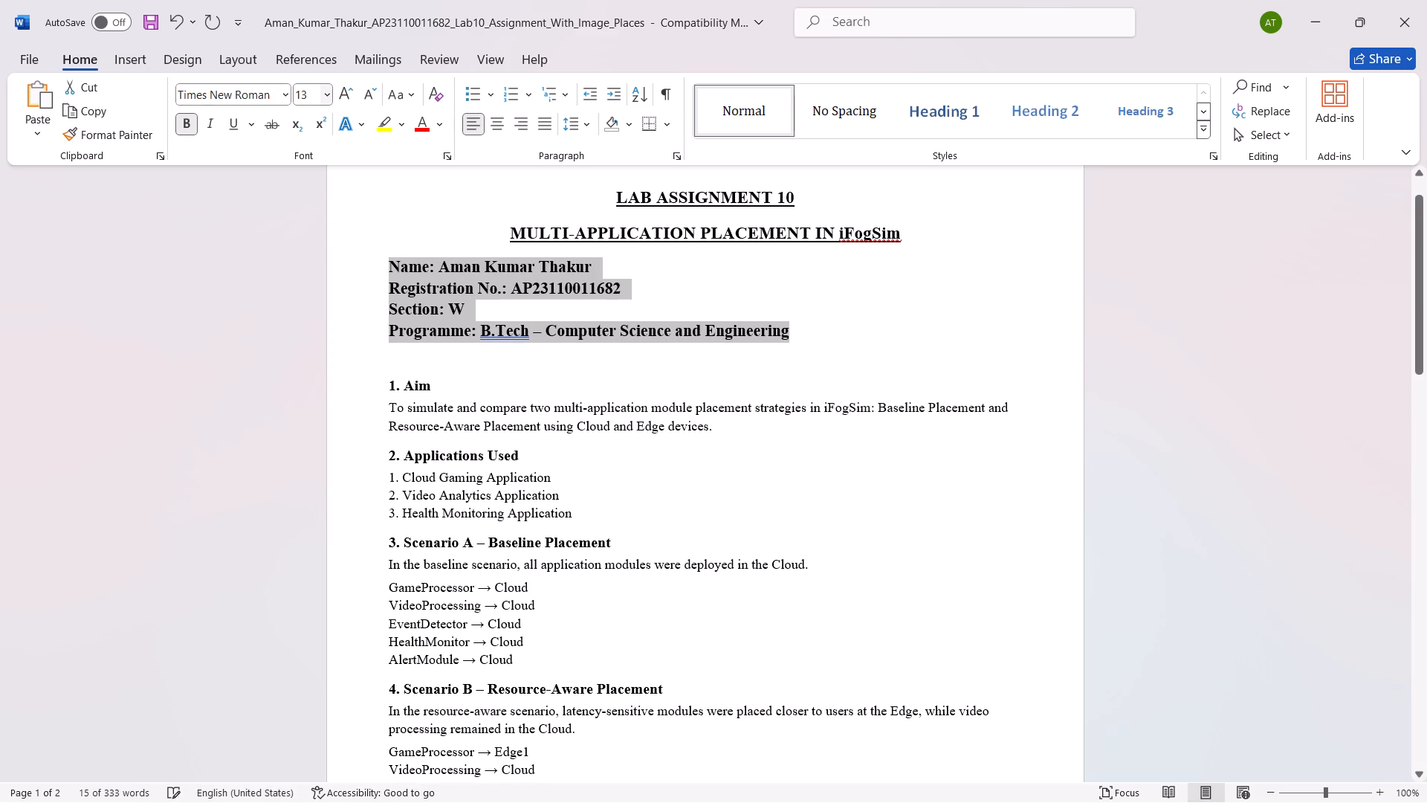
click(557, 364)
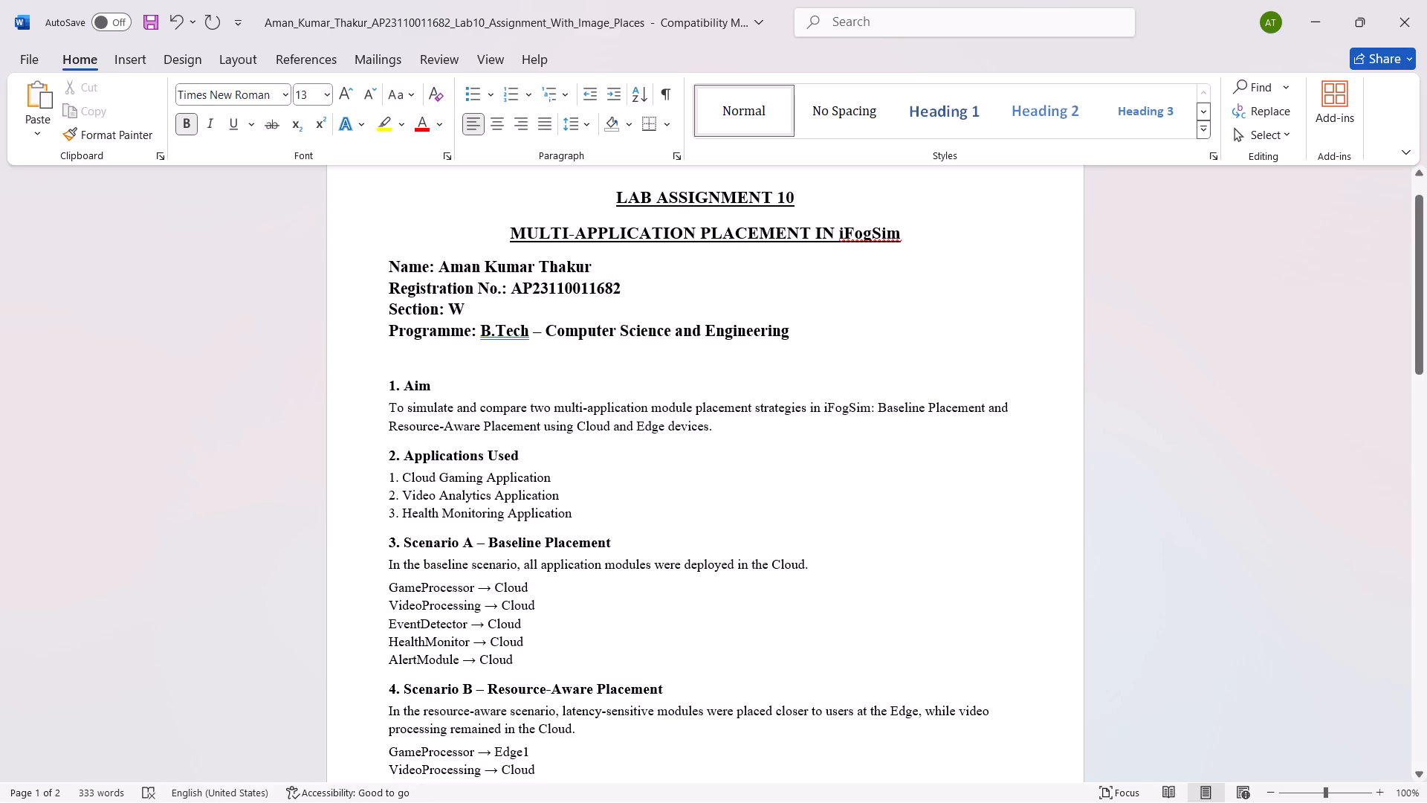
Delete the Programme line and the empty line beneath it, so the details end with the Section line.
triple_click(545, 336)
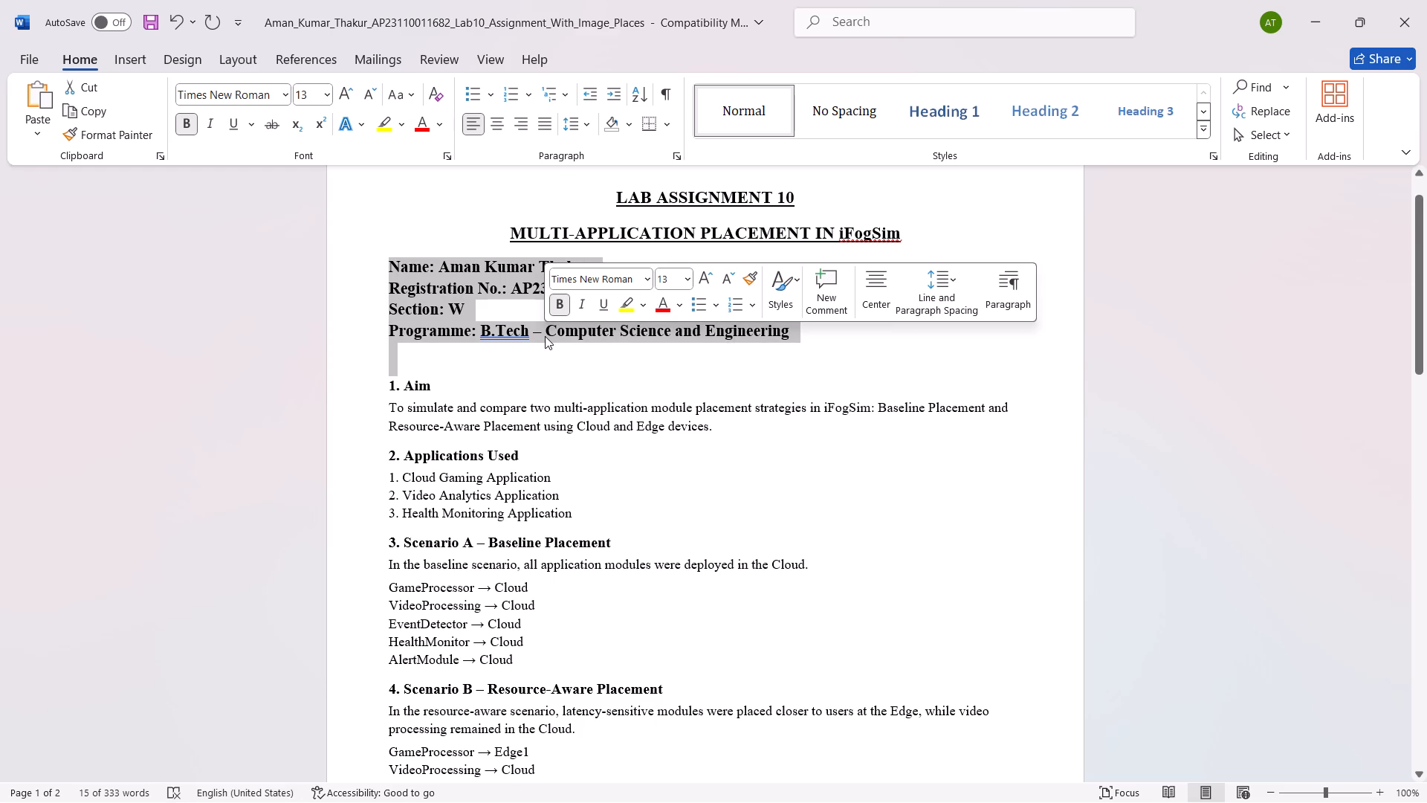
click(545, 336)
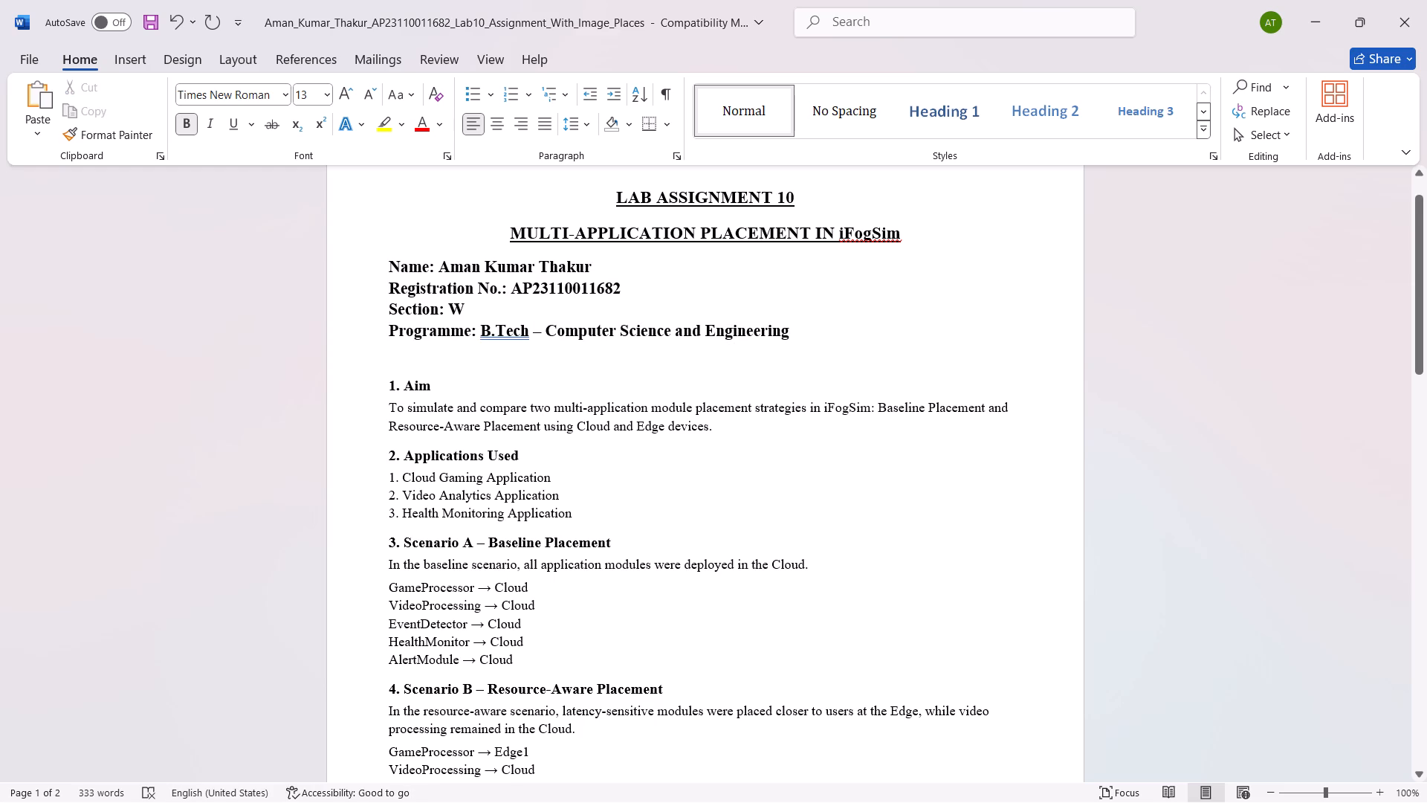
drag(391, 331, 803, 324)
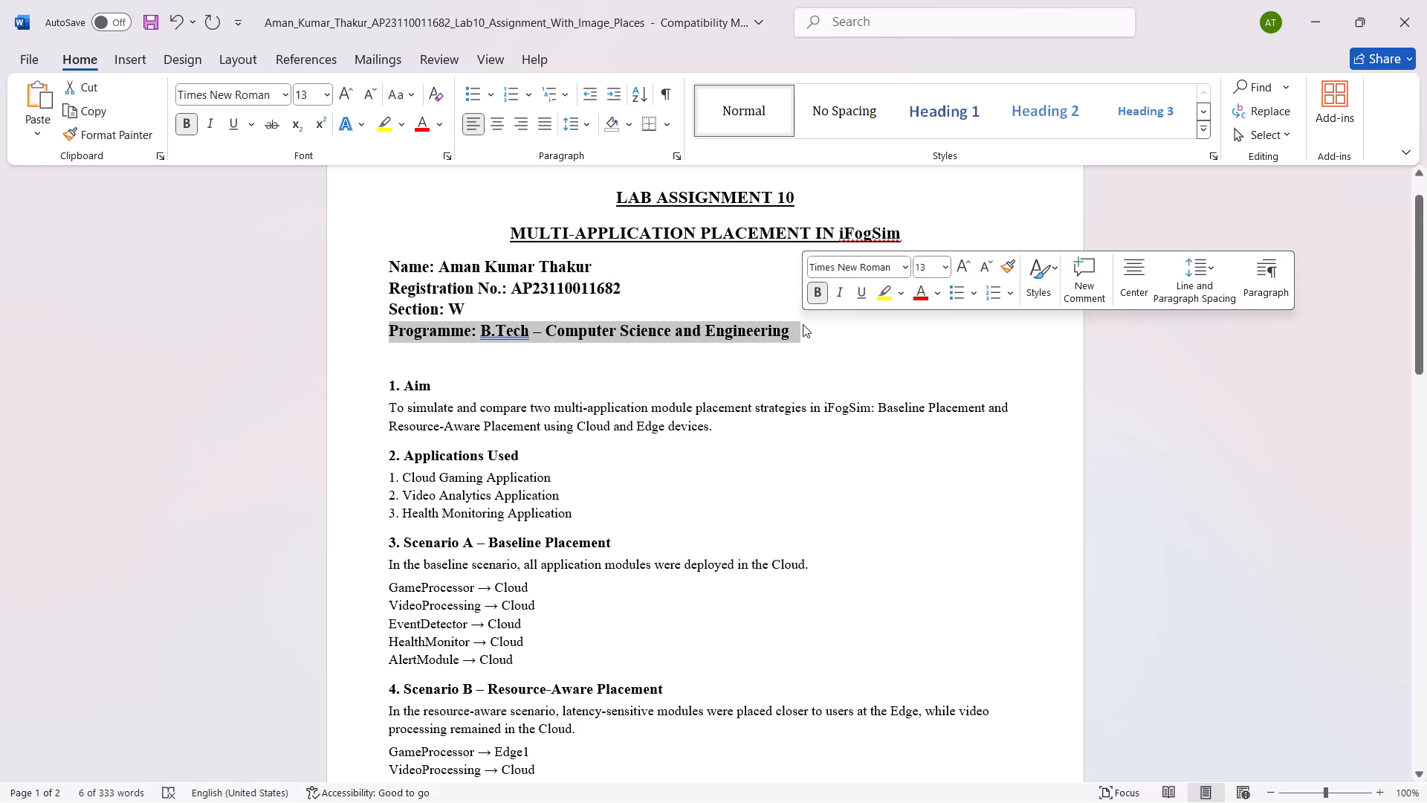
key(Delete)
key(BackSpace)
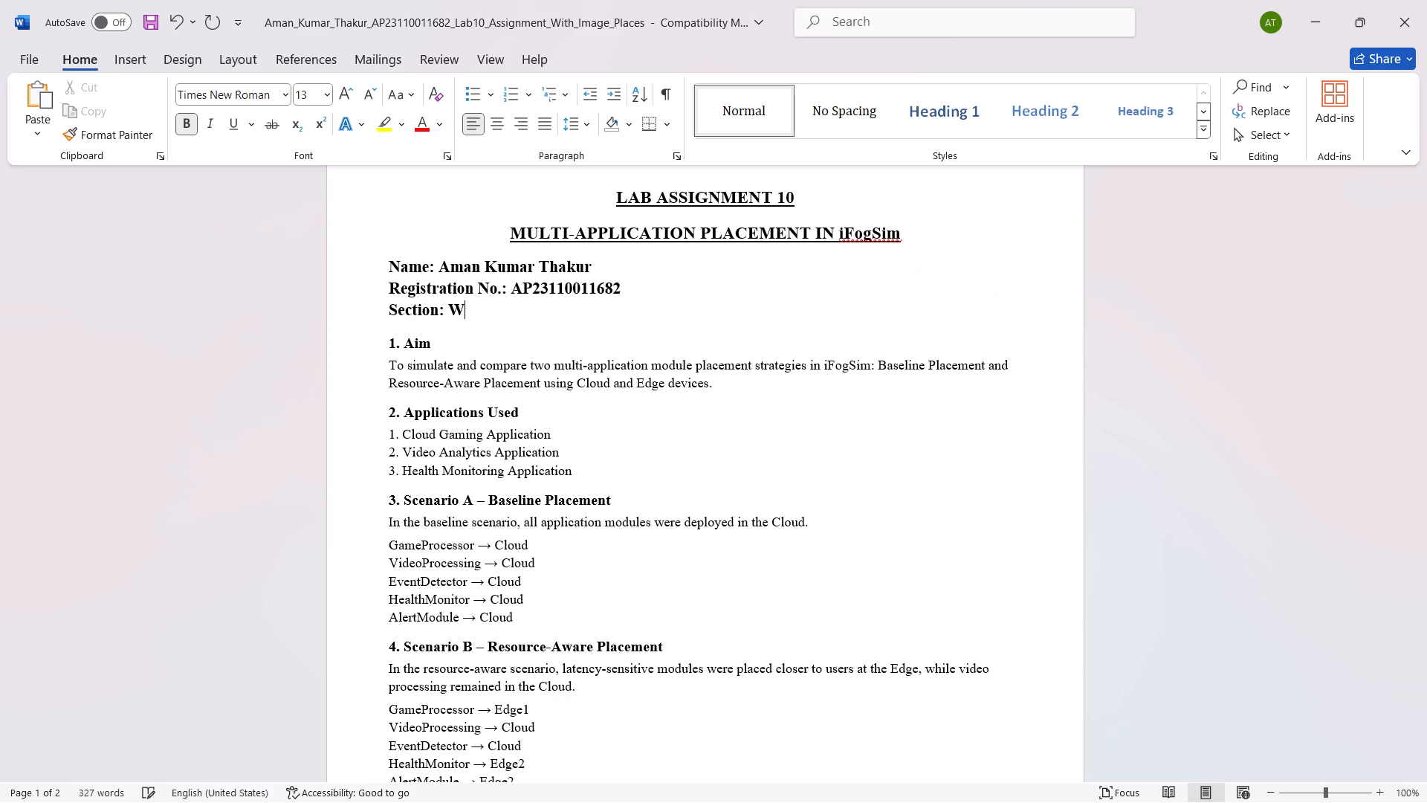
Replace the letter on the Section line with “Z”, including the quotation marks.
key(BackSpace)
key(shift+quotedbl)
key(shift+z)
key(shift+quotedbl)
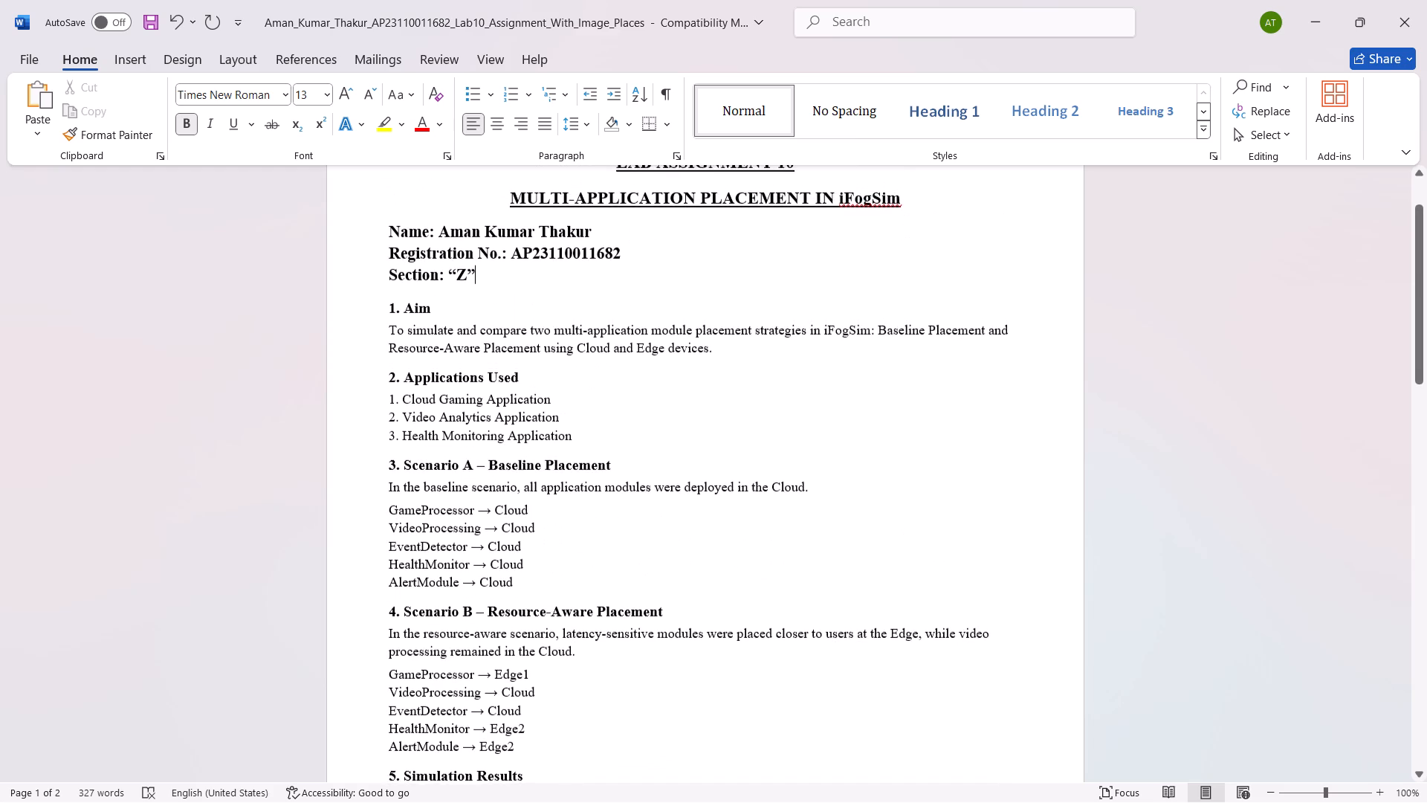
Set the font size of everything from the "1. Aim" heading through the "7. Conclusion" heading, including the results table, to 12.
scroll(806, 327, up, 1)
scroll(806, 327, down, 1)
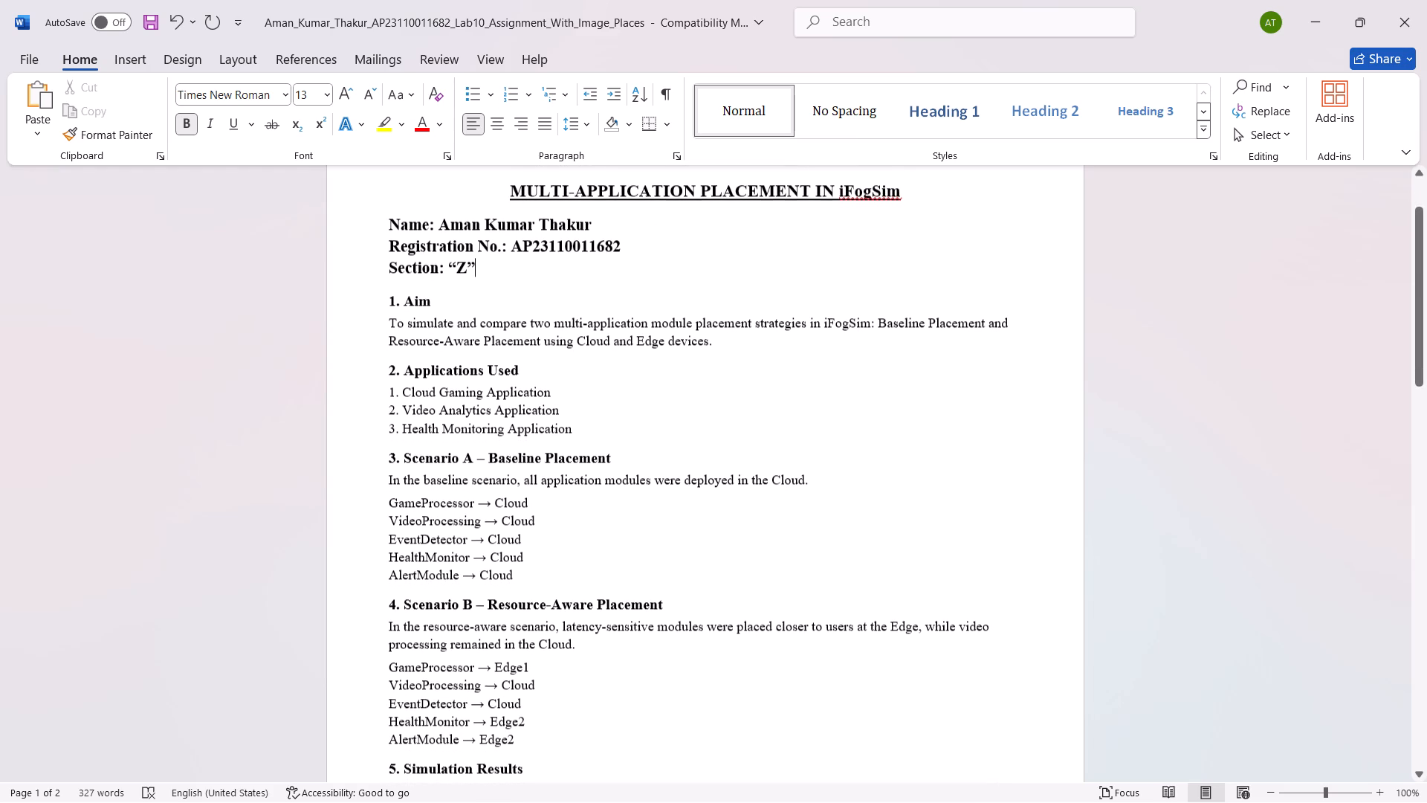
scroll(806, 327, down, 1)
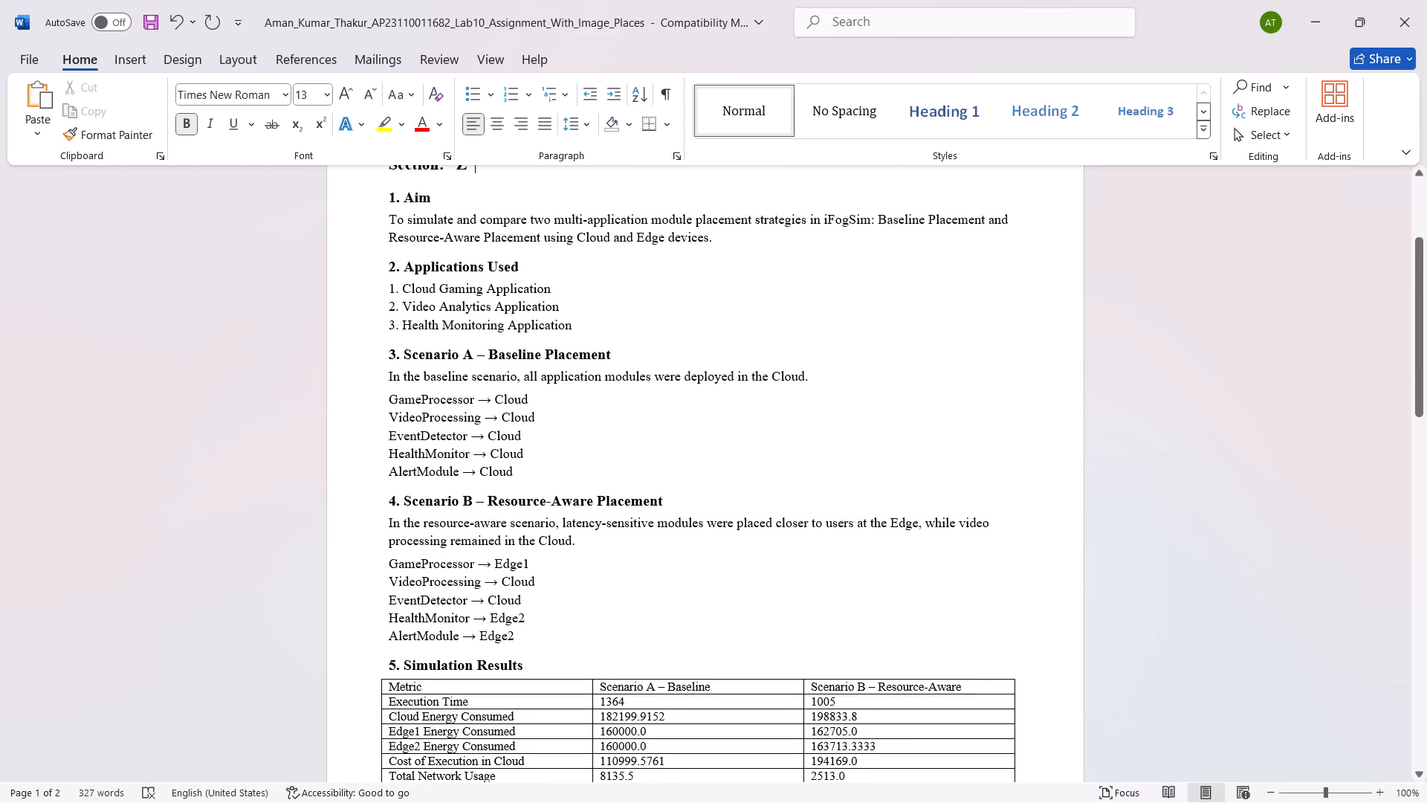
click(418, 192)
click(421, 218)
drag(421, 218, 456, 358)
click(456, 358)
drag(377, 187, 401, 236)
click(401, 236)
drag(386, 198, 548, 670)
scroll(488, 370, up, 1)
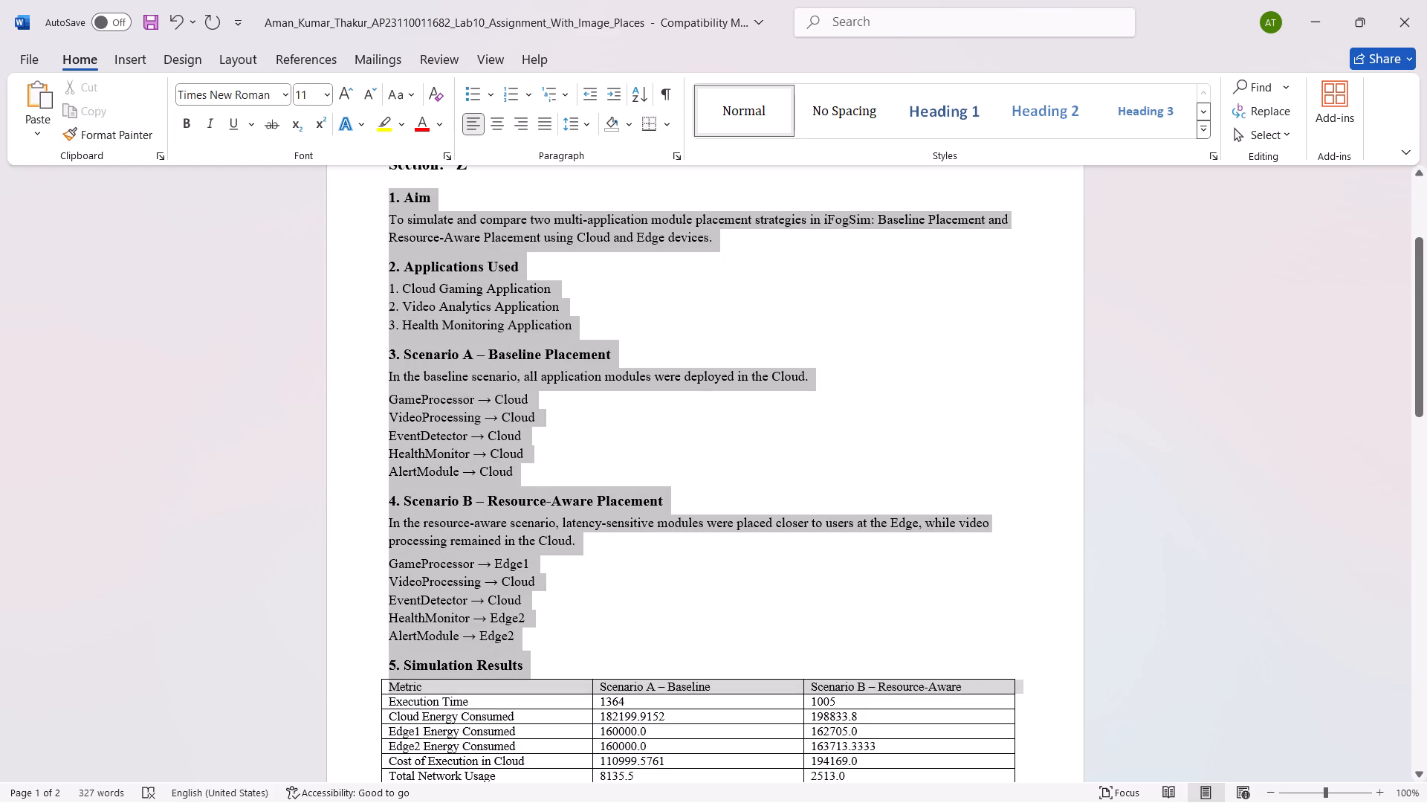
drag(548, 670, 595, 775)
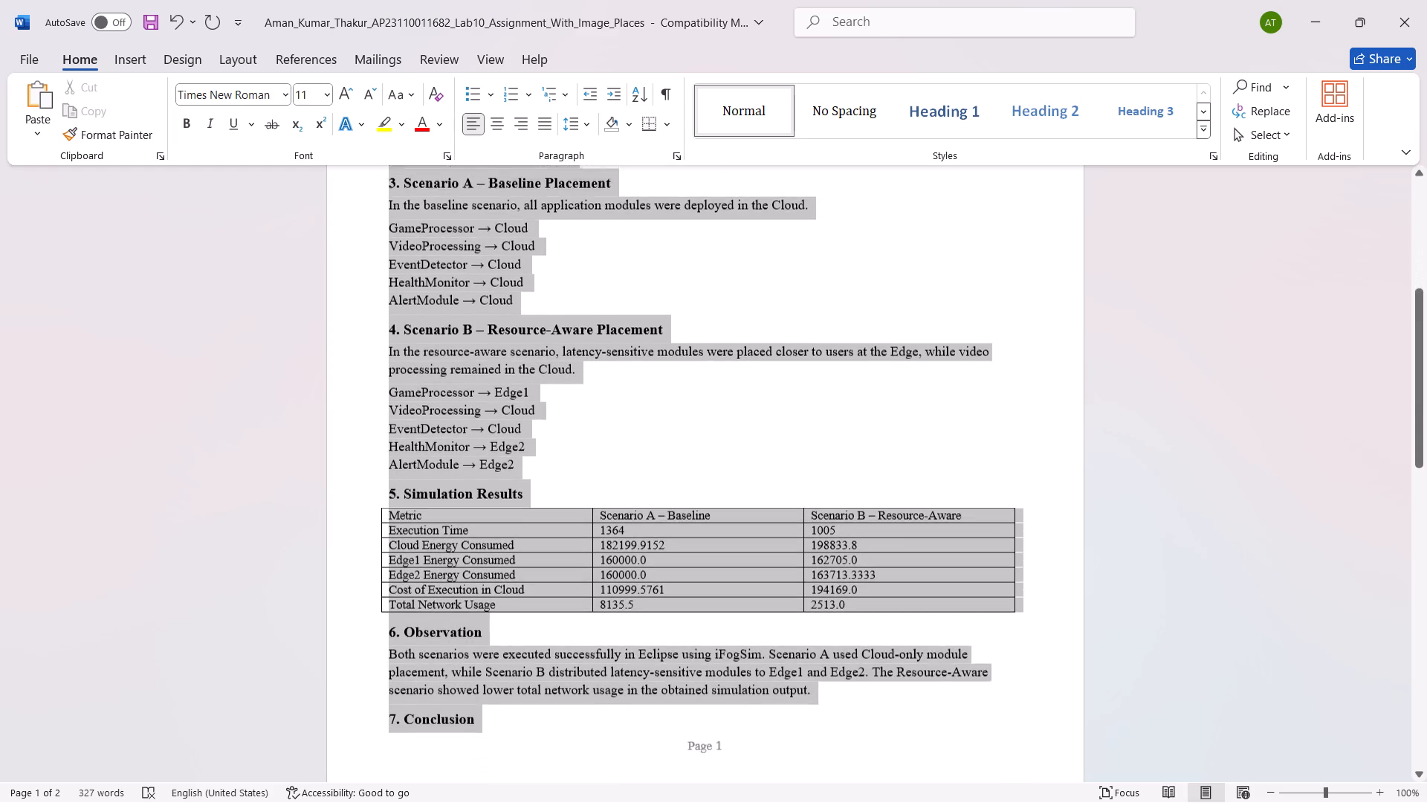
drag(595, 775, 543, 660)
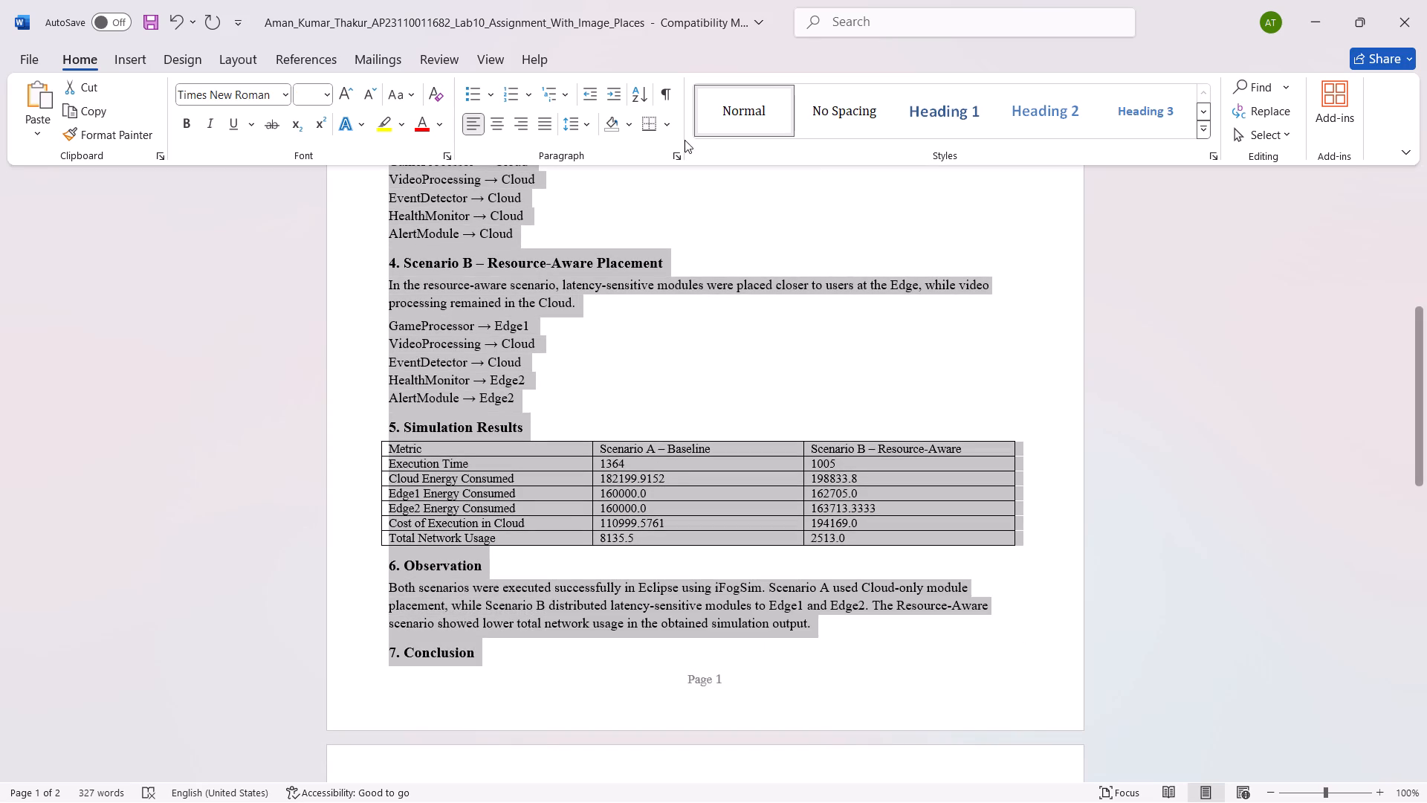
click(343, 91)
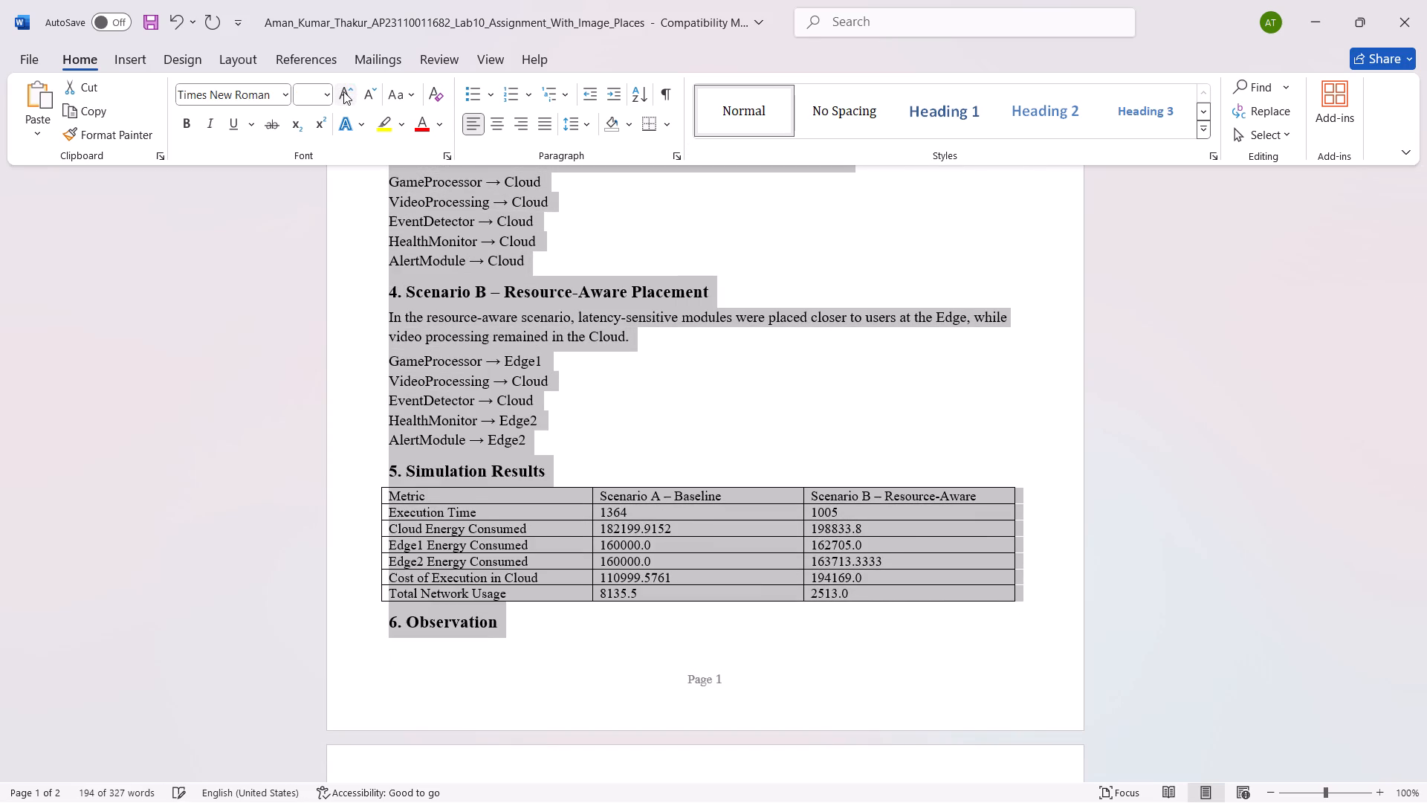
click(297, 94)
text(12)
key(Return)
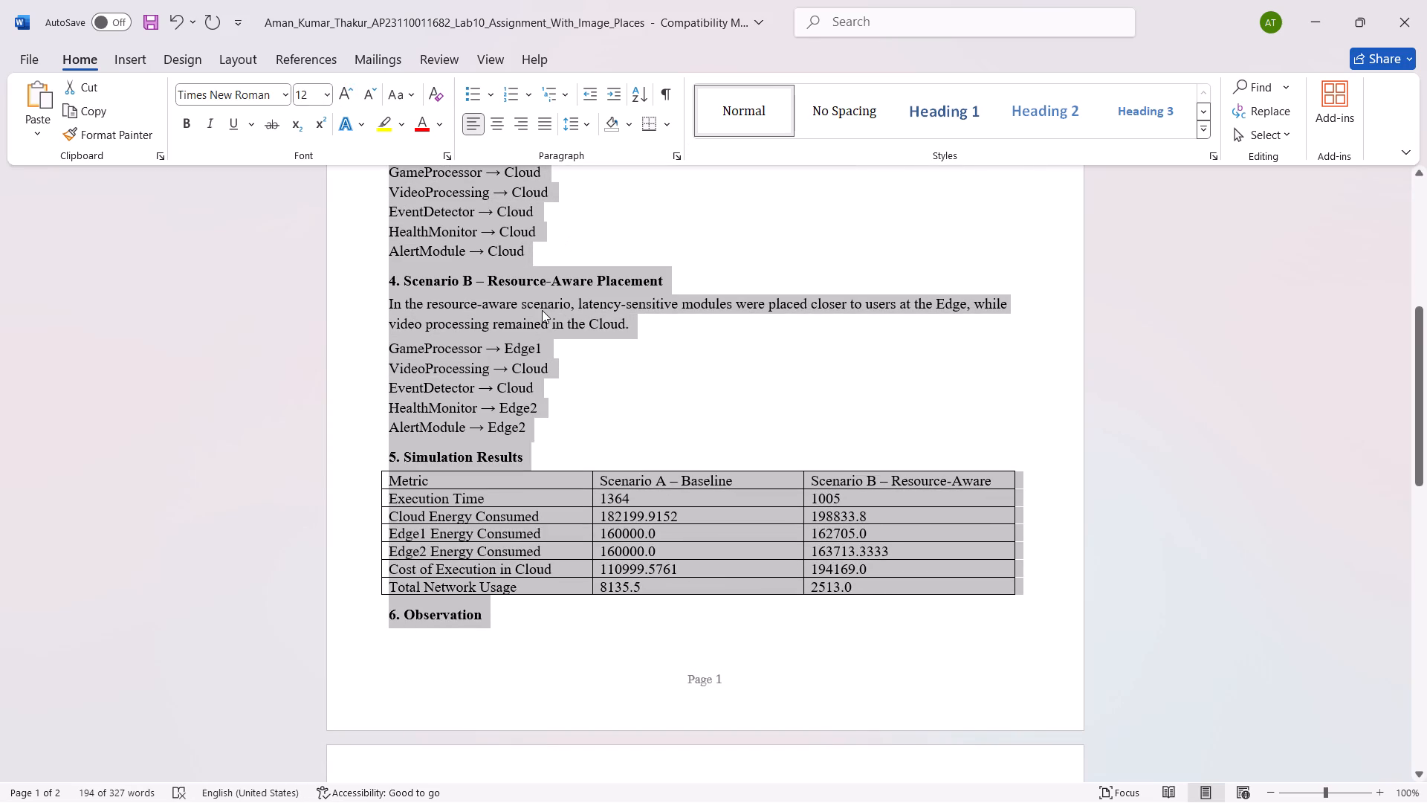
click(542, 310)
Set the font size of the "1. Aim" and "2. Applications Used" headings to 13.
scroll(542, 310, up, 4)
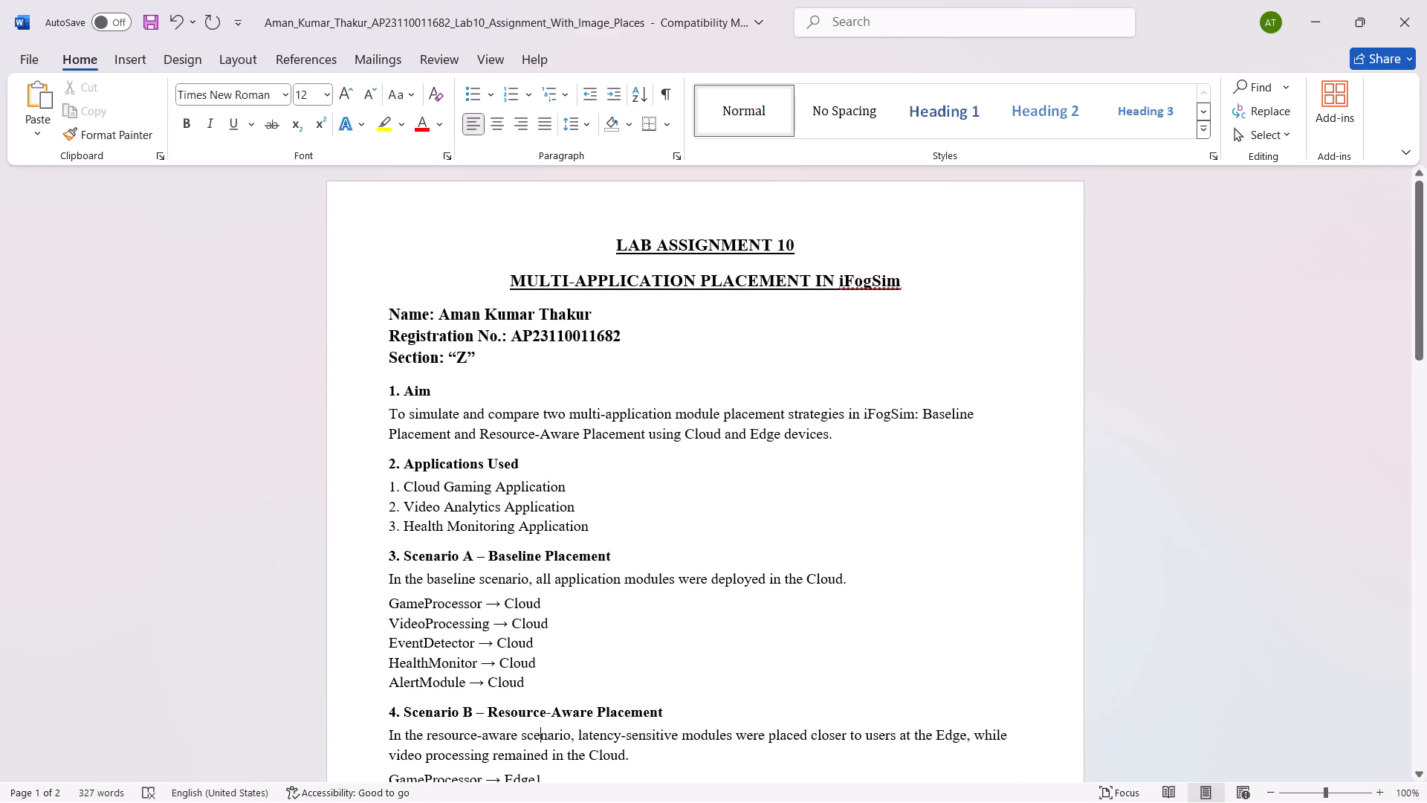
scroll(542, 310, down, 1)
scroll(542, 310, up, 1)
click(572, 269)
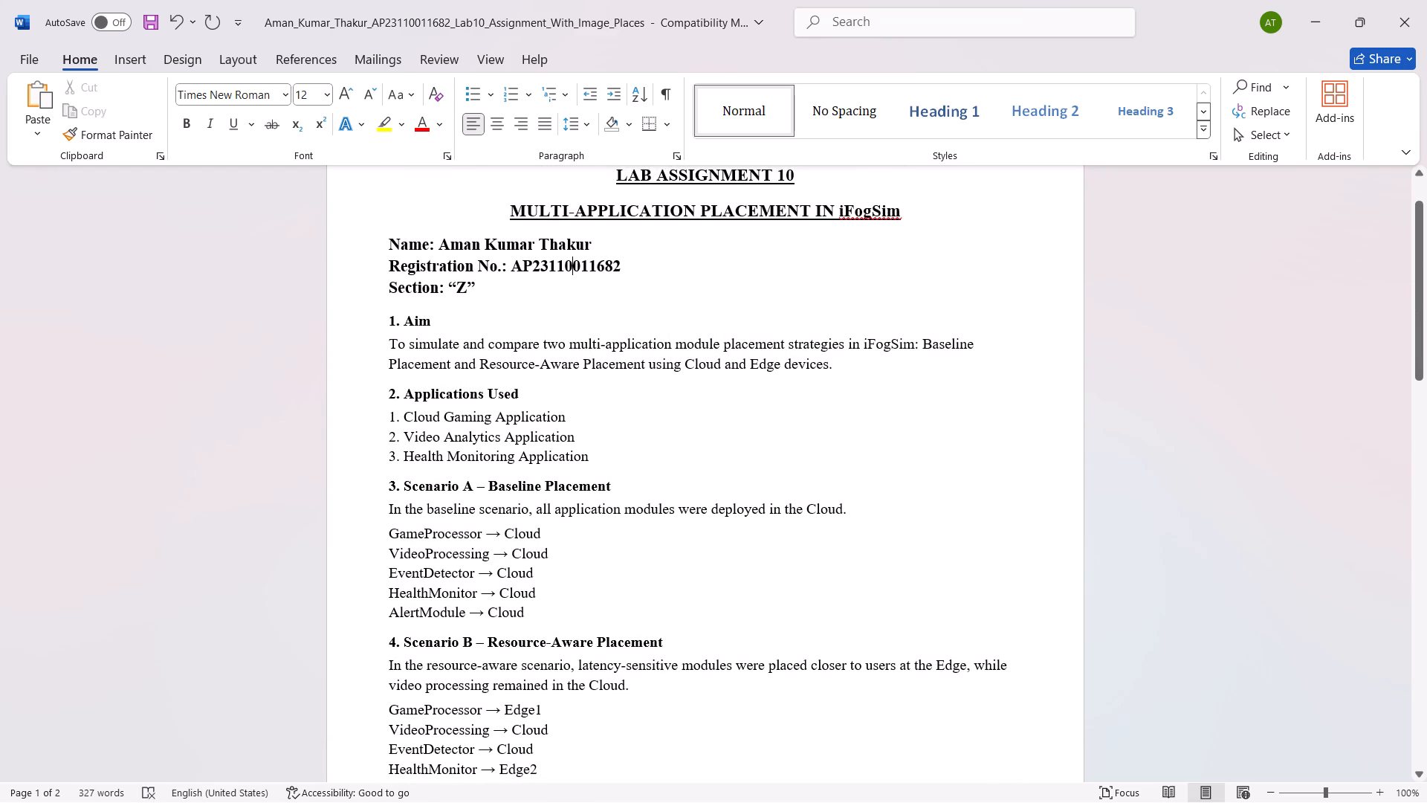
click(406, 326)
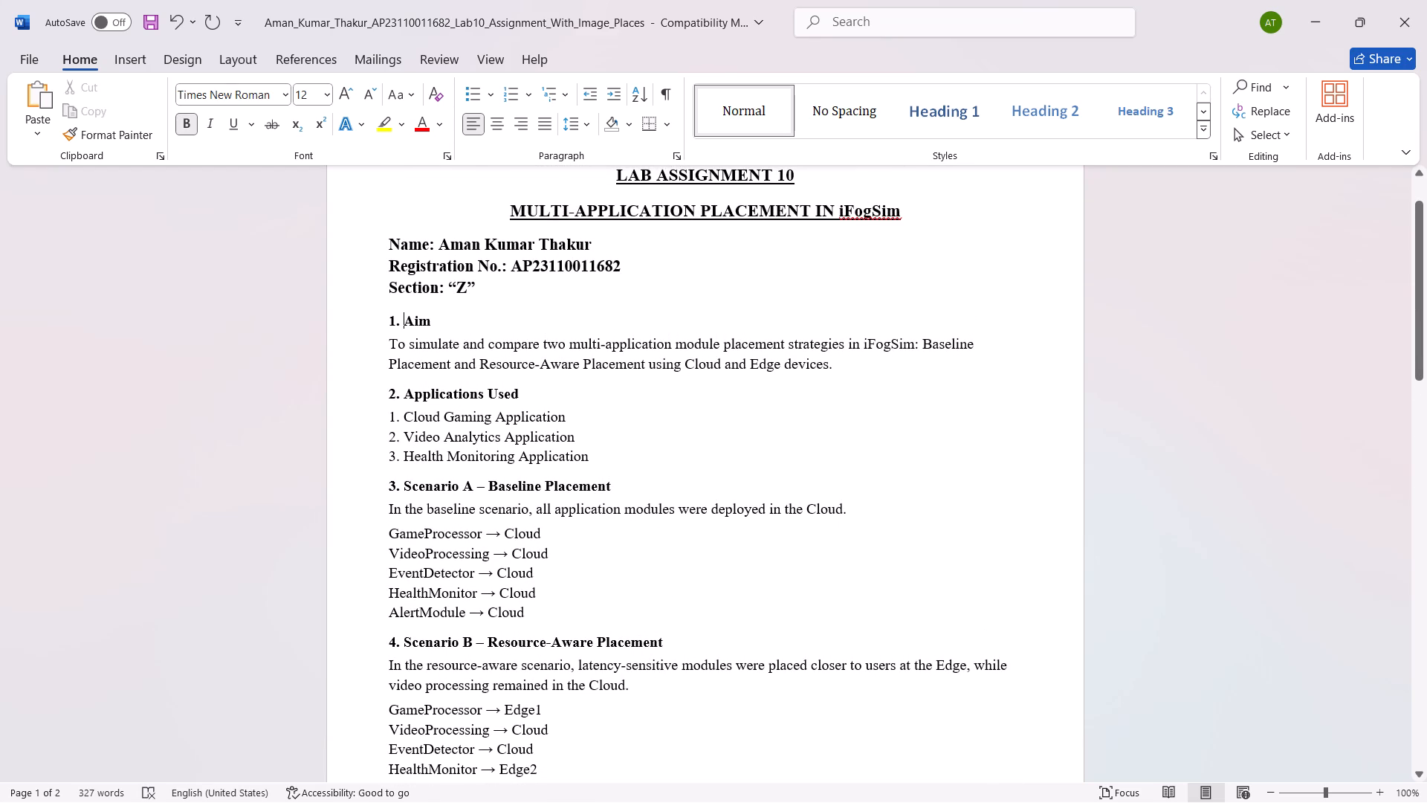
triple_click(410, 321)
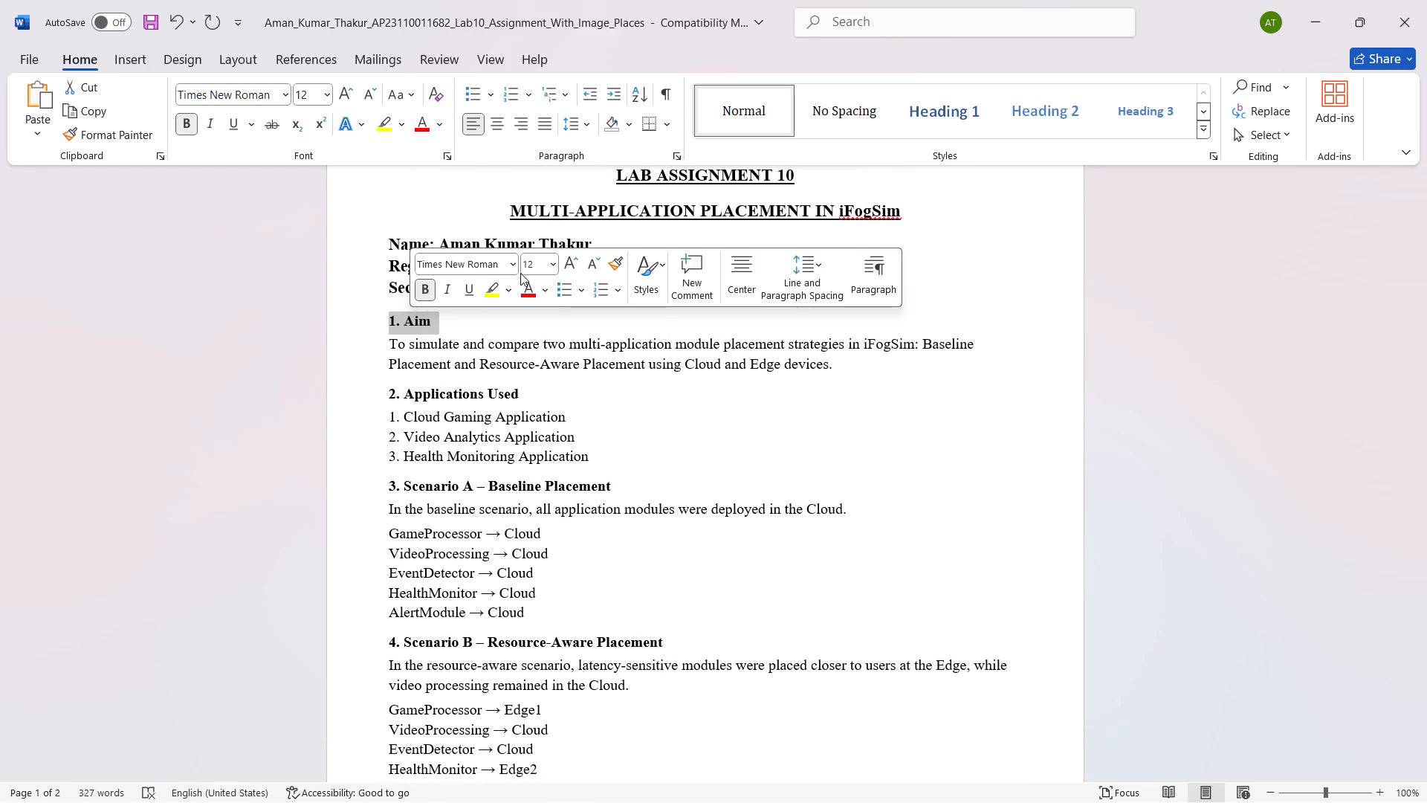
click(528, 268)
text(13)
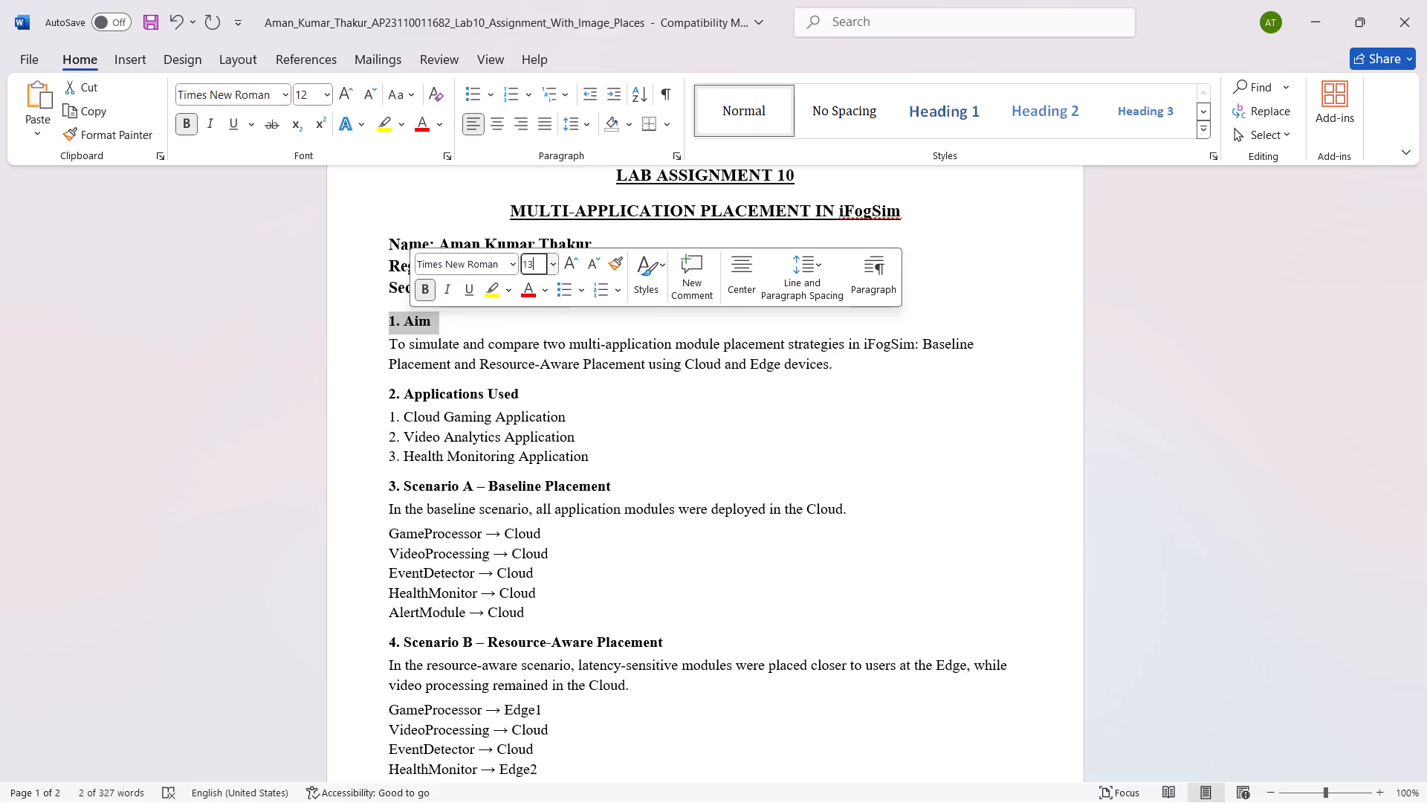
key(Return)
triple_click(424, 386)
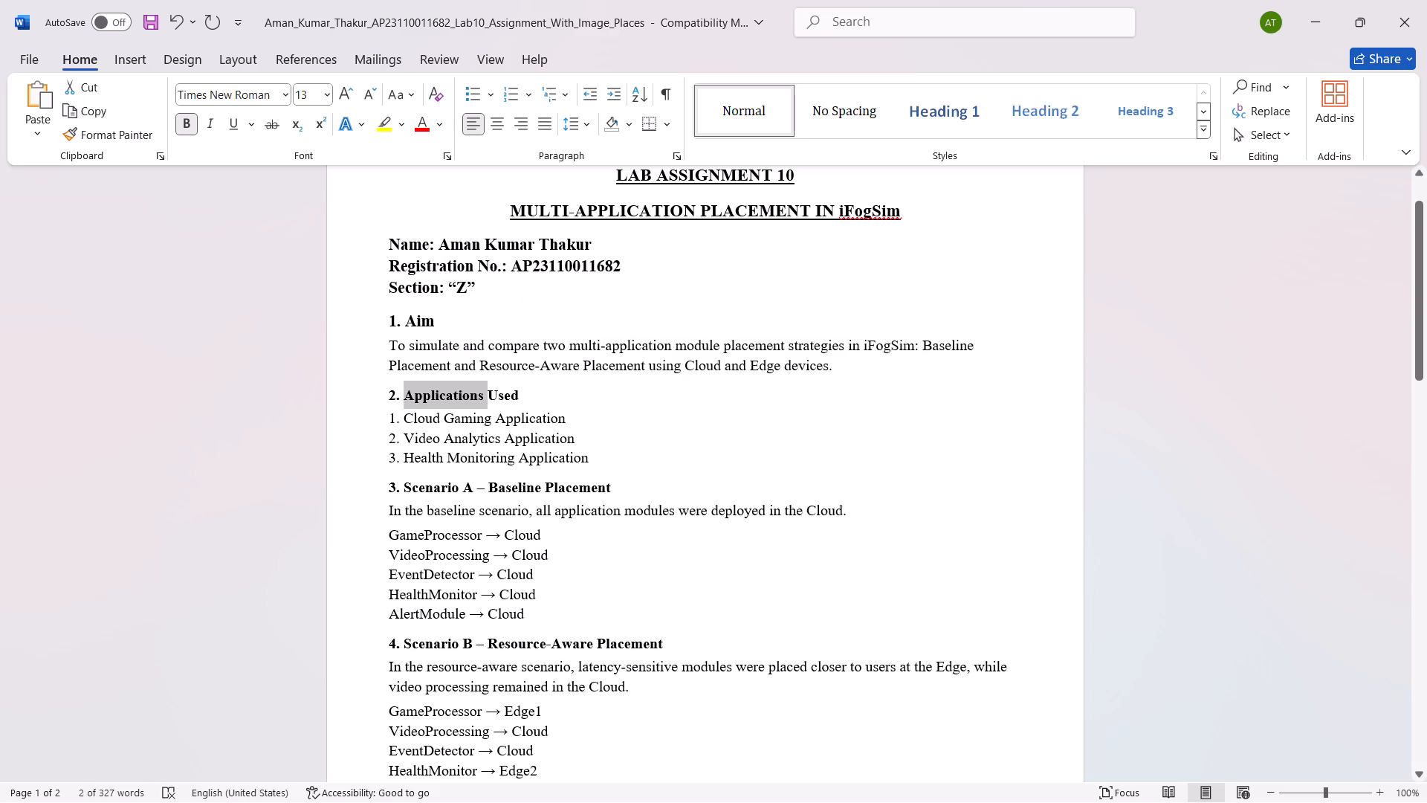
click(549, 331)
key(1)
key(3)
key(Return)
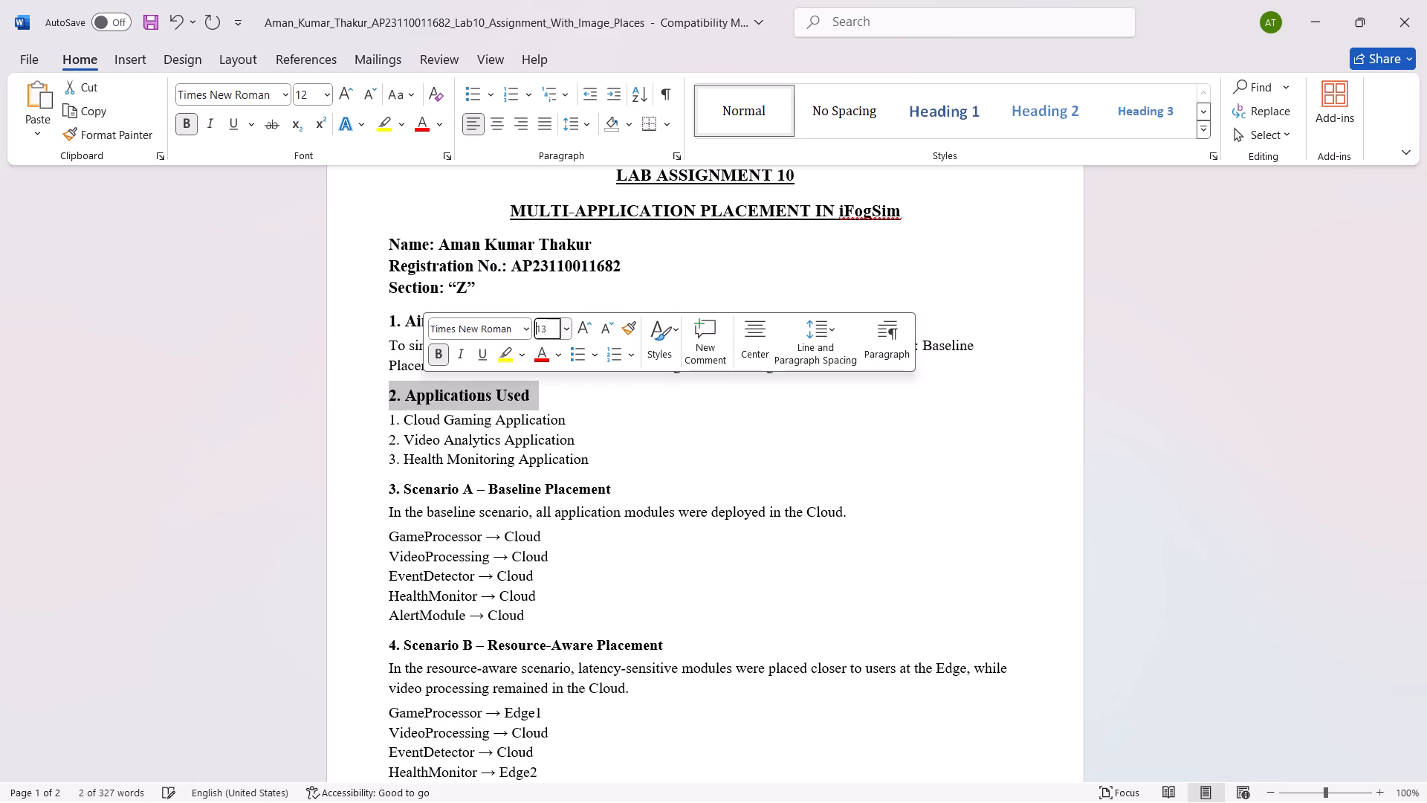
Set the font size of the "3. Scenario A – Baseline Placement" and "4. Scenario B – Resource-Aware Placement" headings to 13.
triple_click(525, 489)
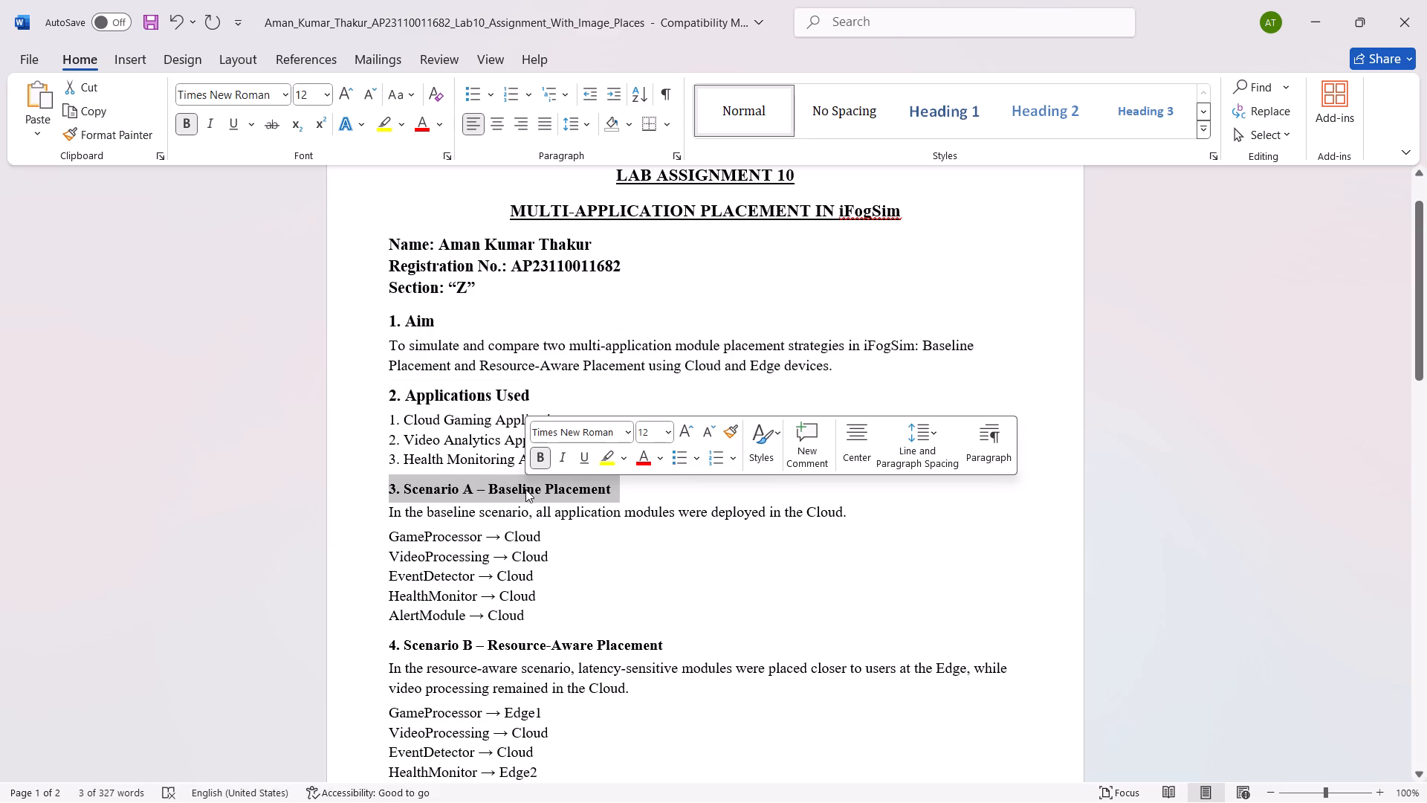
click(646, 433)
key(1)
key(3)
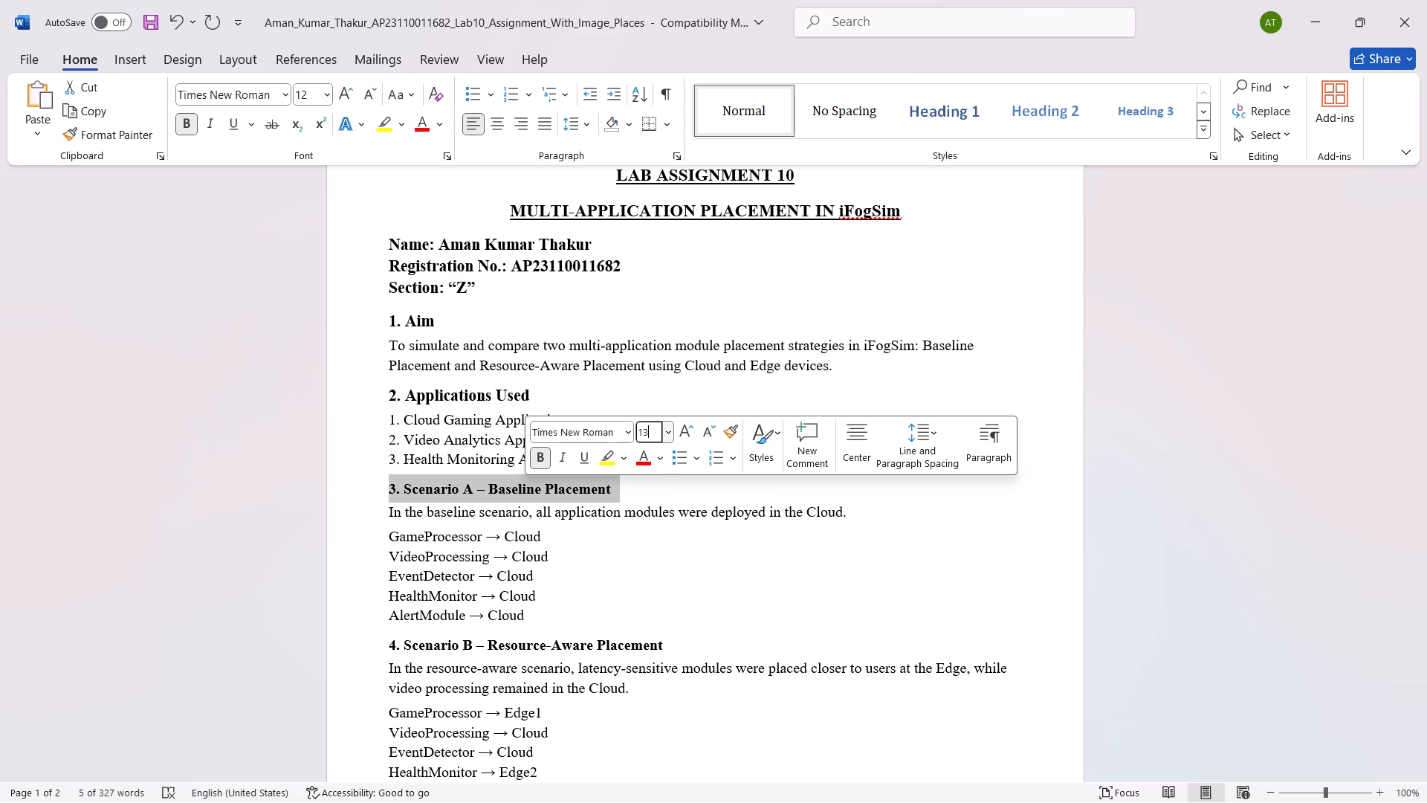
triple_click(628, 642)
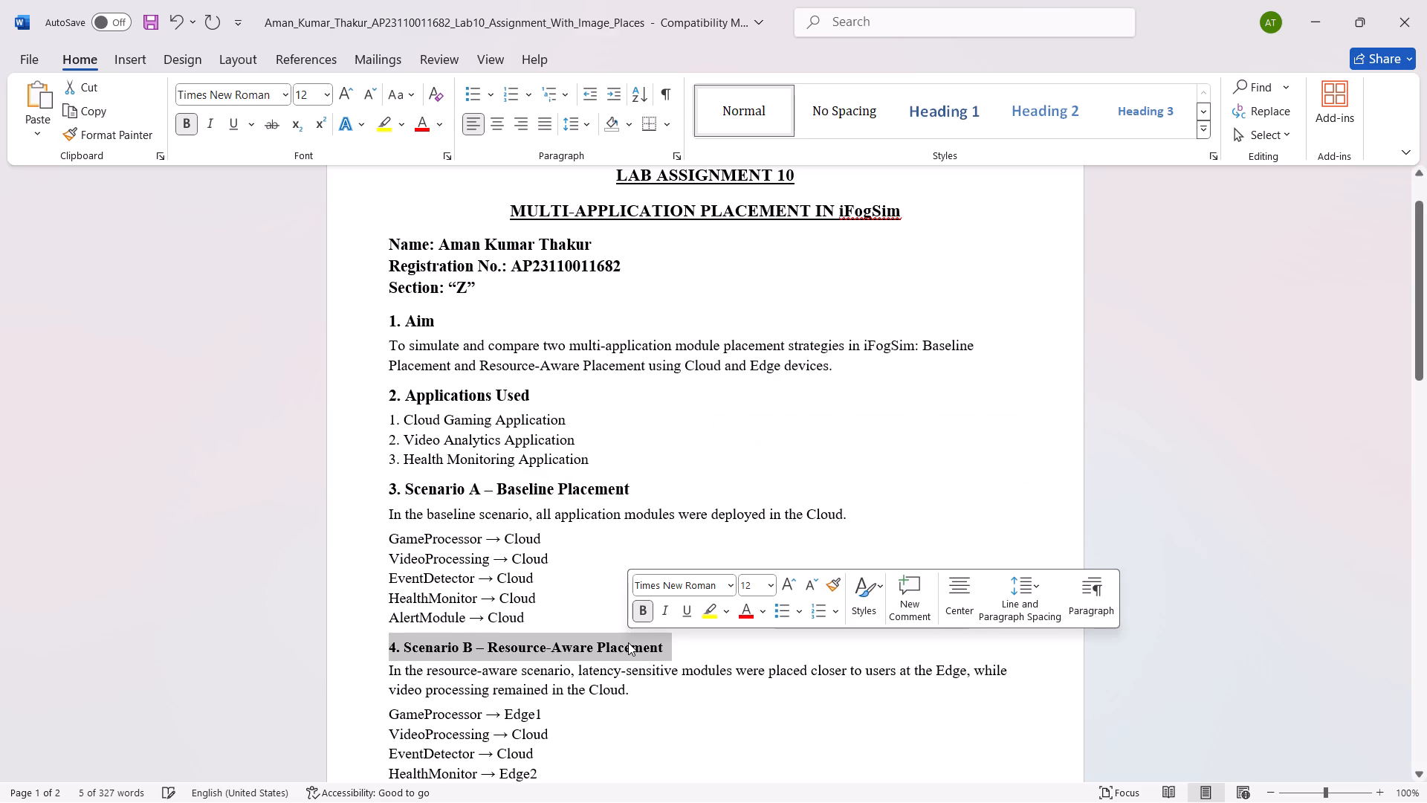
click(748, 589)
text(13)
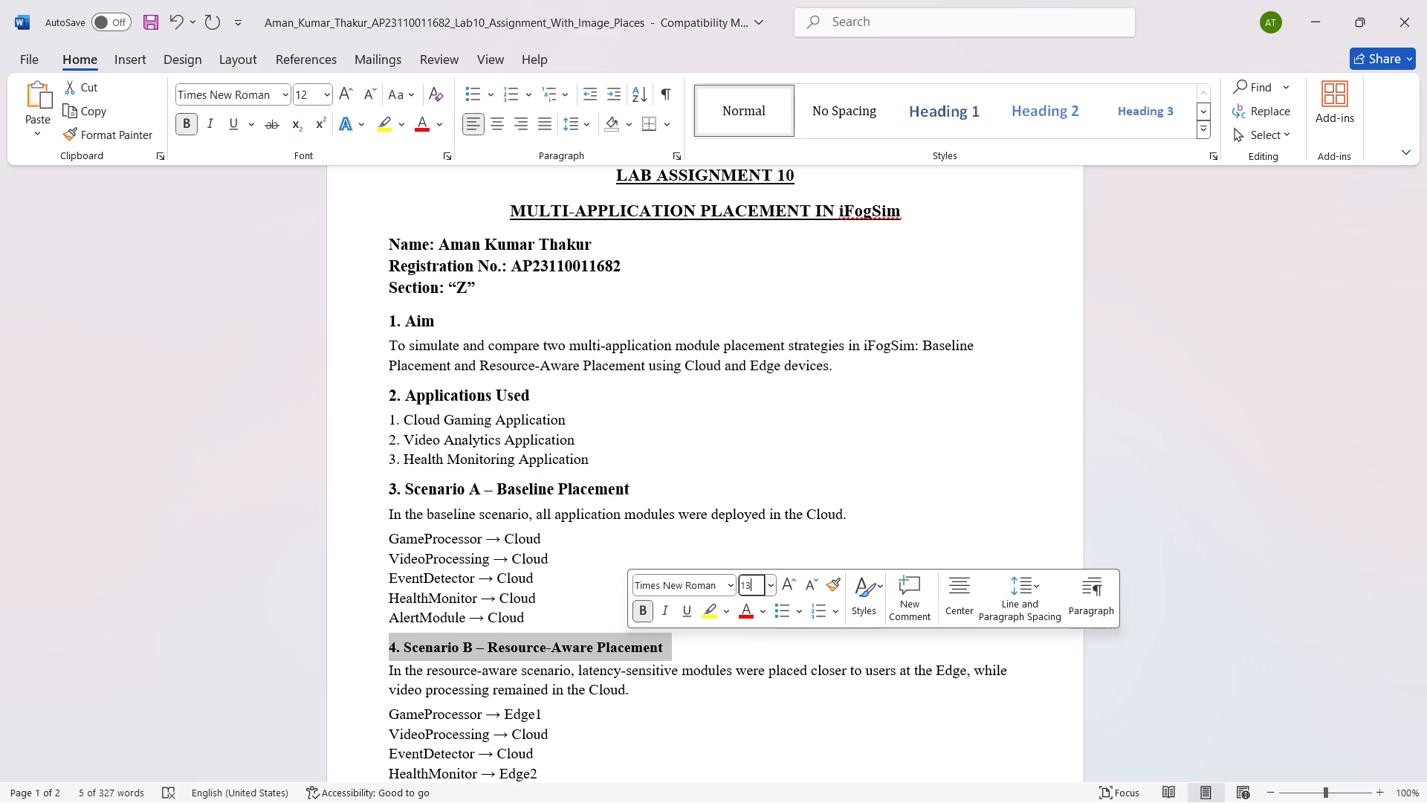
Set the font size of the "5. Simulation Results" and "6. Observation" headings to 13.
scroll(514, 474, down, 3)
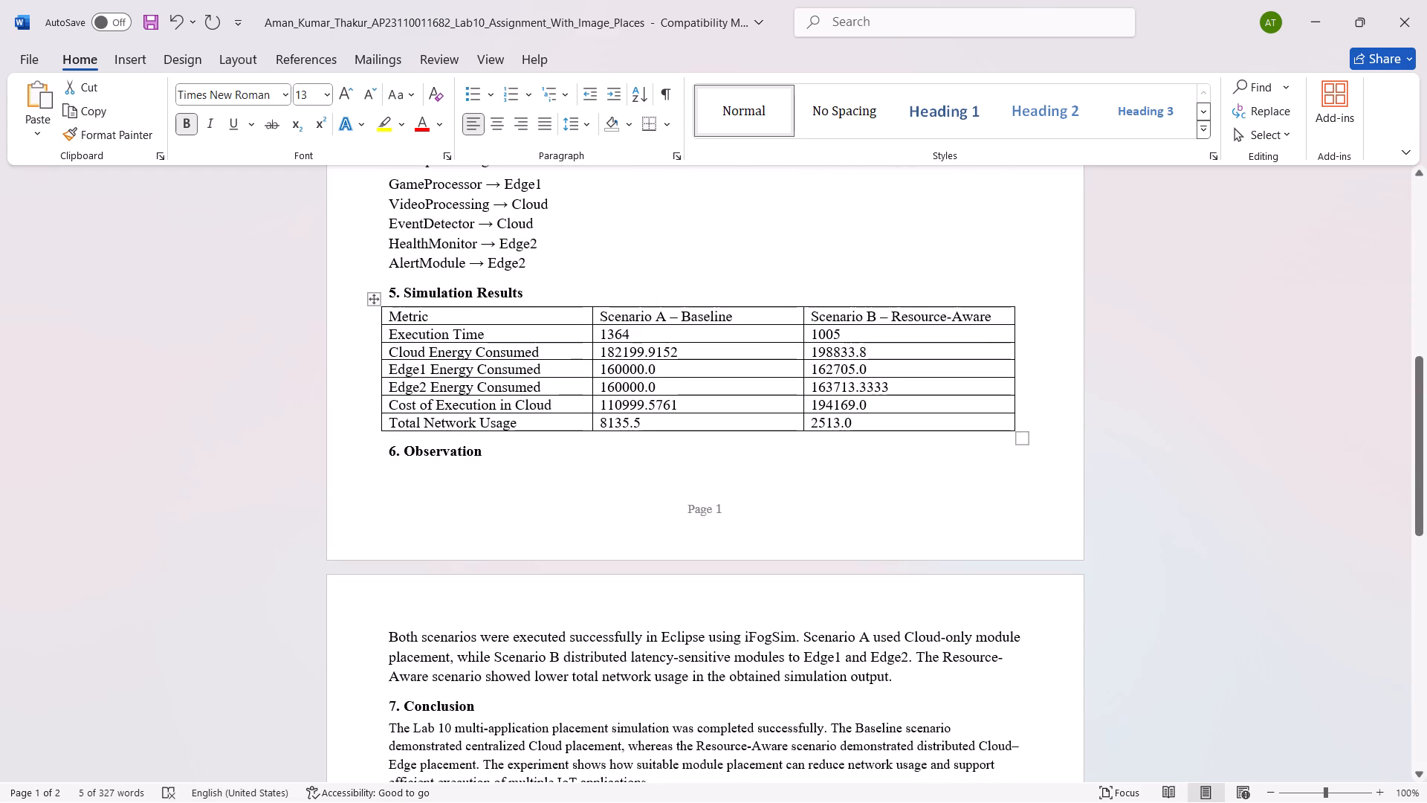
triple_click(478, 291)
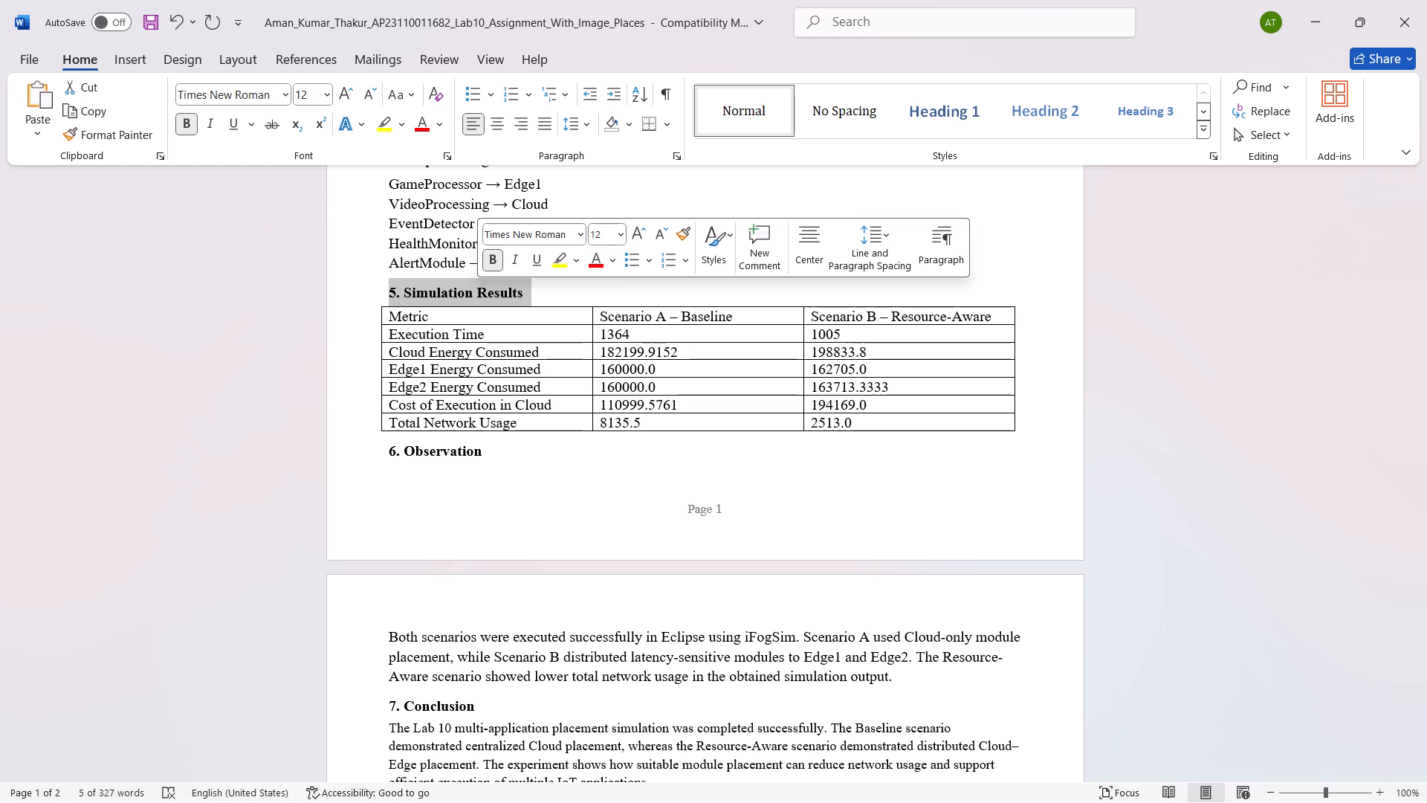
click(601, 236)
key(1)
key(3)
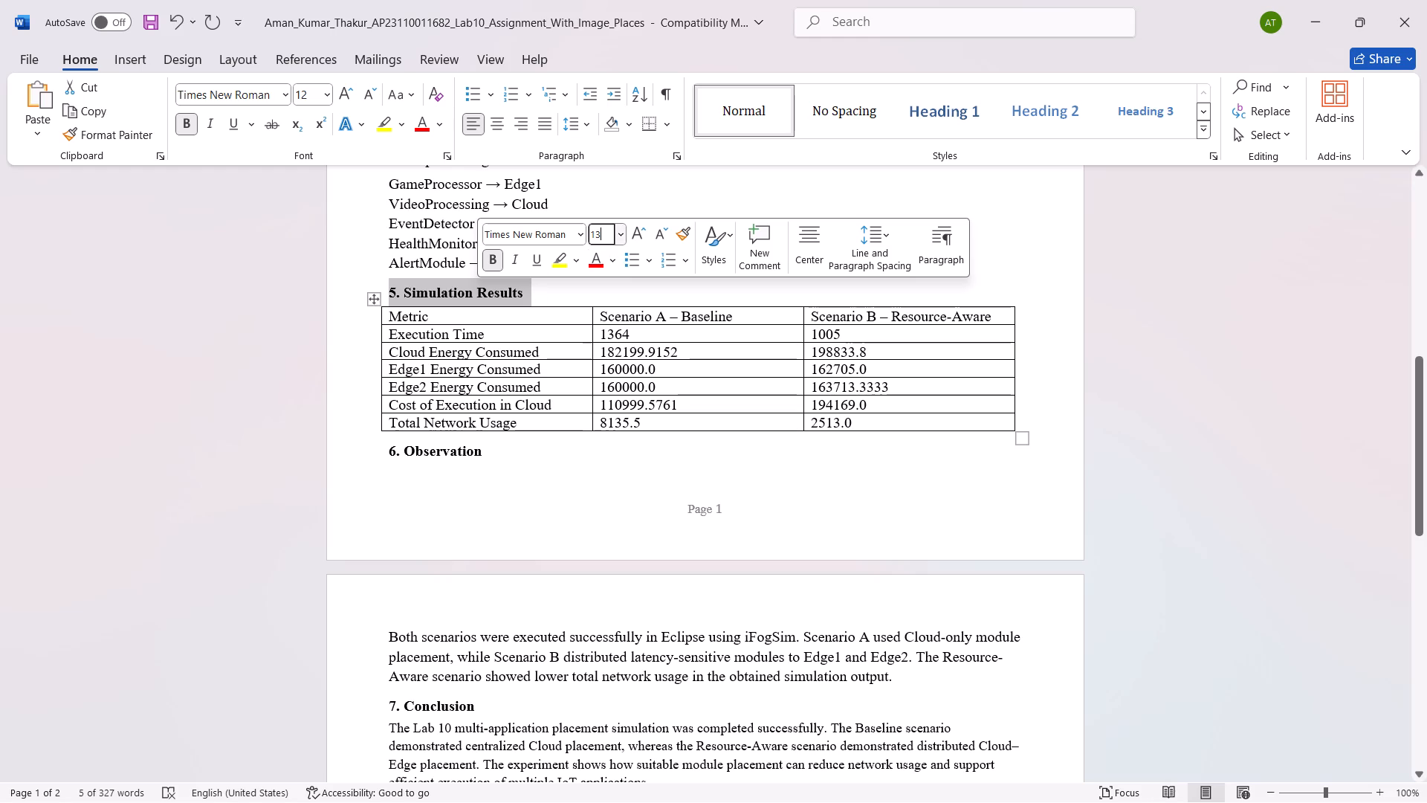
triple_click(436, 451)
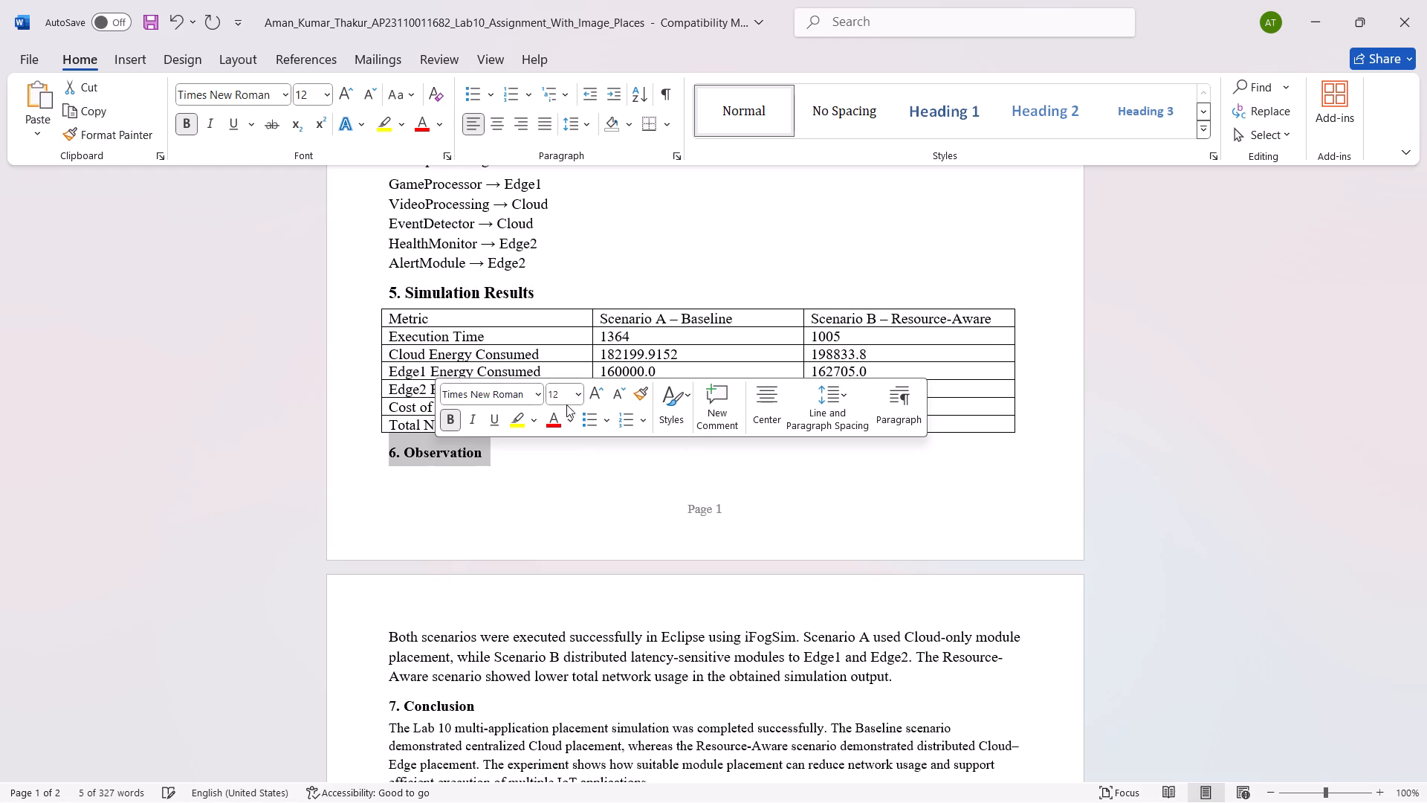
click(565, 393)
text(13)
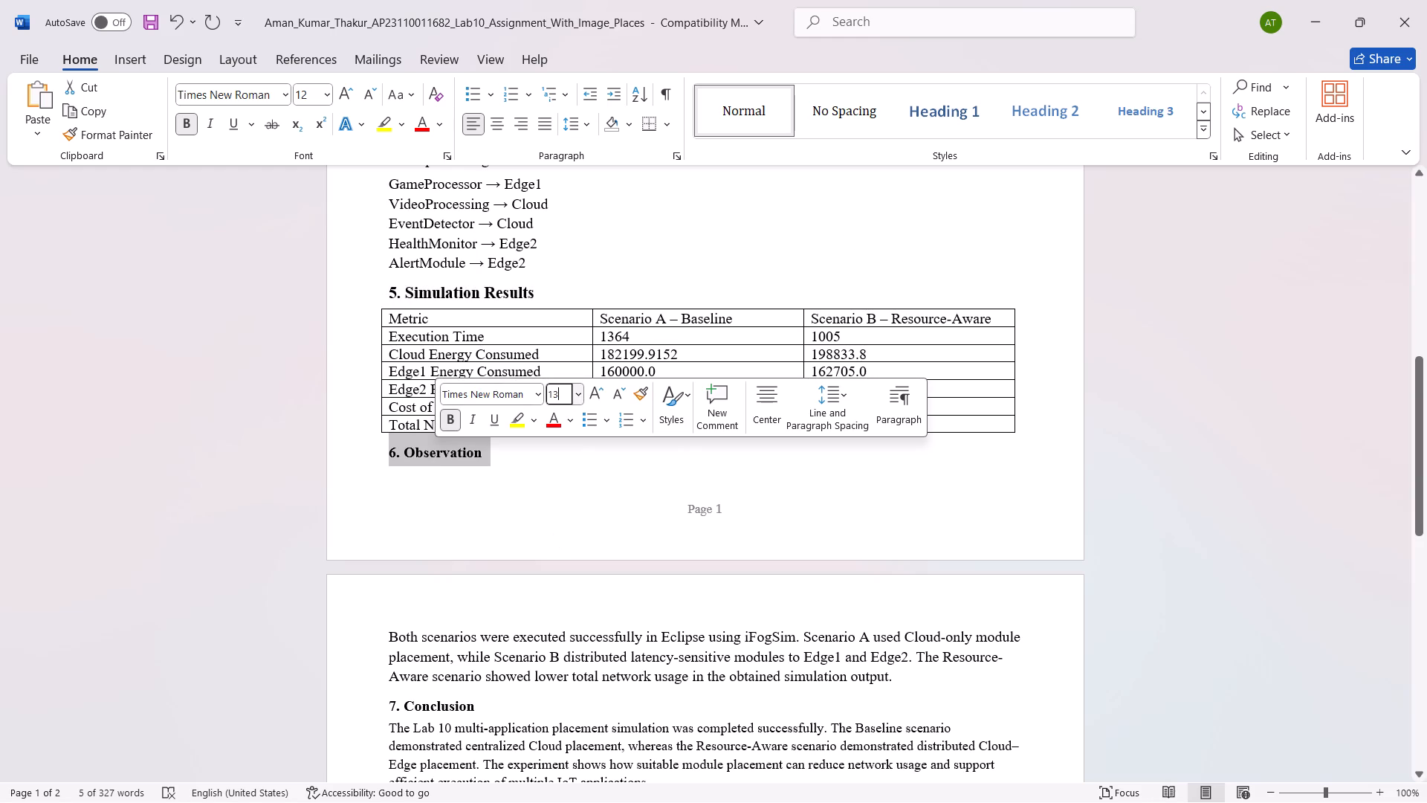
Set the font size of the "7. Conclusion" and "8. Output Screenshots" headings to 13.
triple_click(456, 707)
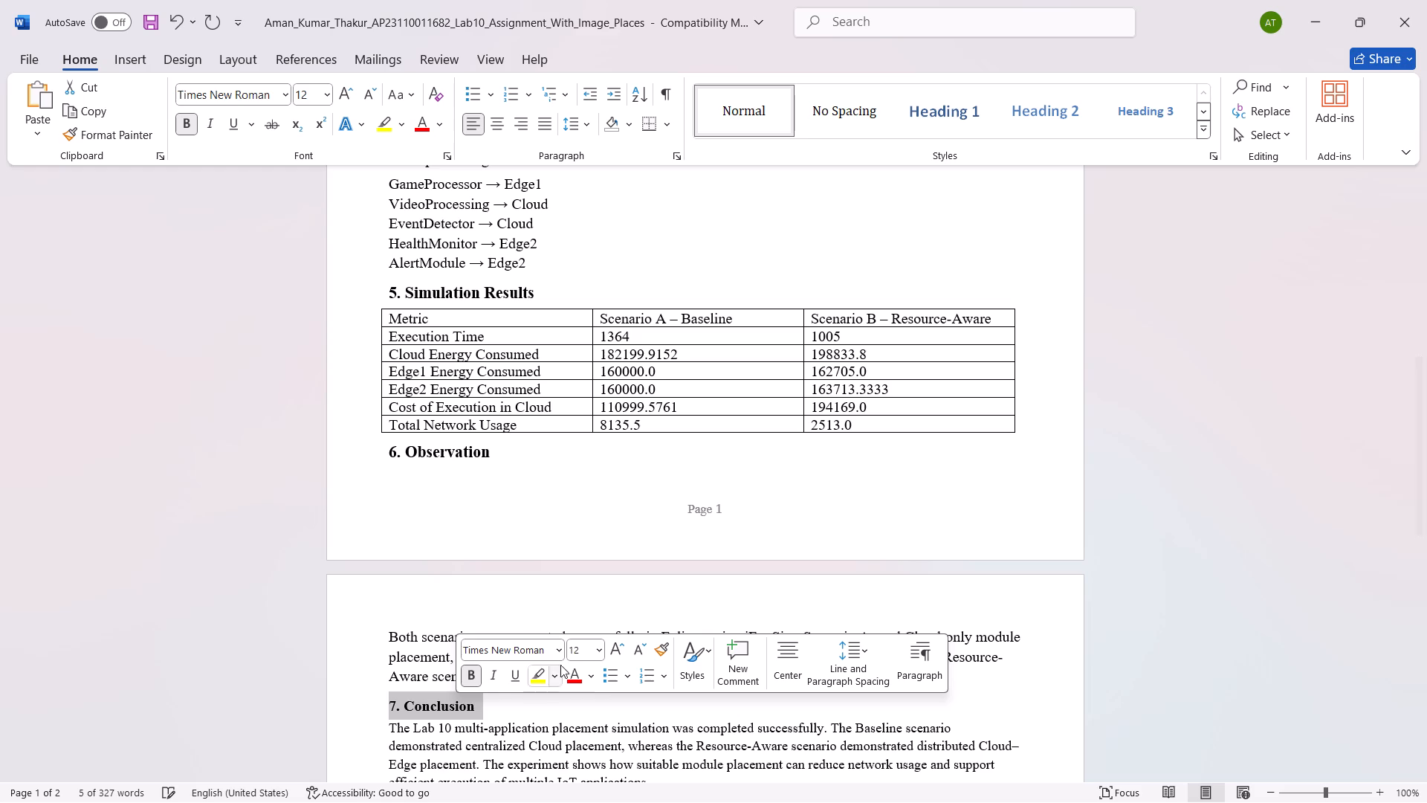
click(575, 657)
click(575, 655)
text(13)
click(542, 714)
scroll(542, 714, down, 3)
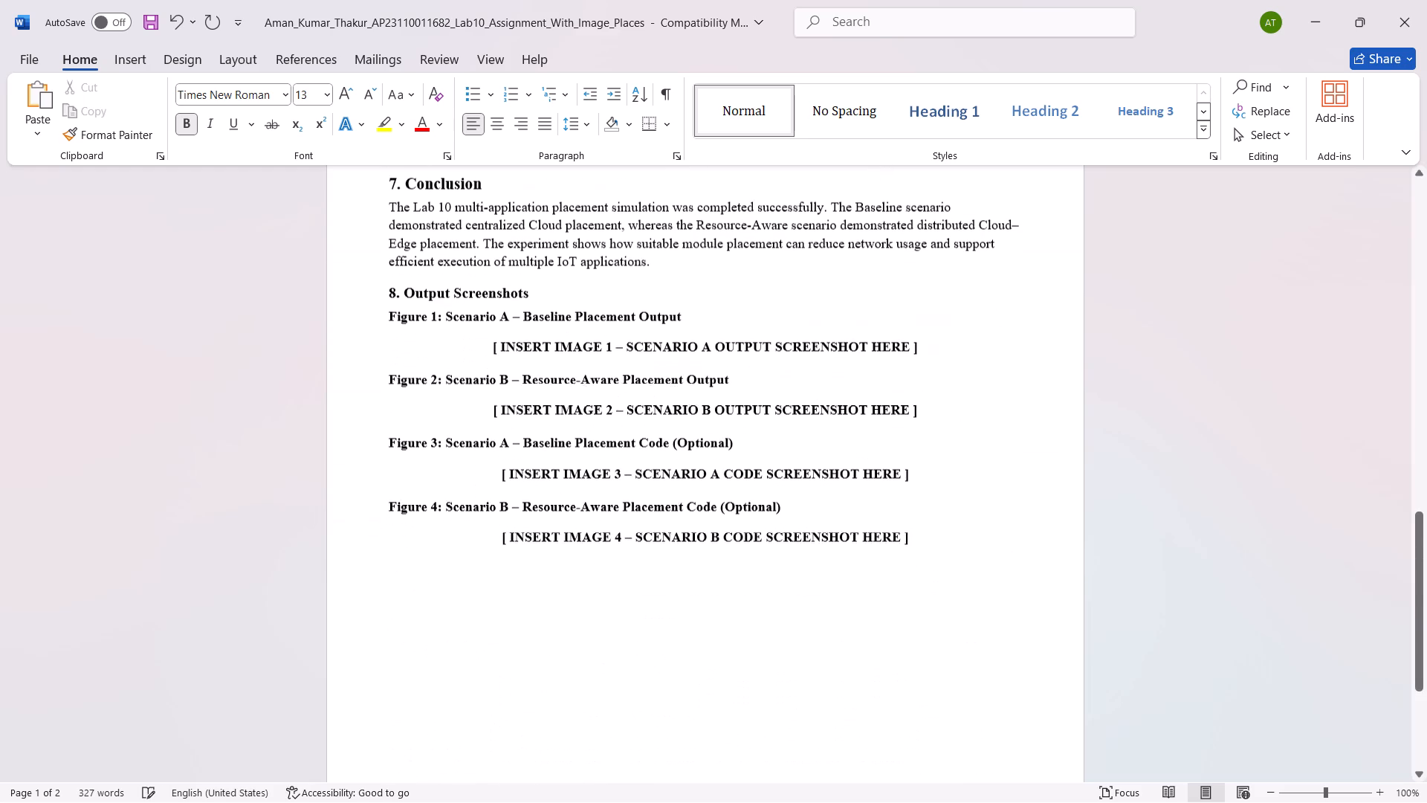
triple_click(458, 283)
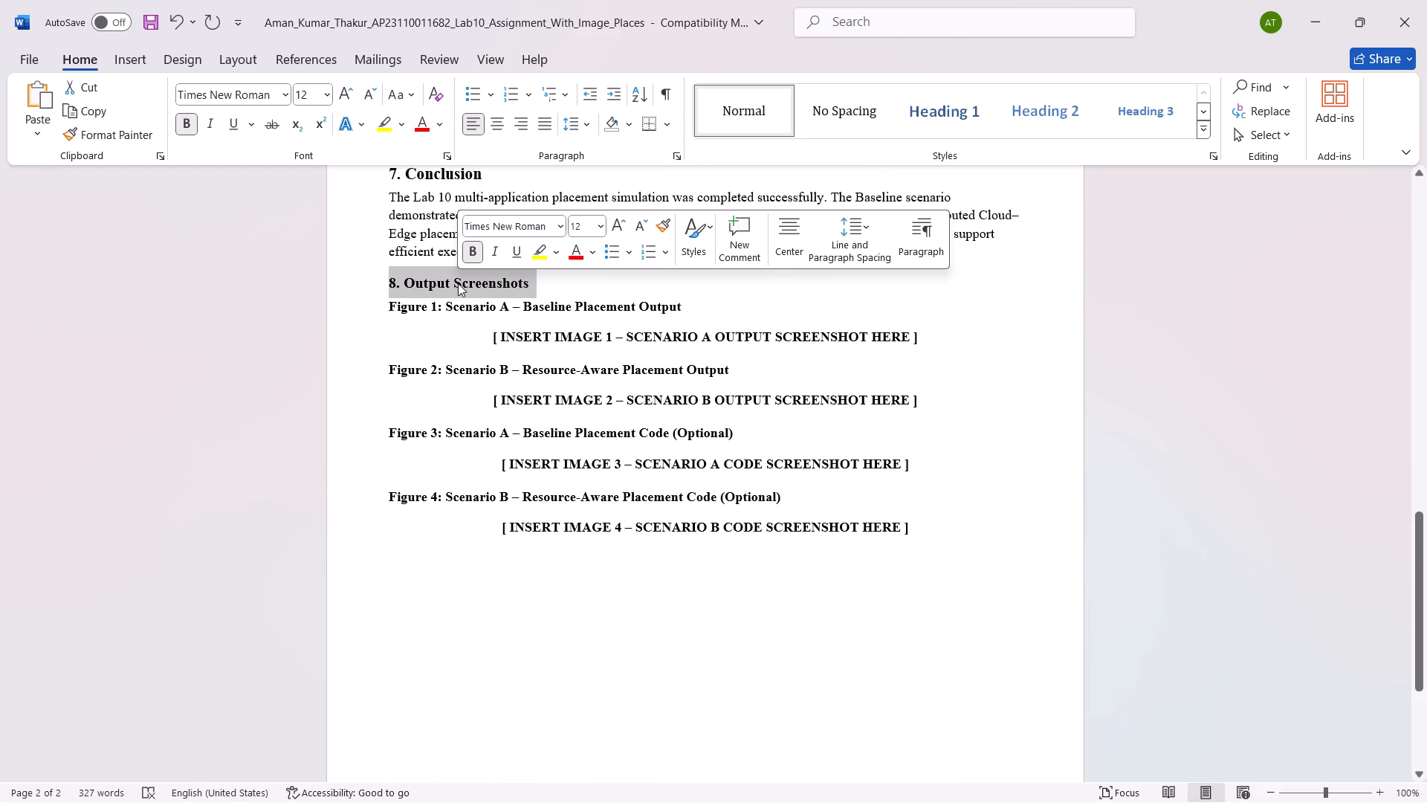
click(582, 225)
text(13)
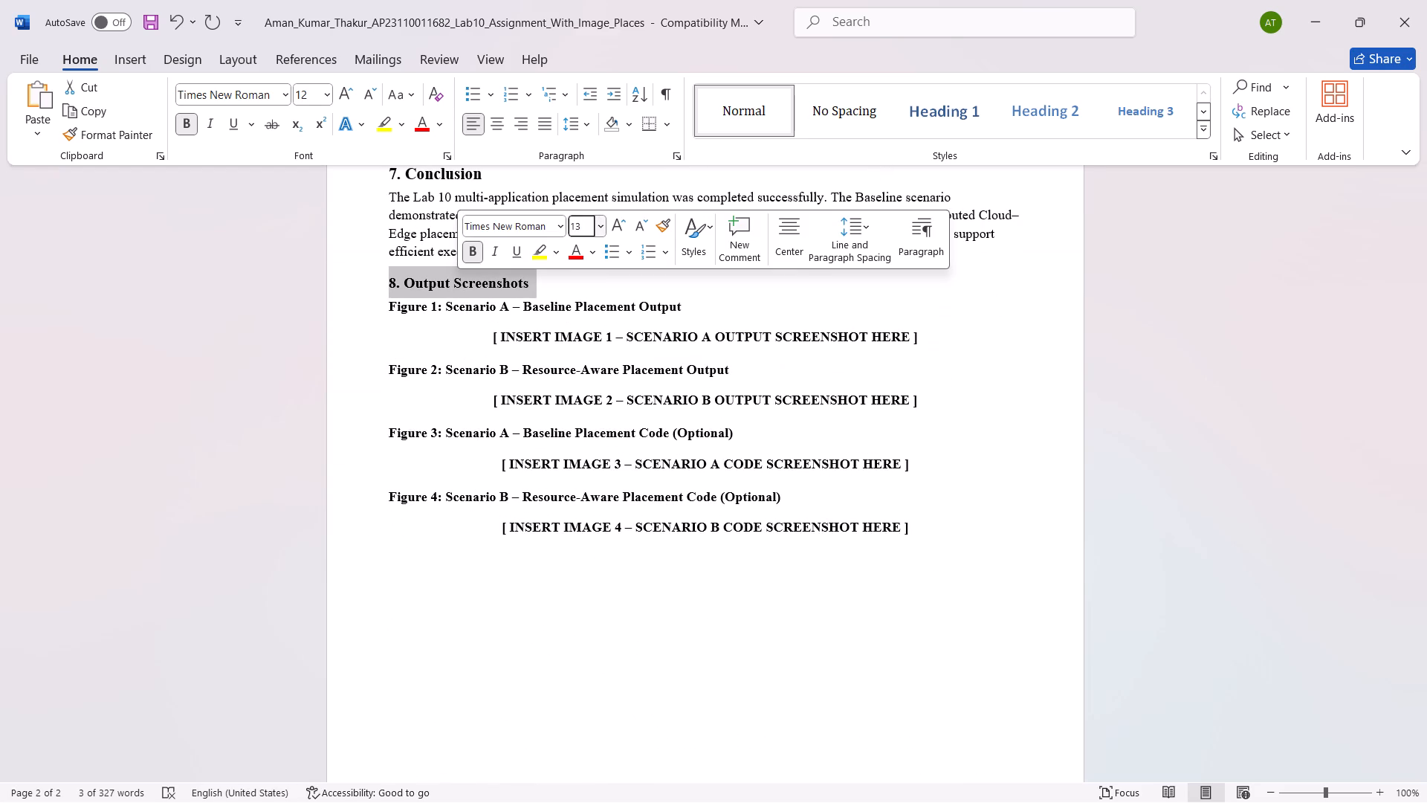
click(589, 288)
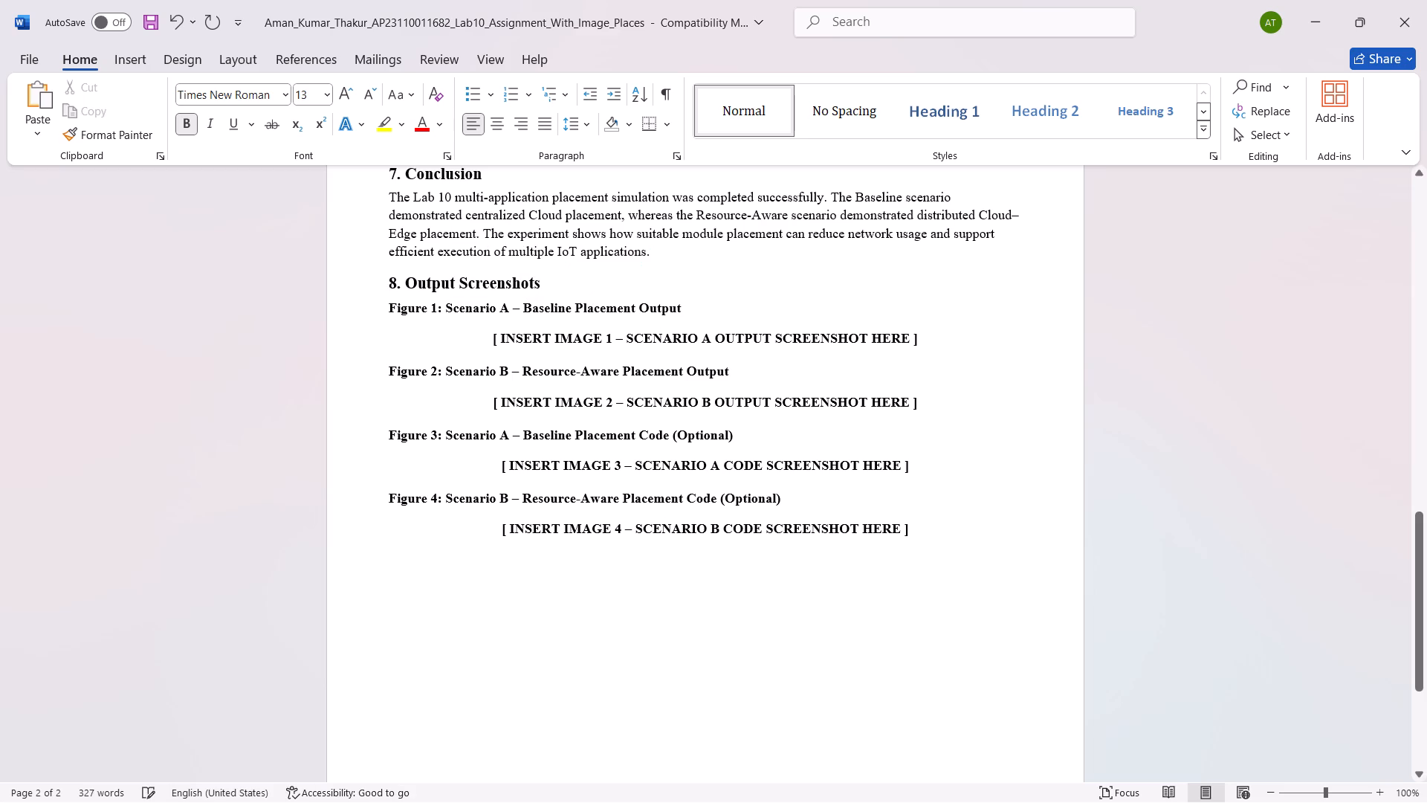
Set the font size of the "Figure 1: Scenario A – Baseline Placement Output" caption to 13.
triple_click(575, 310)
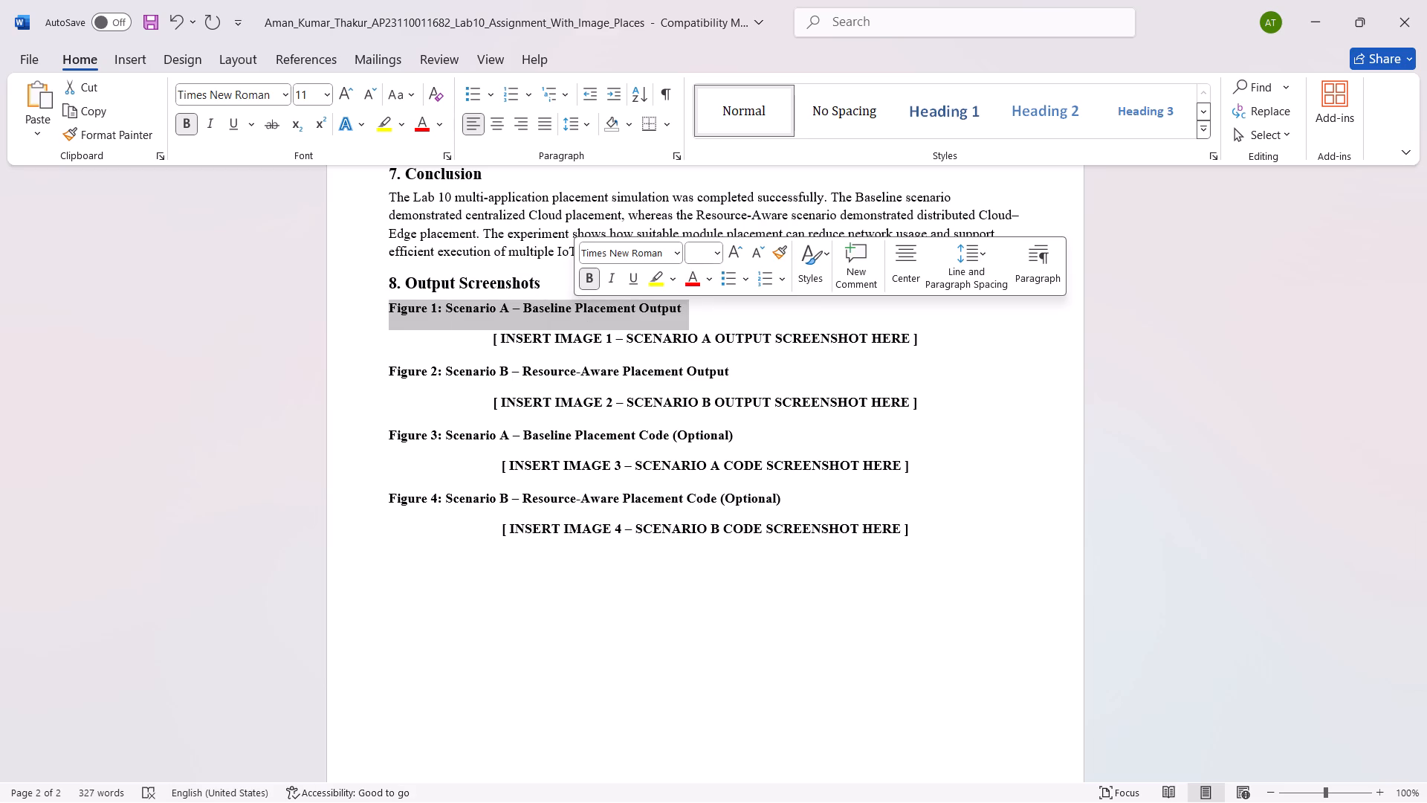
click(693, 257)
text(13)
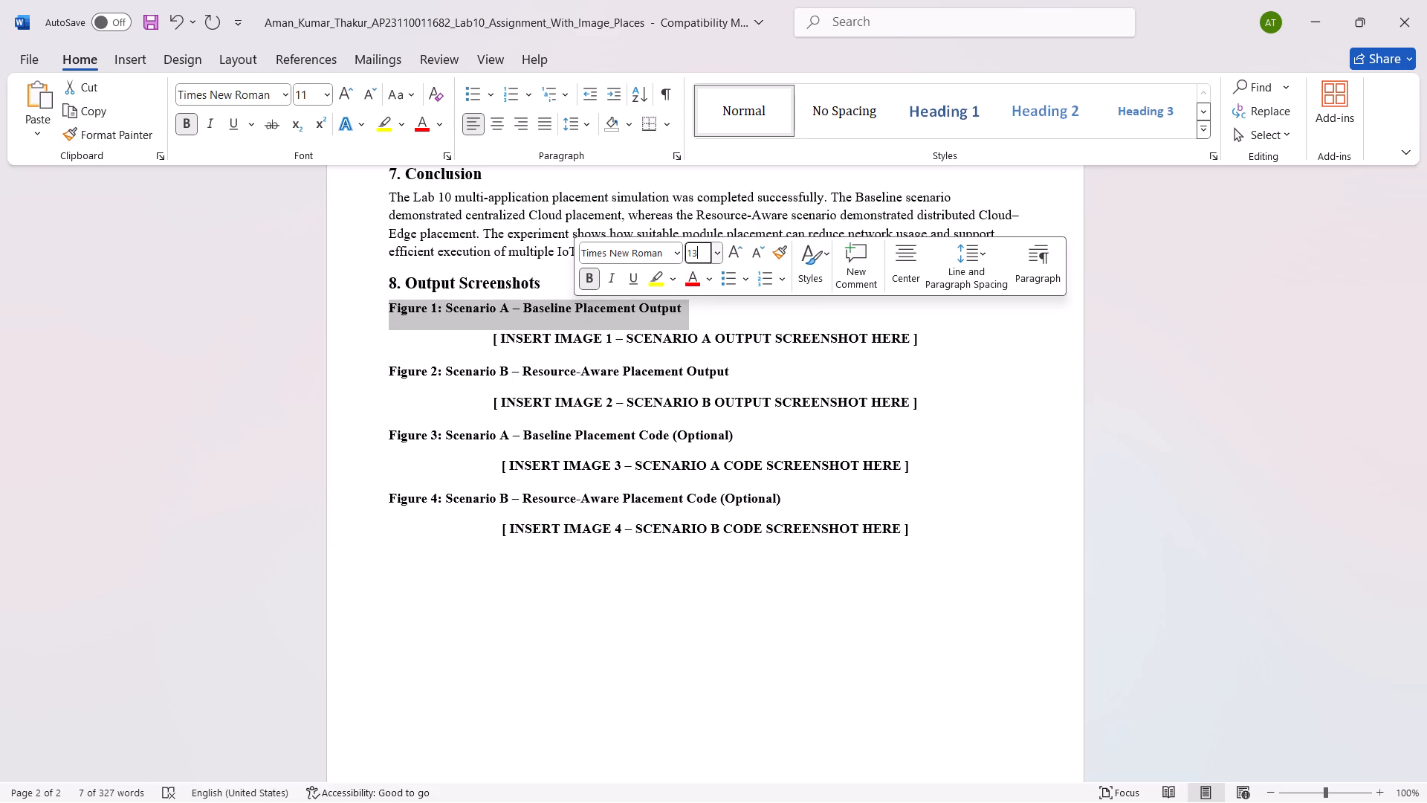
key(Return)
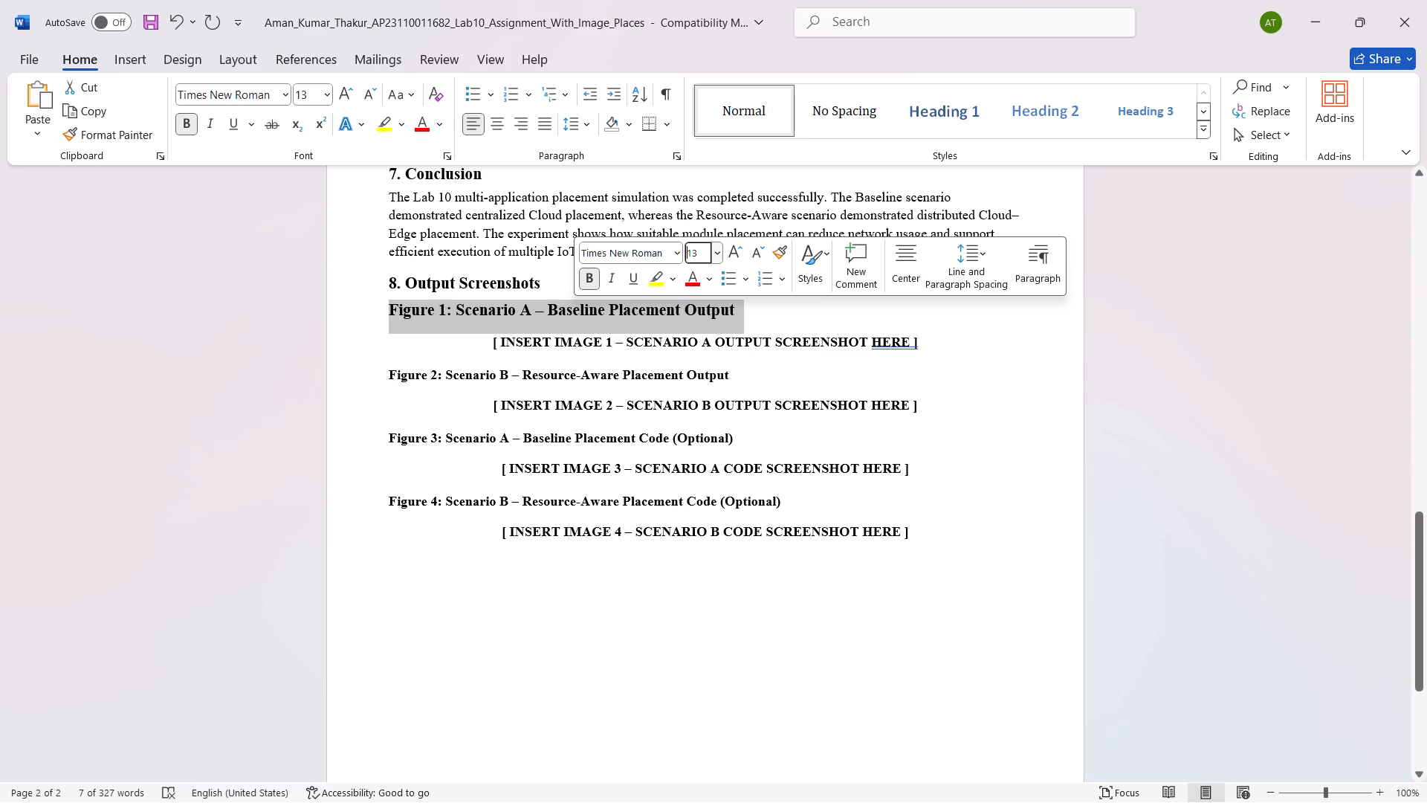
Set the font size of the Figure 2 and Figure 1 captions under "8. Output Screenshots" to 12.
triple_click(674, 377)
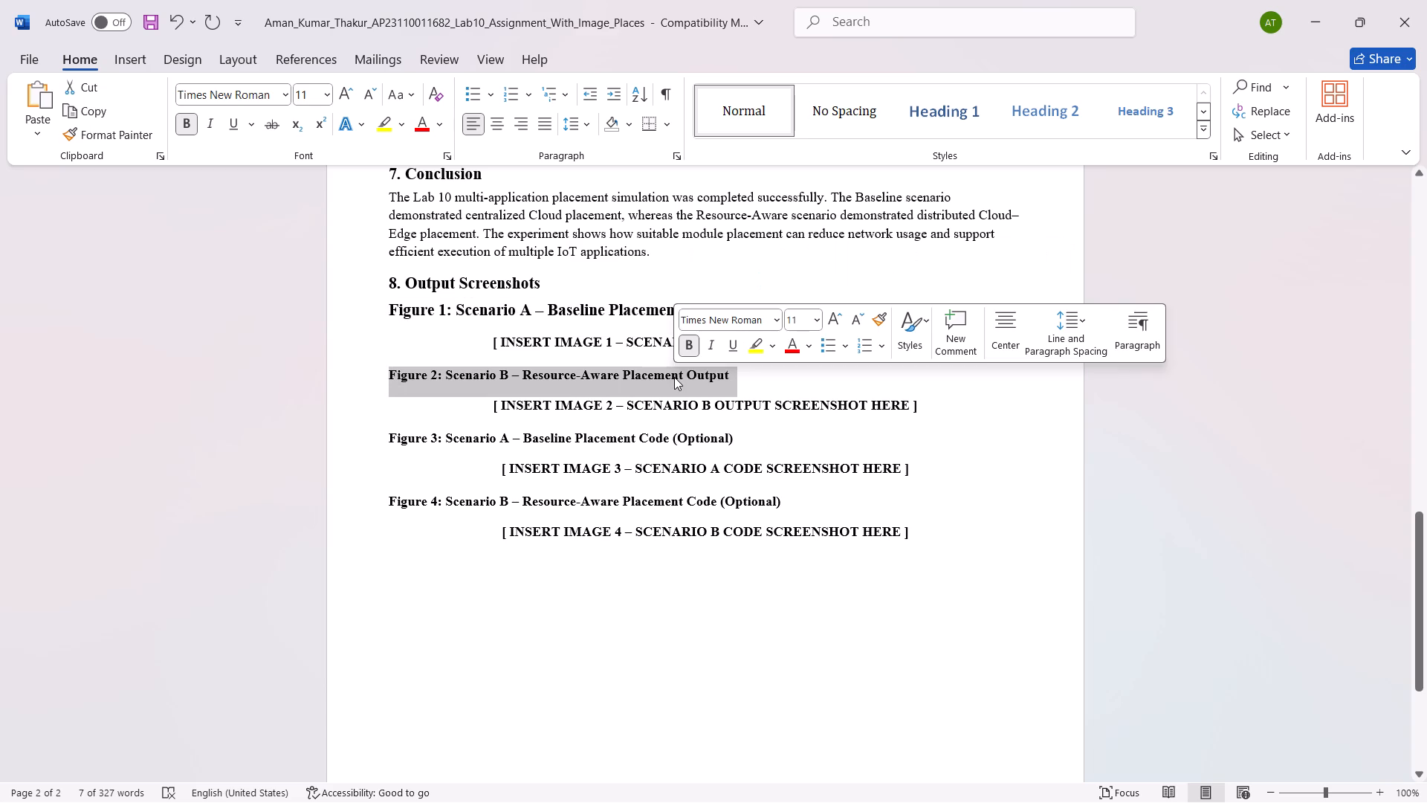
click(791, 318)
key(1)
key(3)
key(BackSpace)
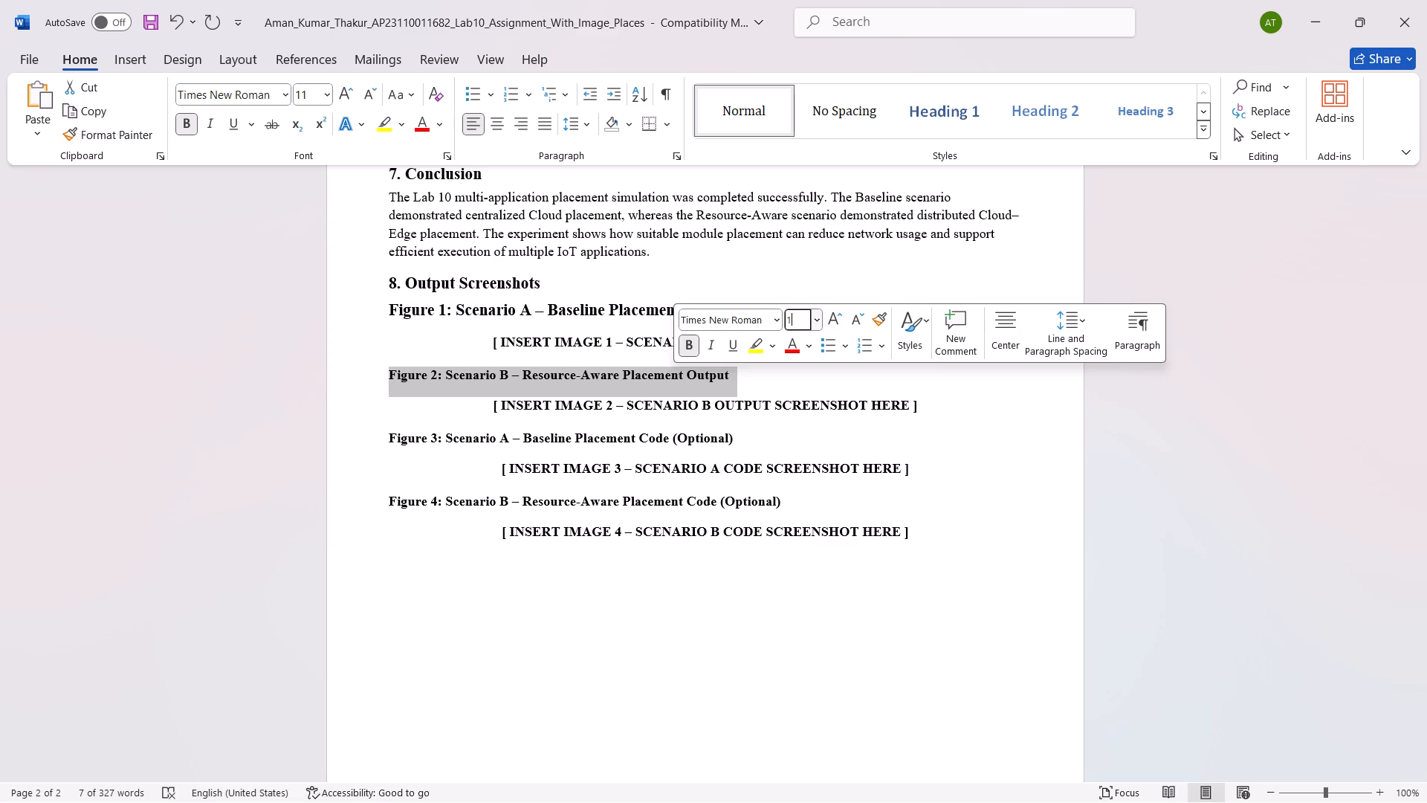
key(2)
key(Return)
triple_click(589, 309)
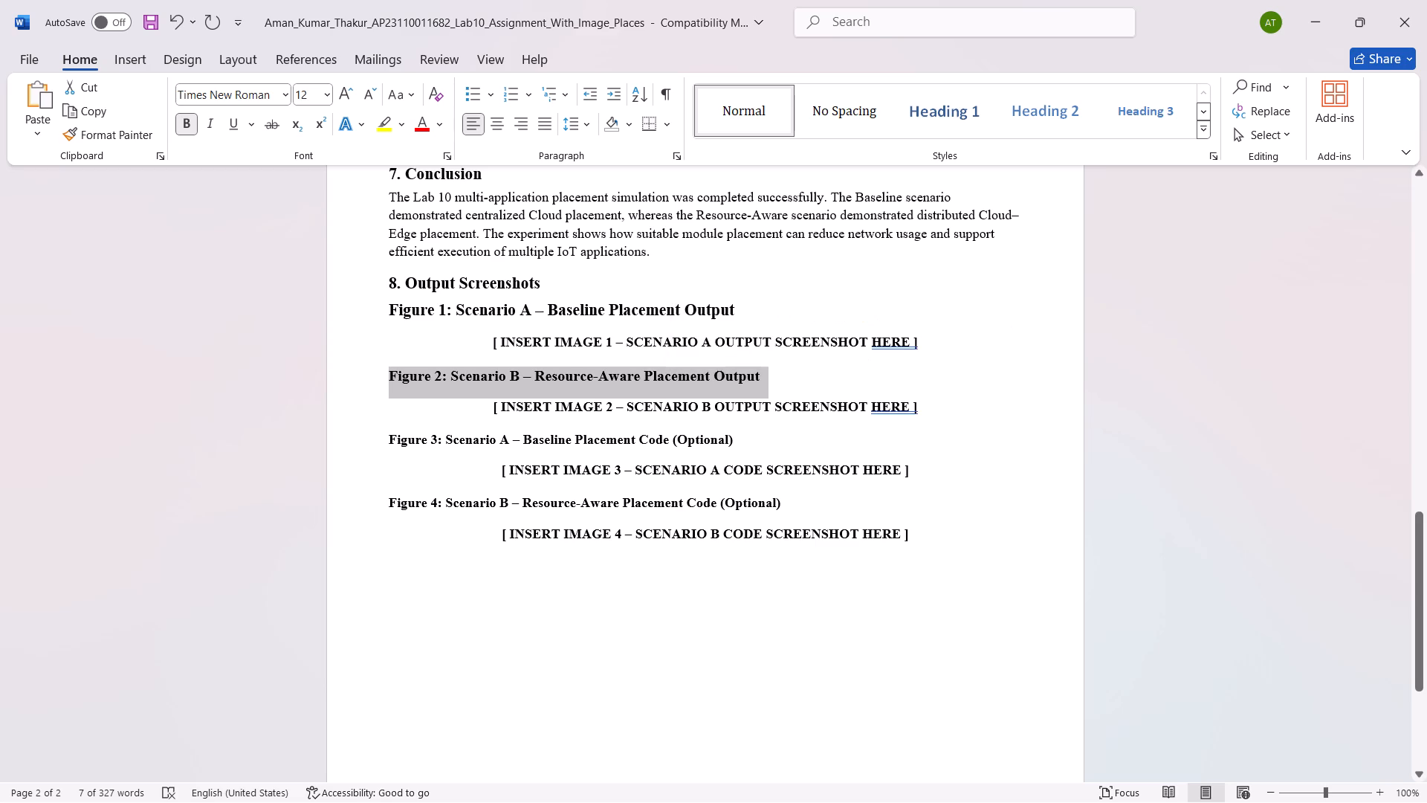
click(708, 254)
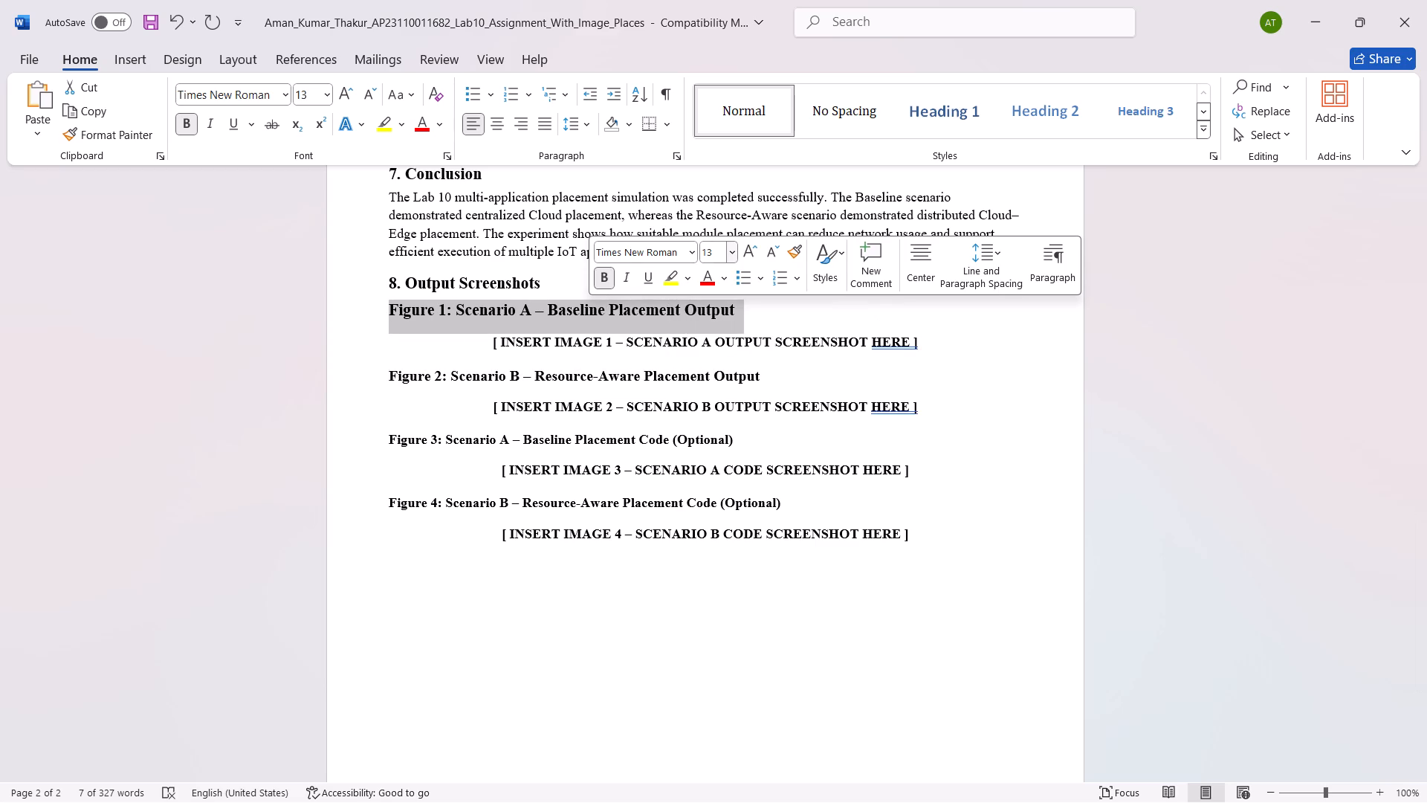
text(12)
key(Return)
click(618, 486)
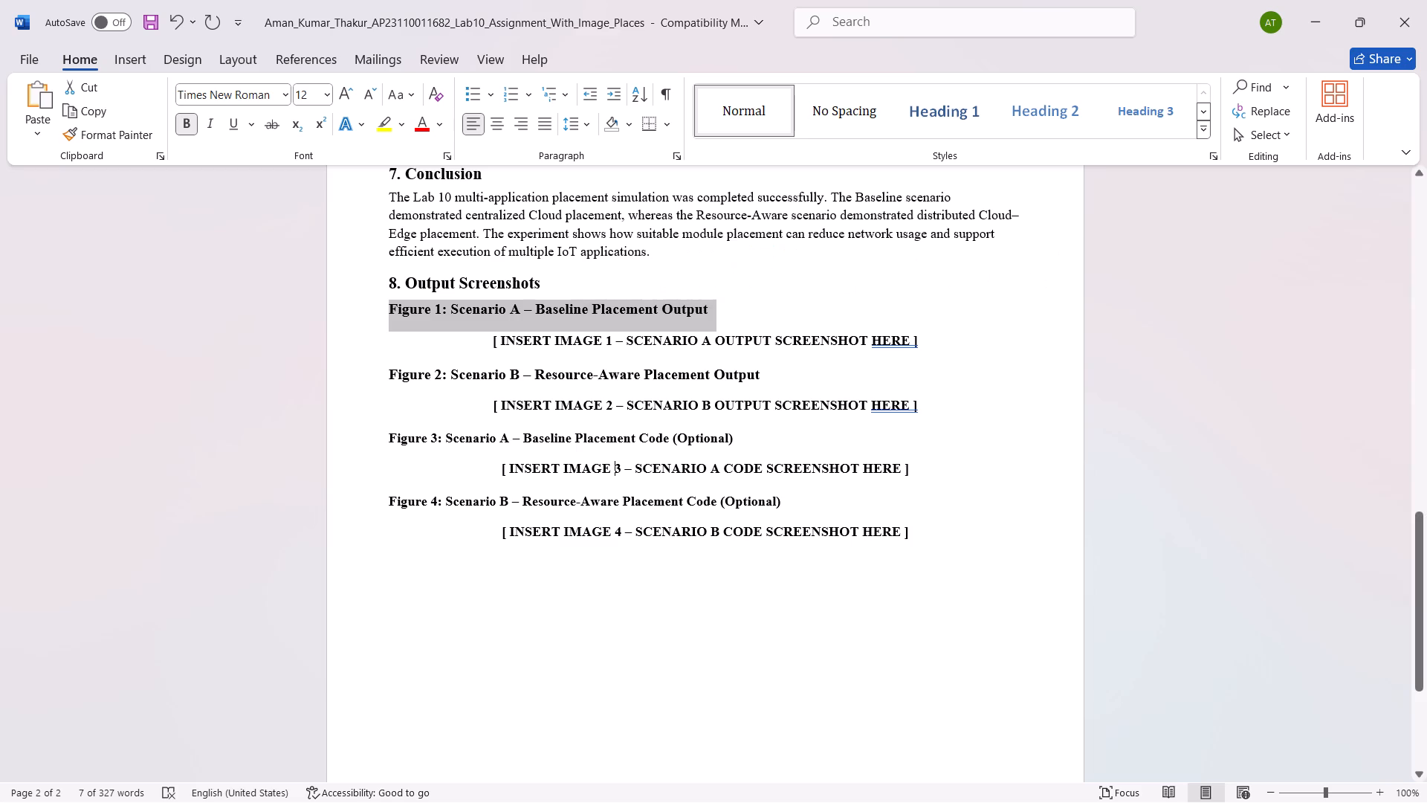
Delete the optional Figure 3 and Figure 4 code captions together with their image placeholders.
drag(388, 434, 663, 523)
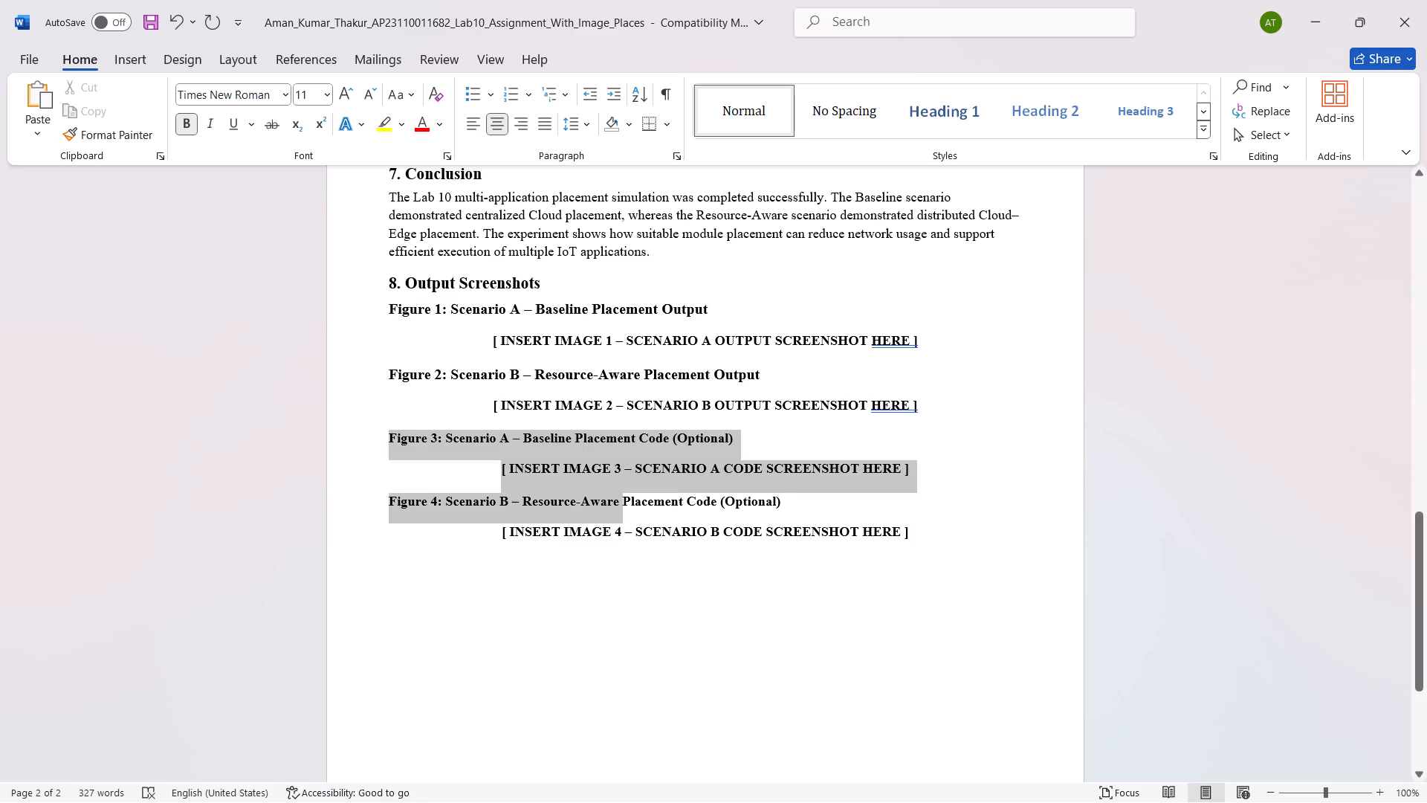
drag(663, 523, 953, 553)
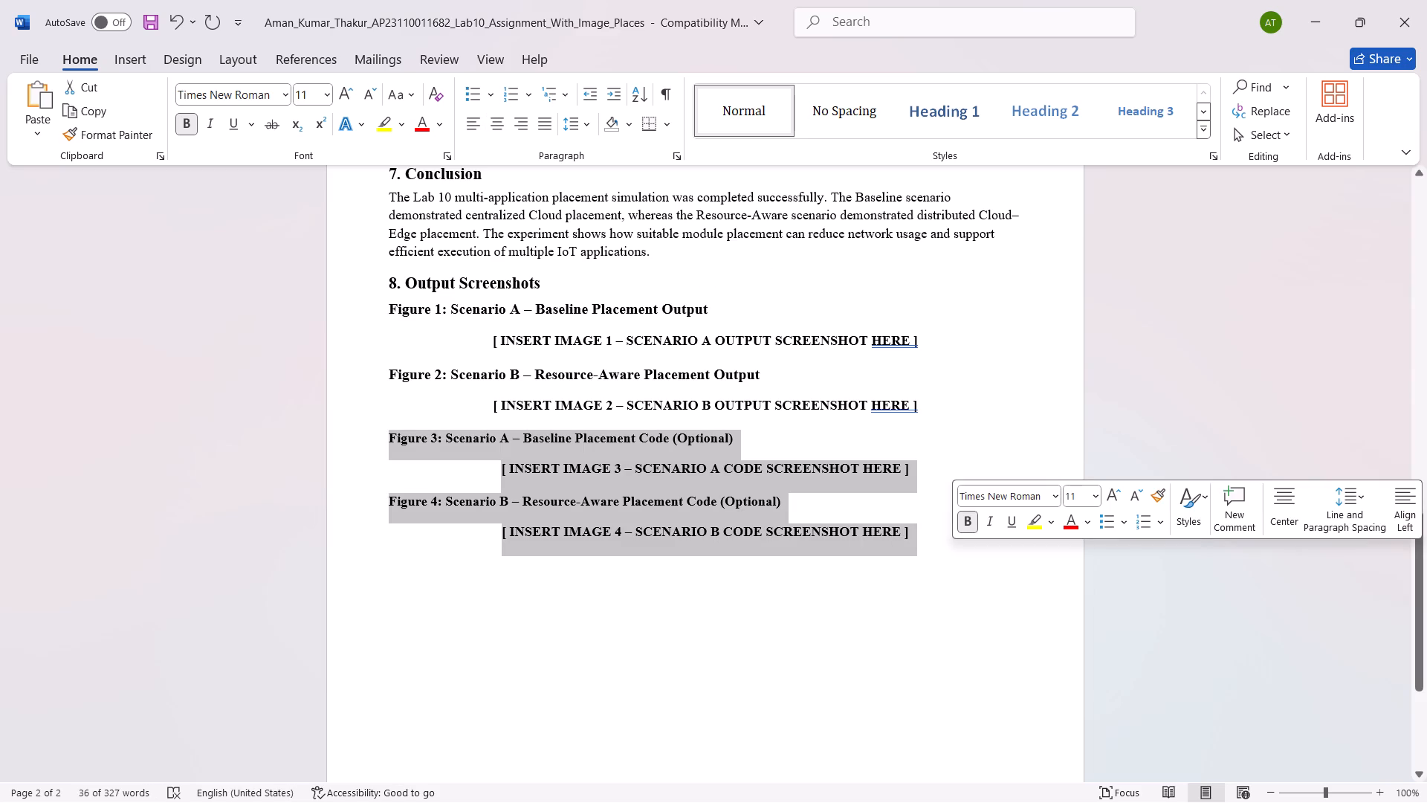
key(Delete)
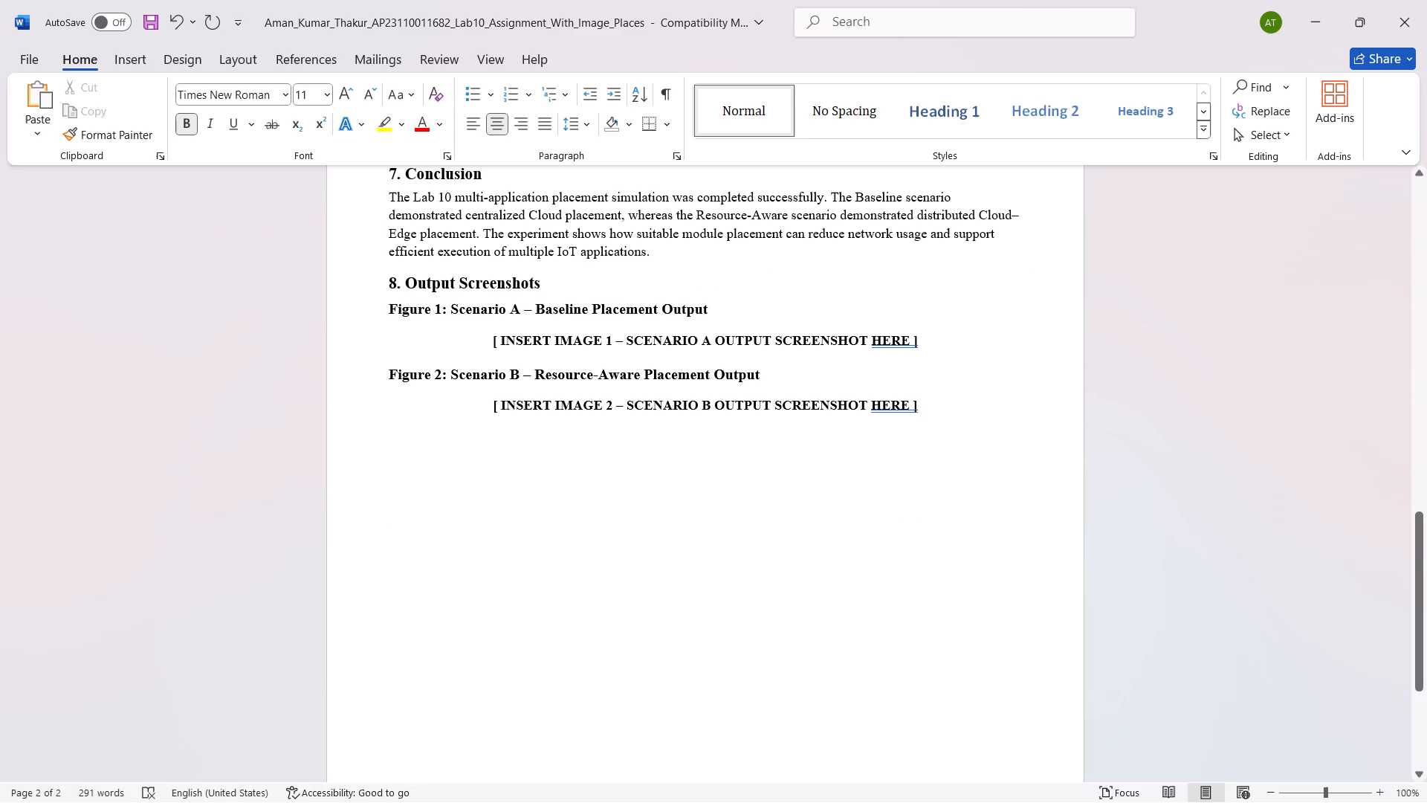
Add twelve blank lines between the "8. Output Screenshots" heading and the Figure 1 caption.
click(566, 280)
key(Return)
key(Return)
key(Return)
key(Return)
key(Return)
key(Return)
key(Return)
key(Return)
key(Return)
key(Return)
key(Return)
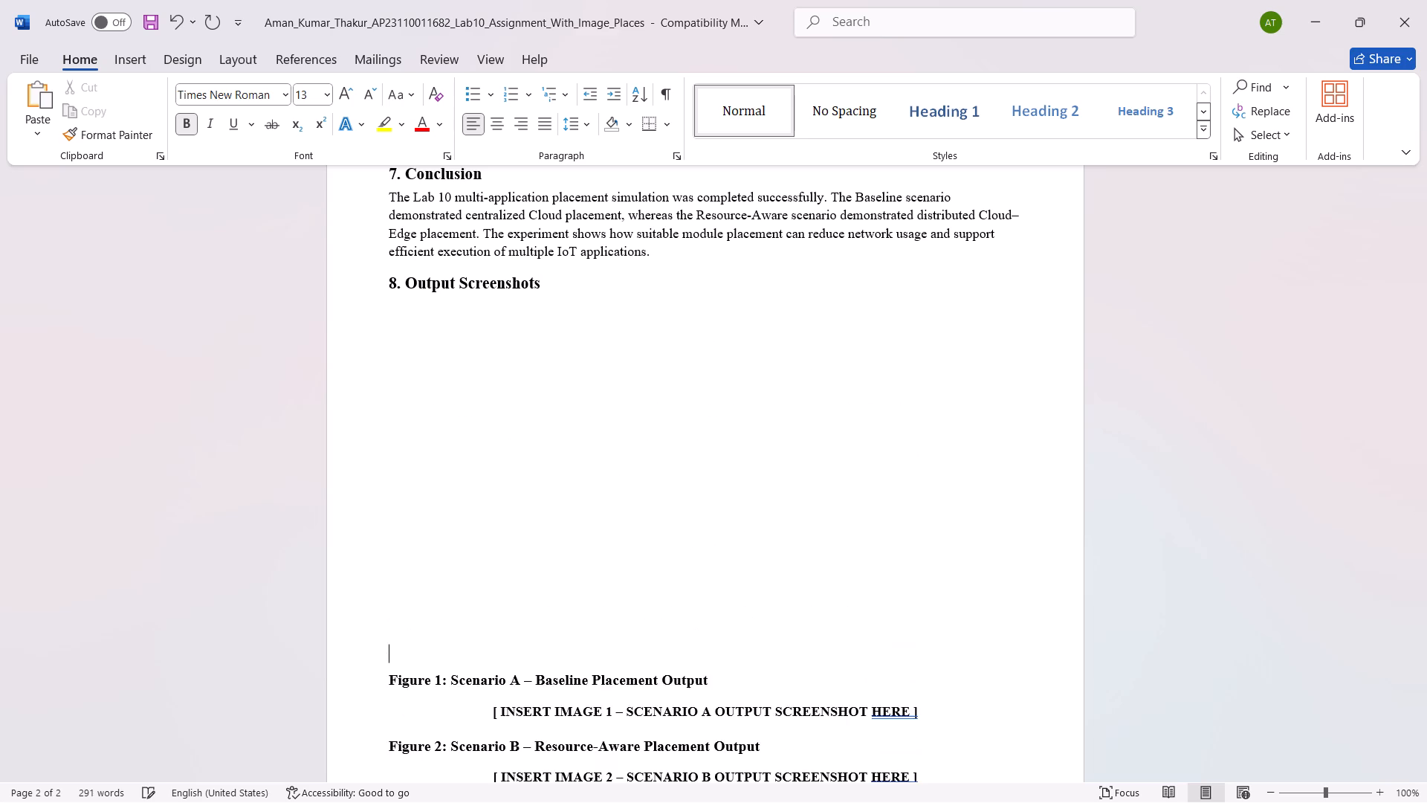
key(Return)
Start inserting a picture from this device in the blank space below the "8. Output Screenshots" heading.
click(527, 395)
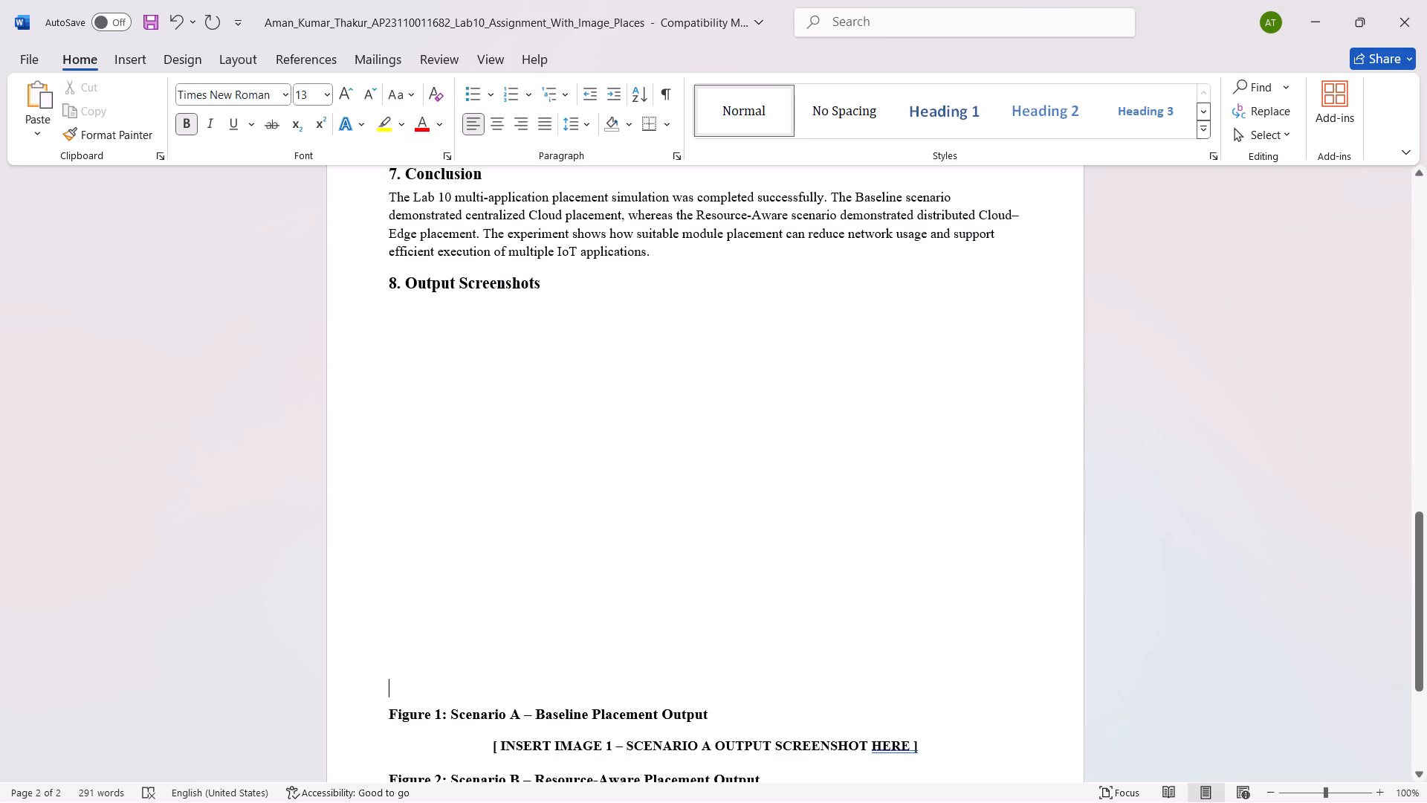
click(575, 358)
click(135, 57)
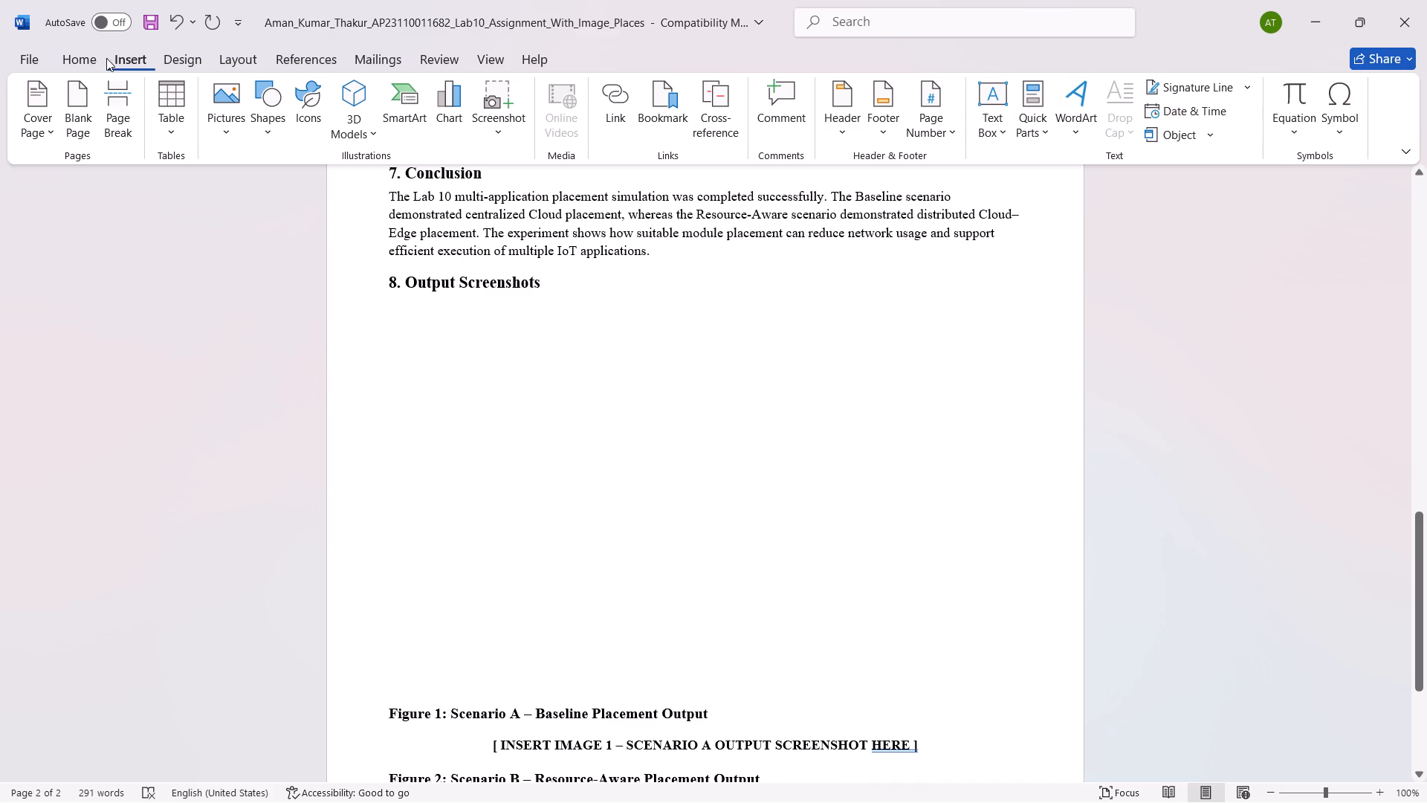
click(228, 94)
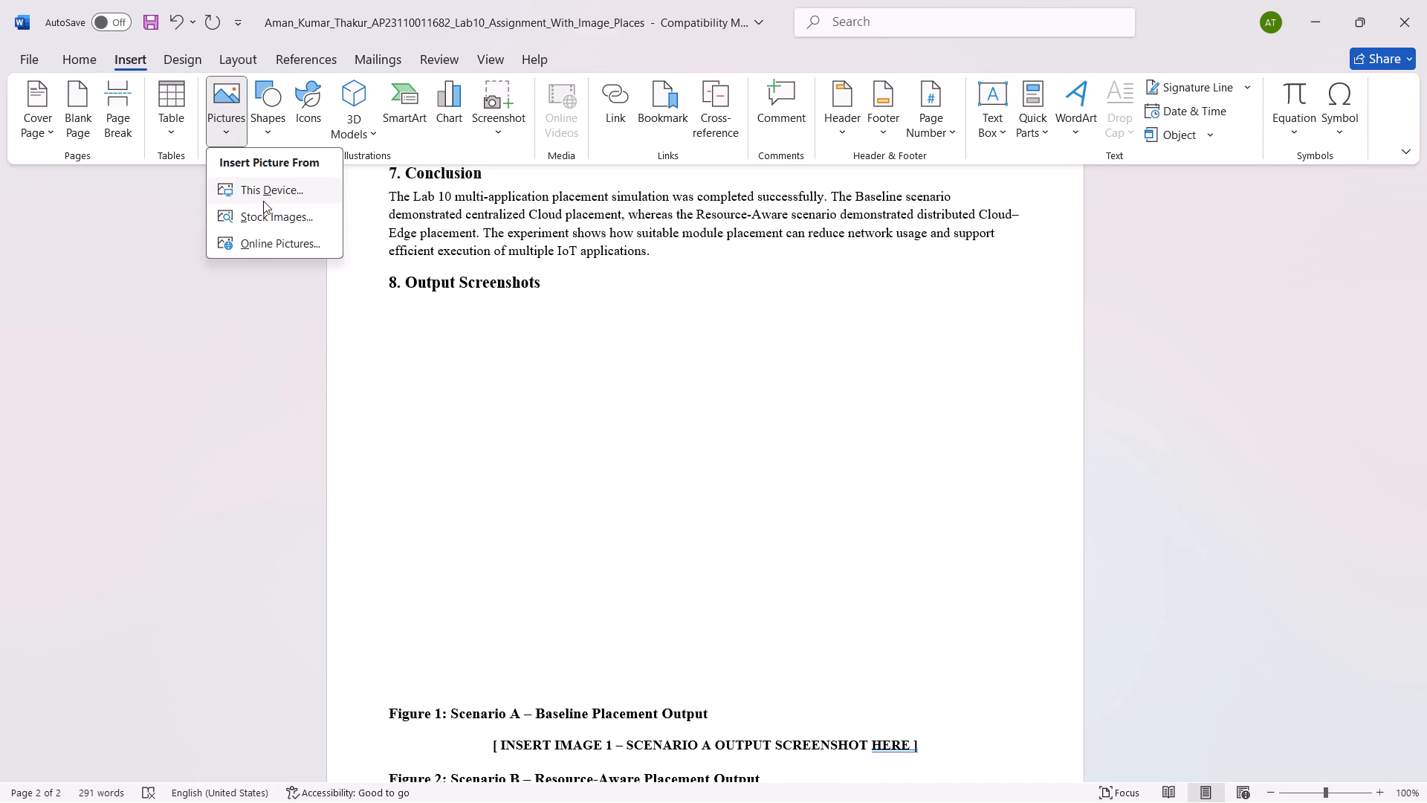
click(317, 182)
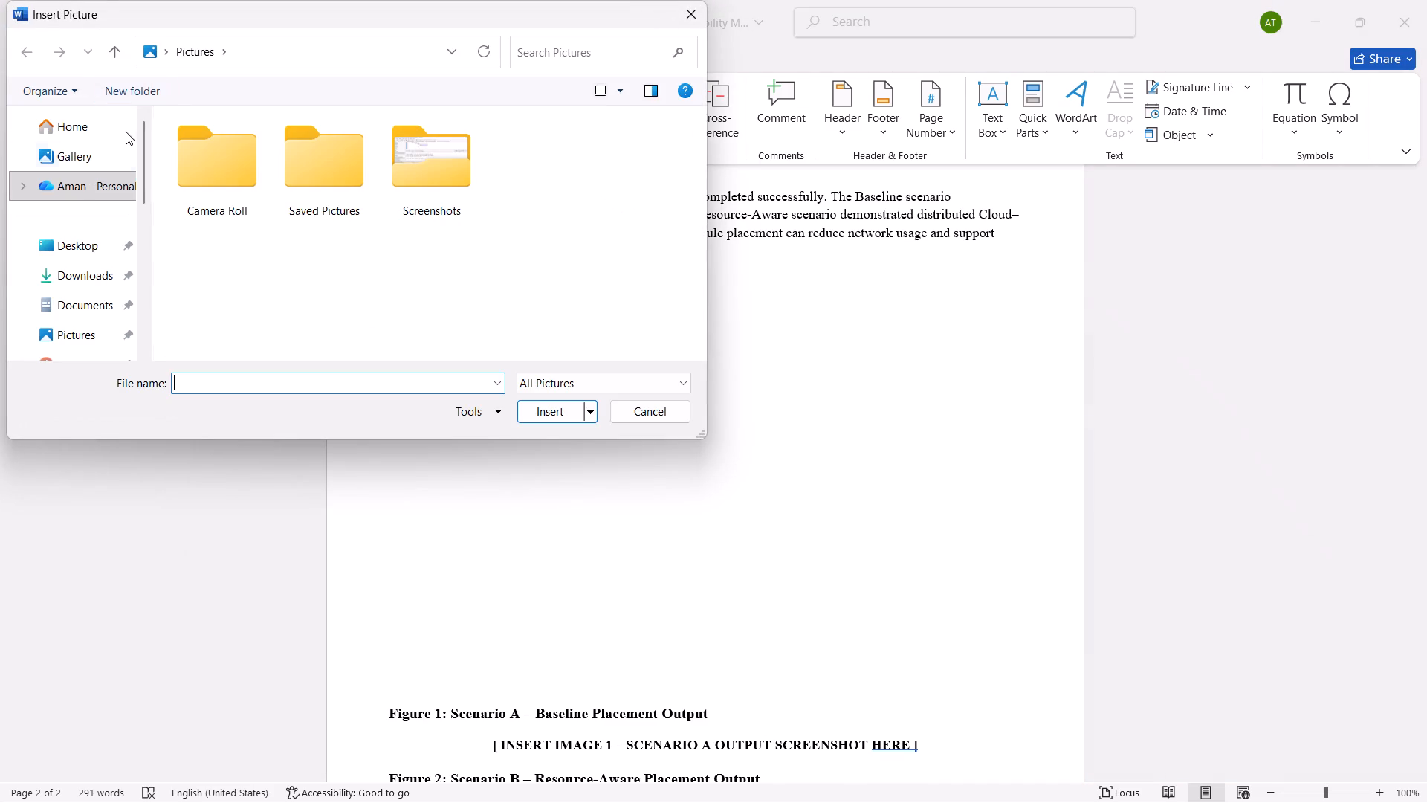
Look through the Downloads folder and the other file locations for the scenario output screenshots.
click(71, 279)
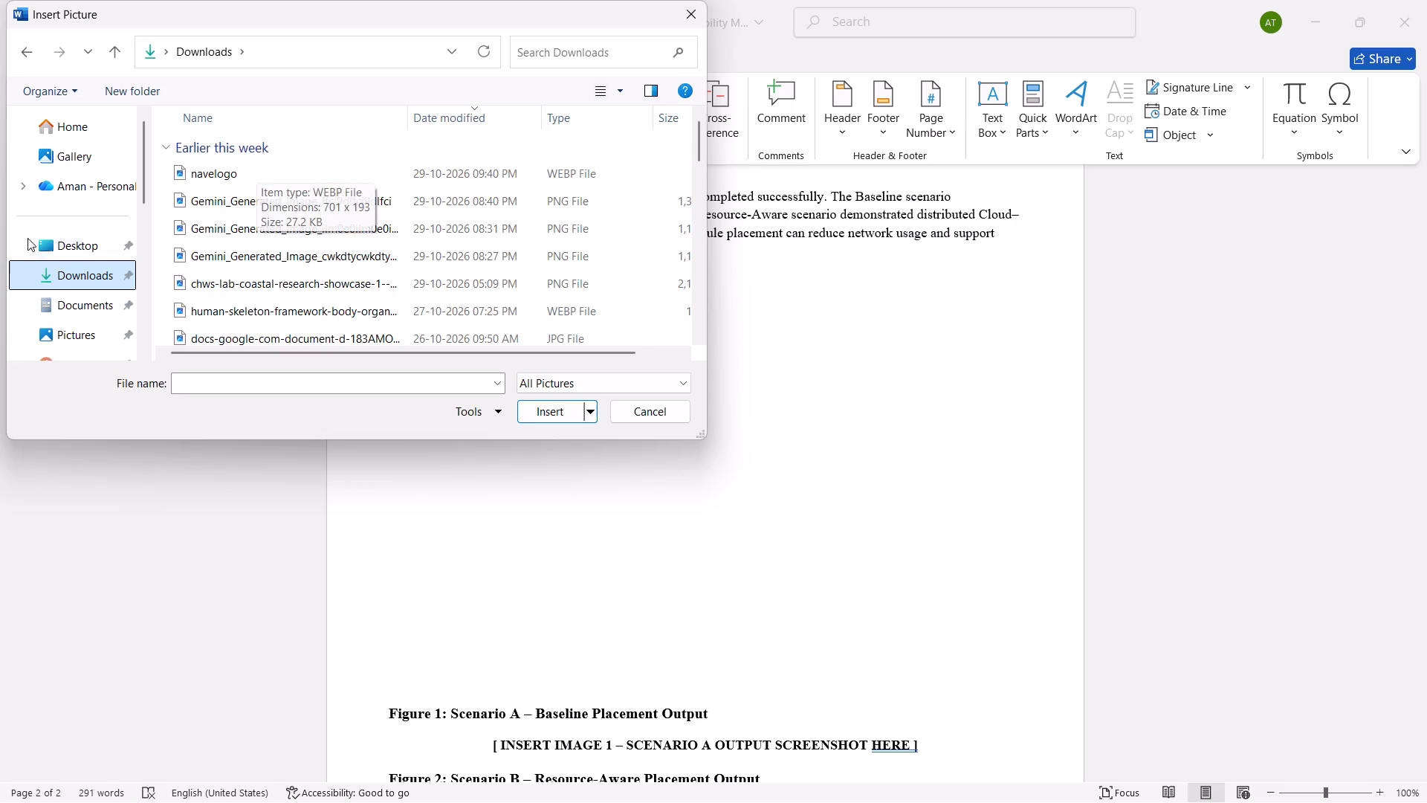
click(51, 282)
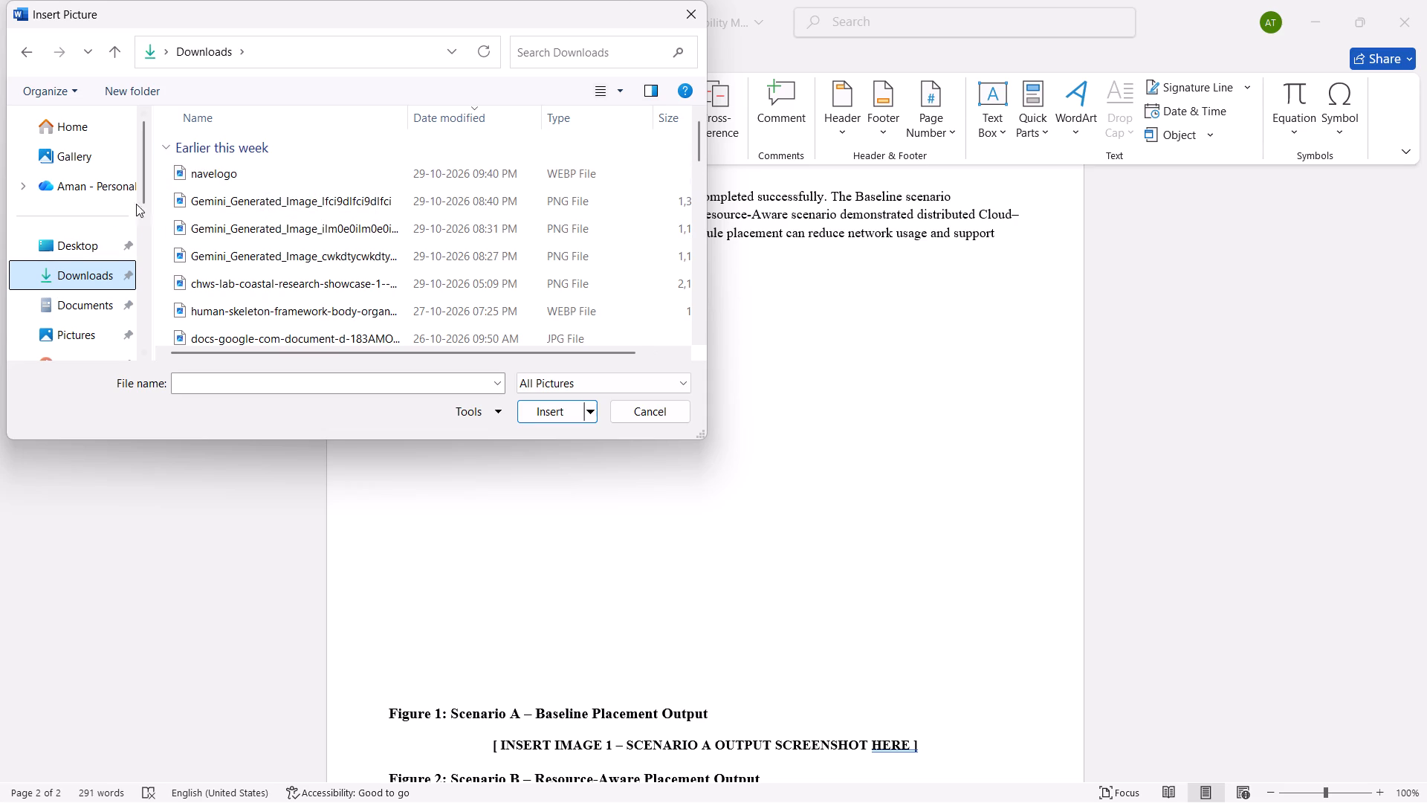
scroll(65, 256, down, 1)
scroll(65, 256, up, 1)
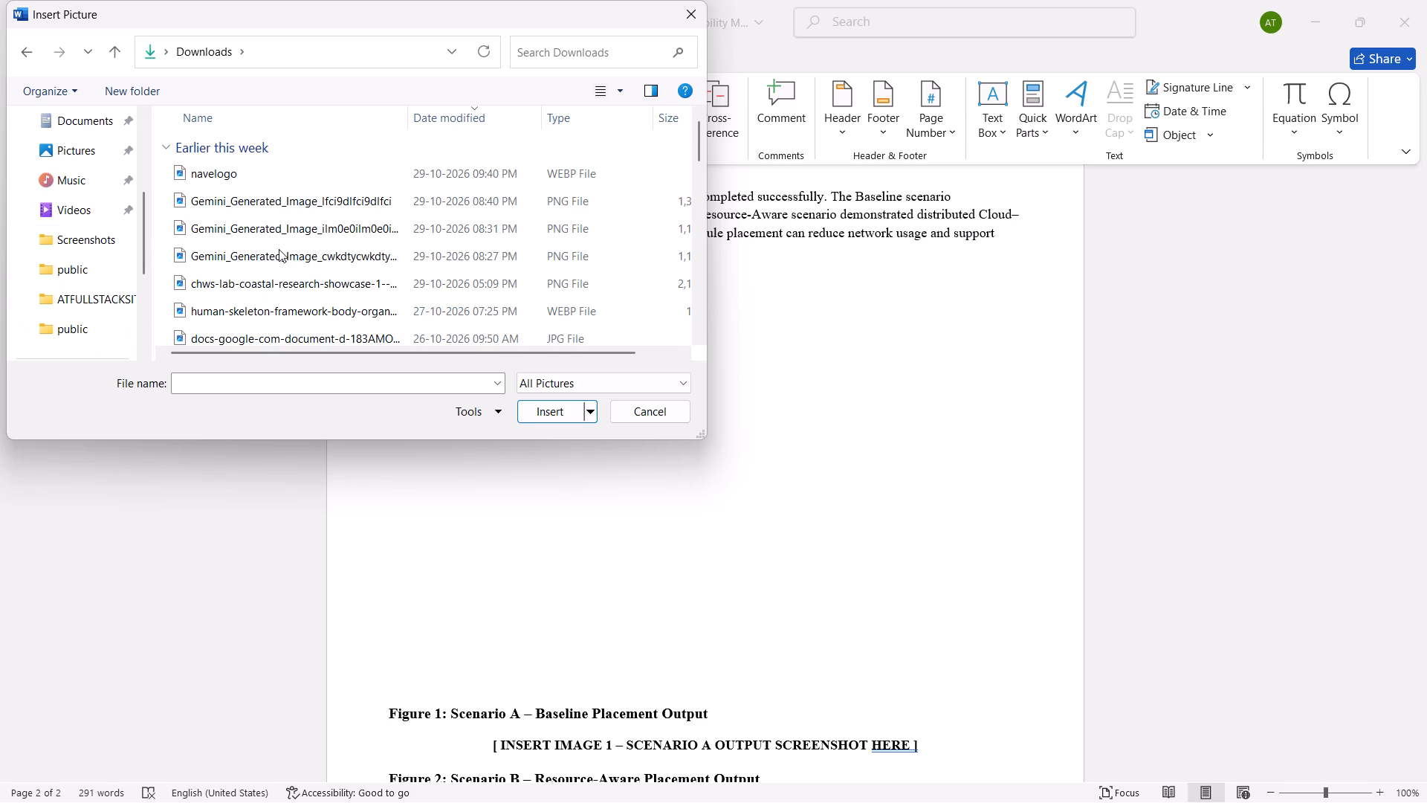
scroll(279, 249, down, 1)
scroll(279, 249, up, 6)
scroll(97, 190, up, 4)
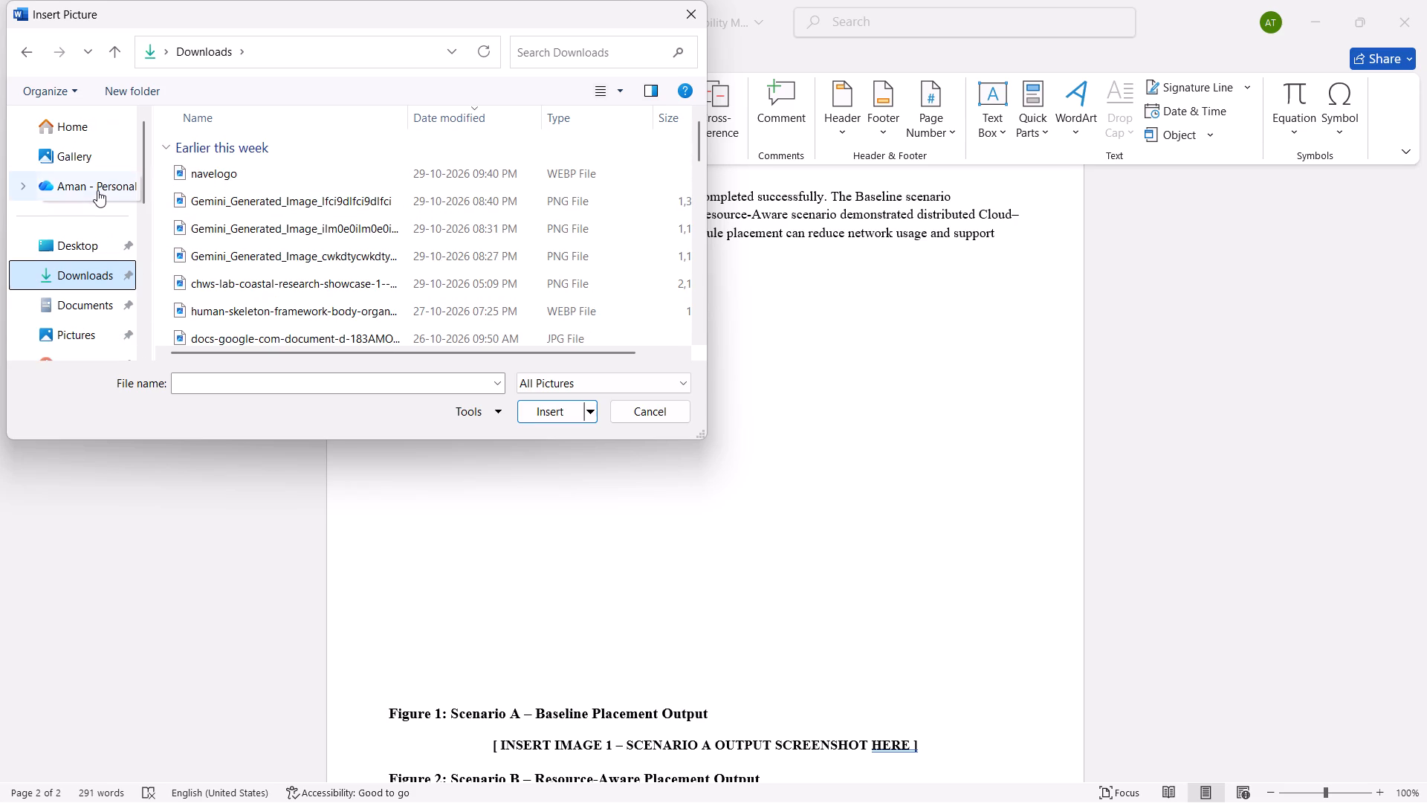
double_click(65, 277)
scroll(248, 236, down, 1)
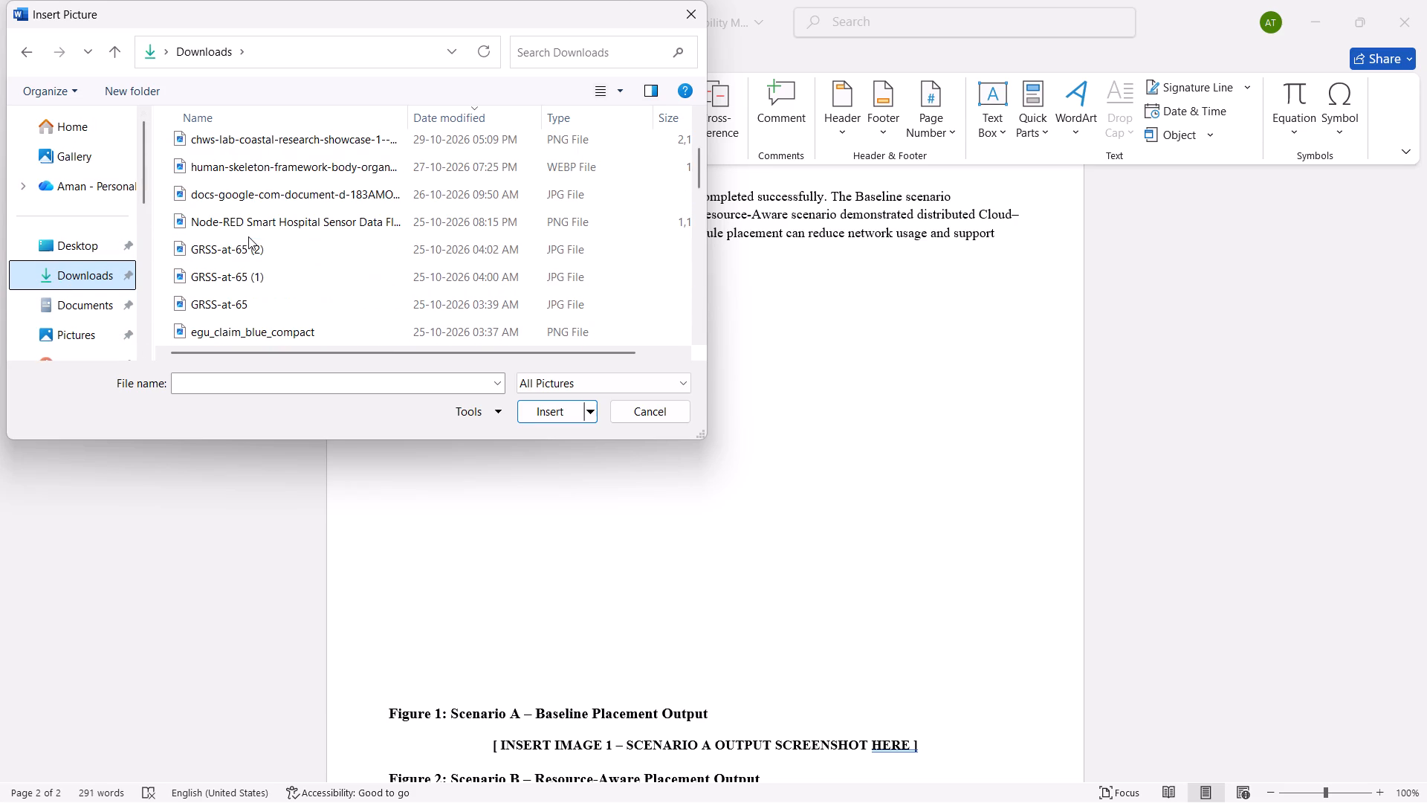
scroll(52, 201, down, 1)
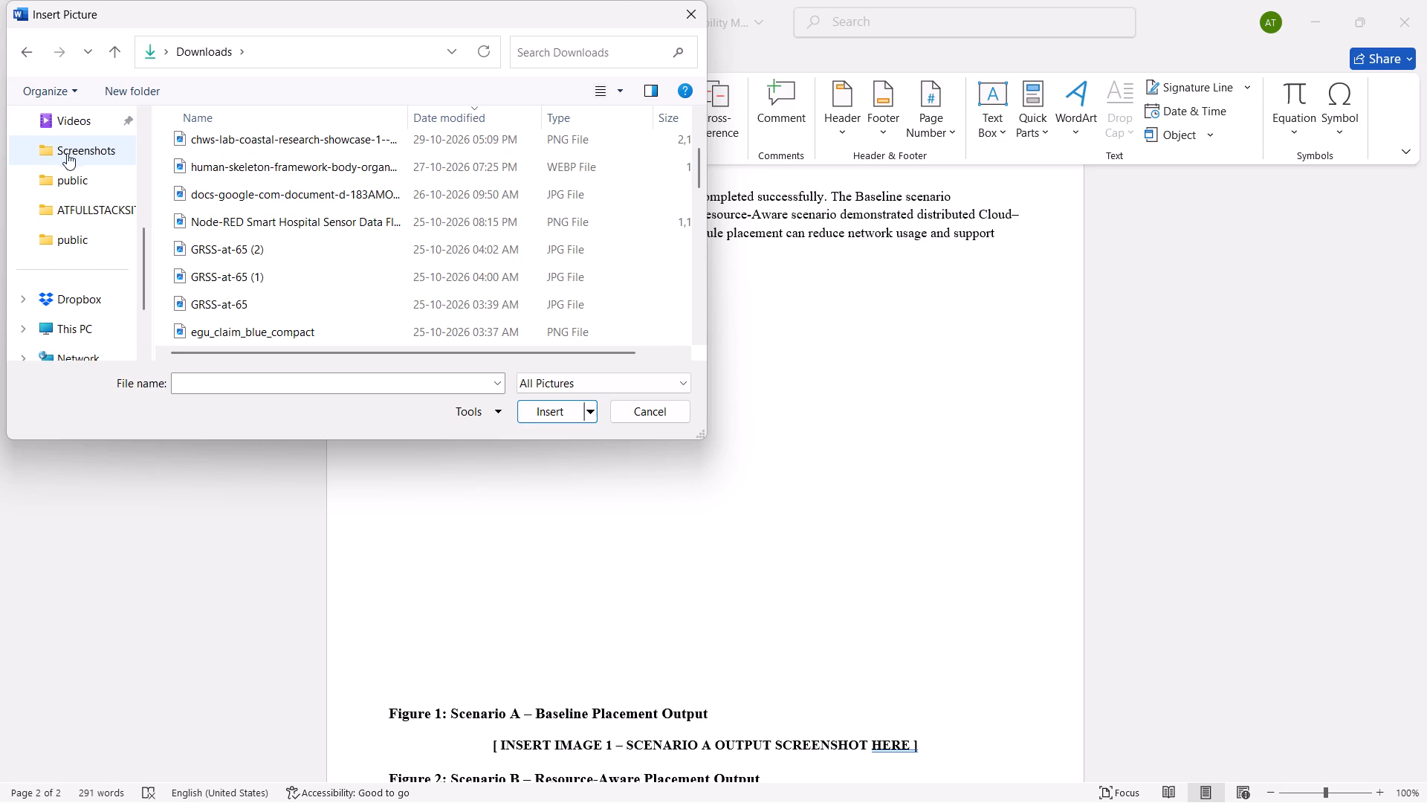
scroll(68, 150, up, 1)
Insert the "Scenario A output" image from the Screenshots folder in Pictures.
click(69, 245)
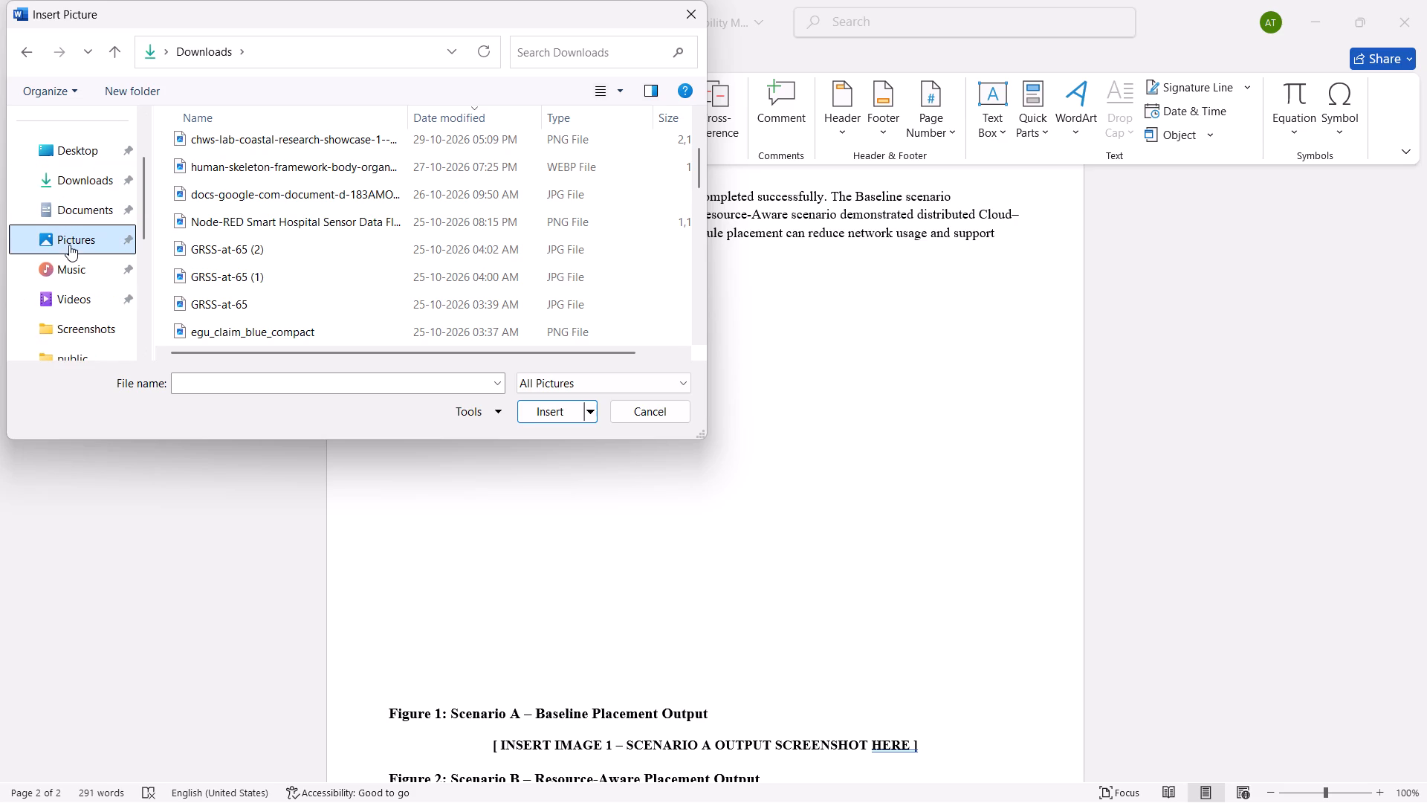
double_click(420, 130)
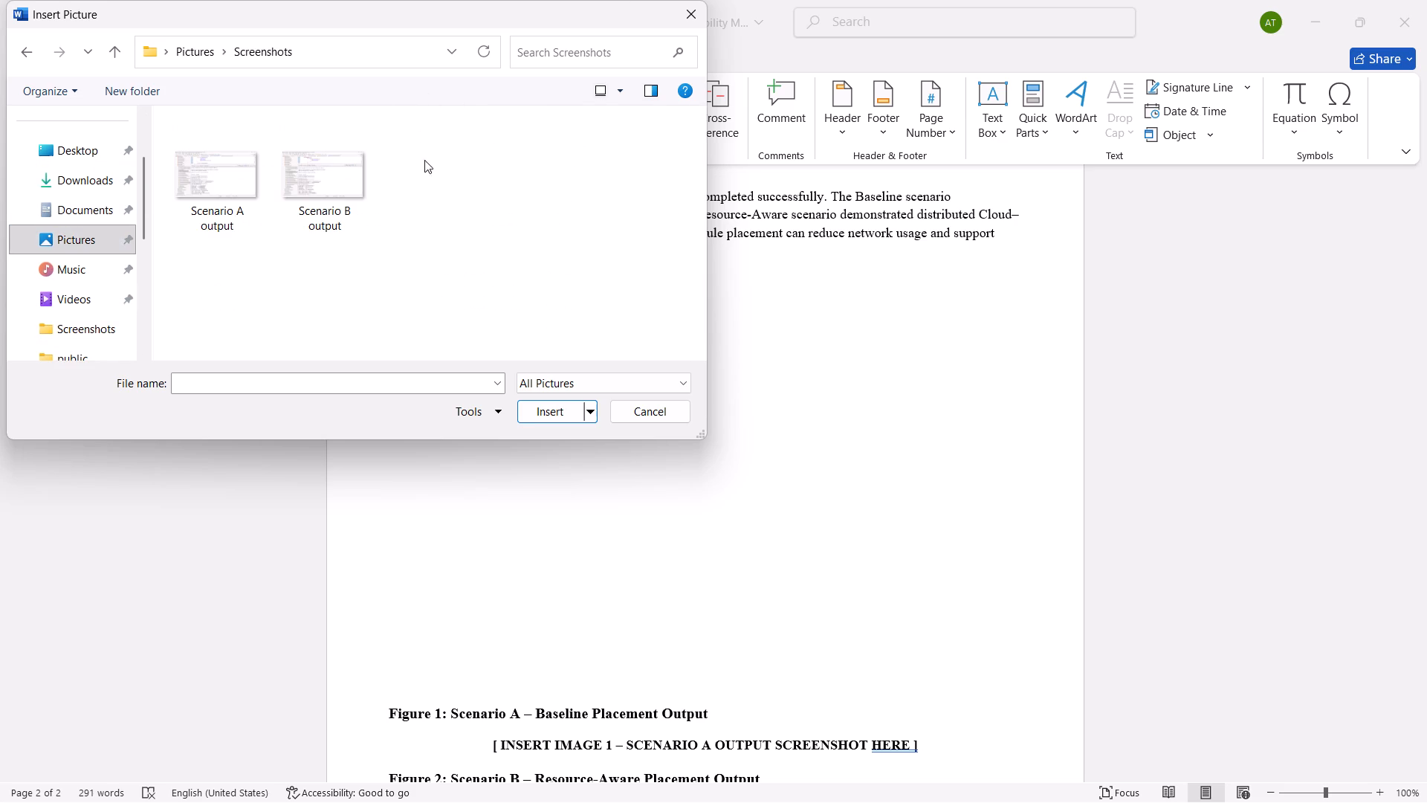
click(213, 211)
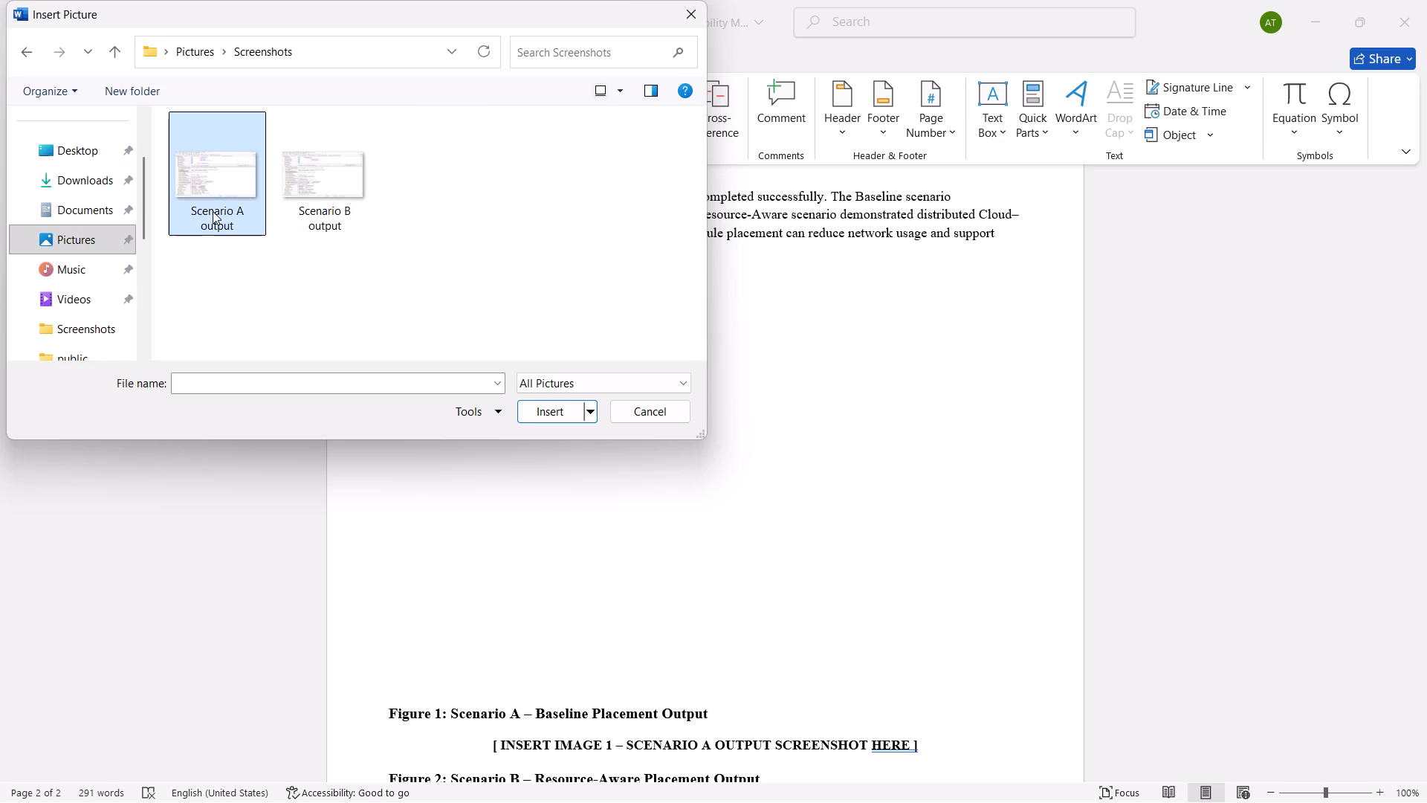
double_click(213, 211)
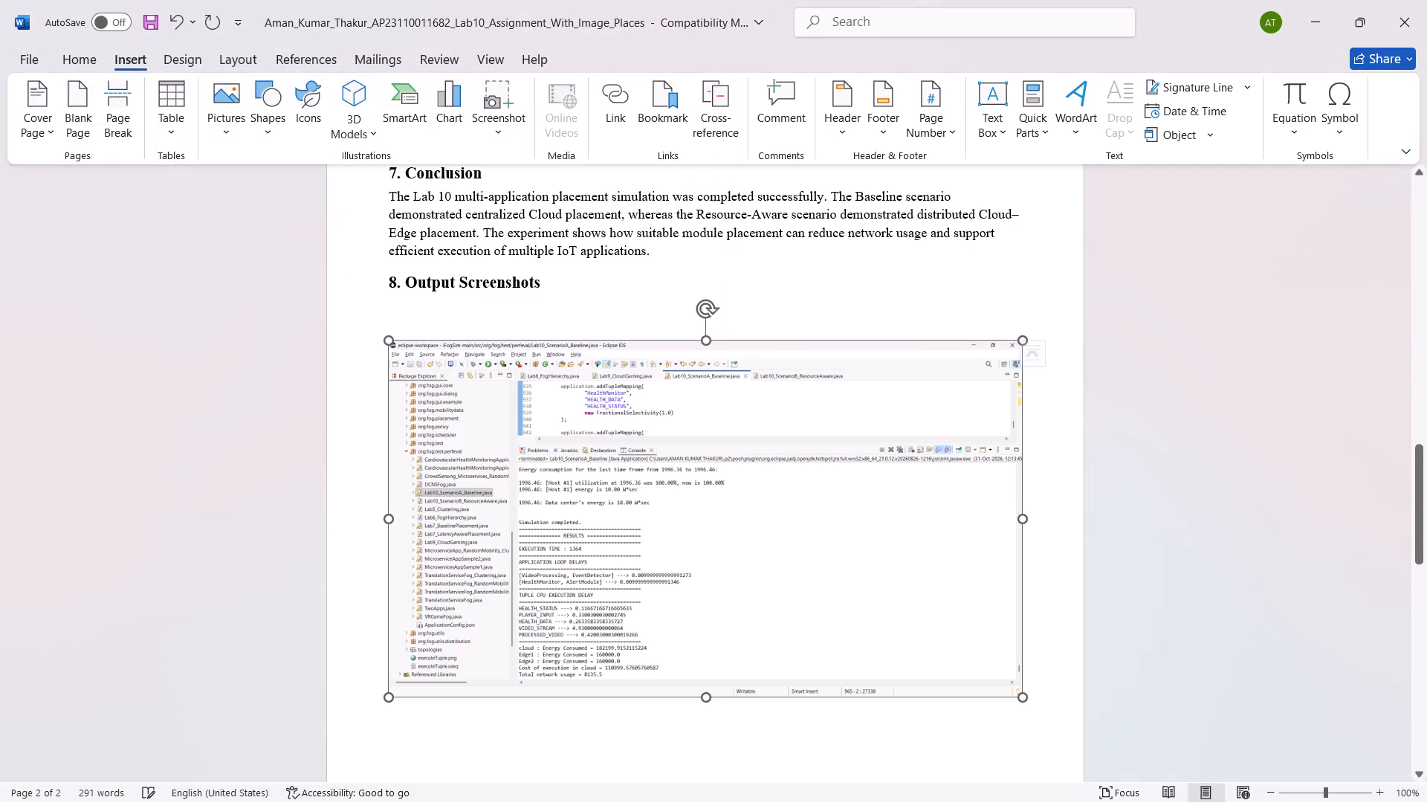
Remove the blank line between the "8. Output Screenshots" heading and the Scenario A output picture.
click(502, 311)
key(Delete)
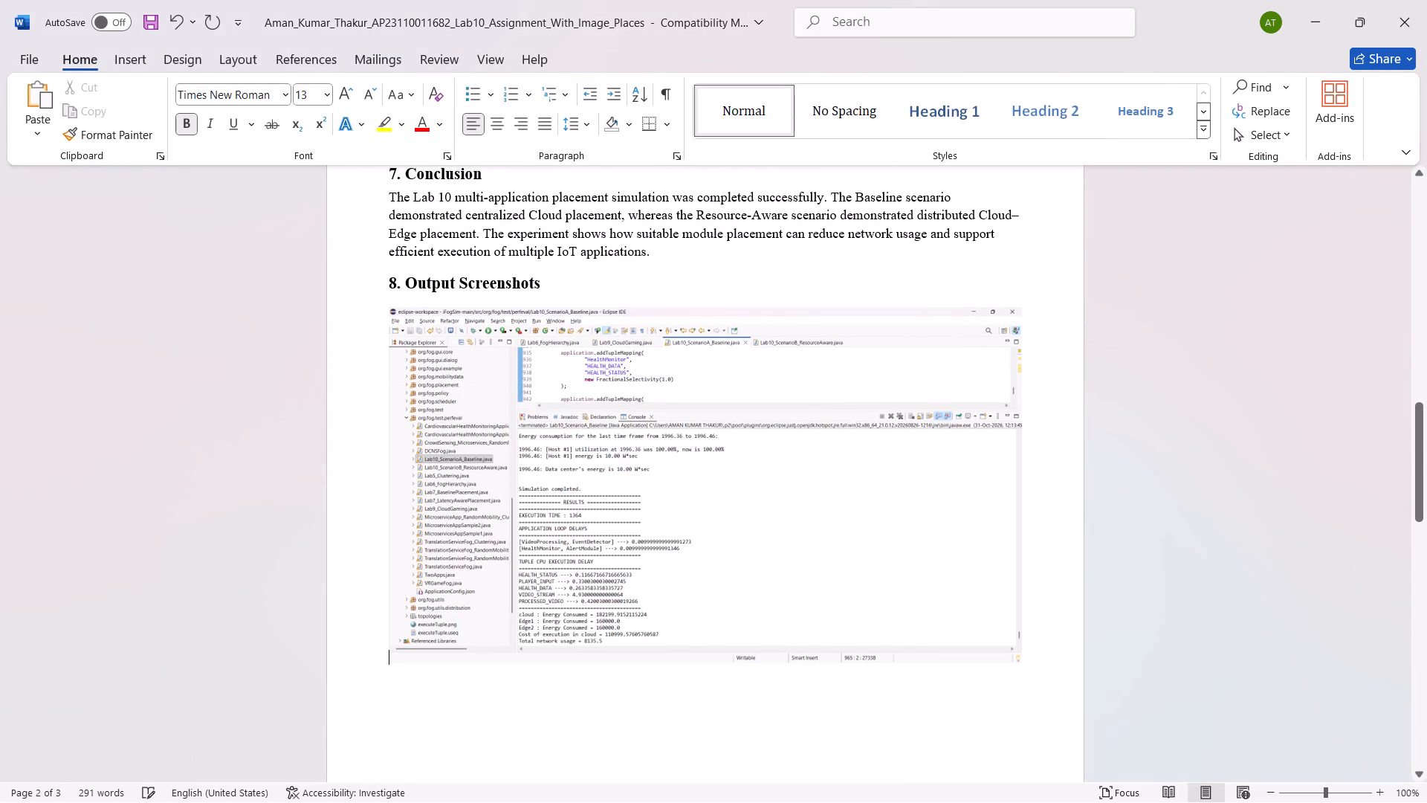
Insert two blank lines before the "6. Observation" heading to move it onto the page with its paragraph.
scroll(662, 256, down, 1)
scroll(662, 256, up, 5)
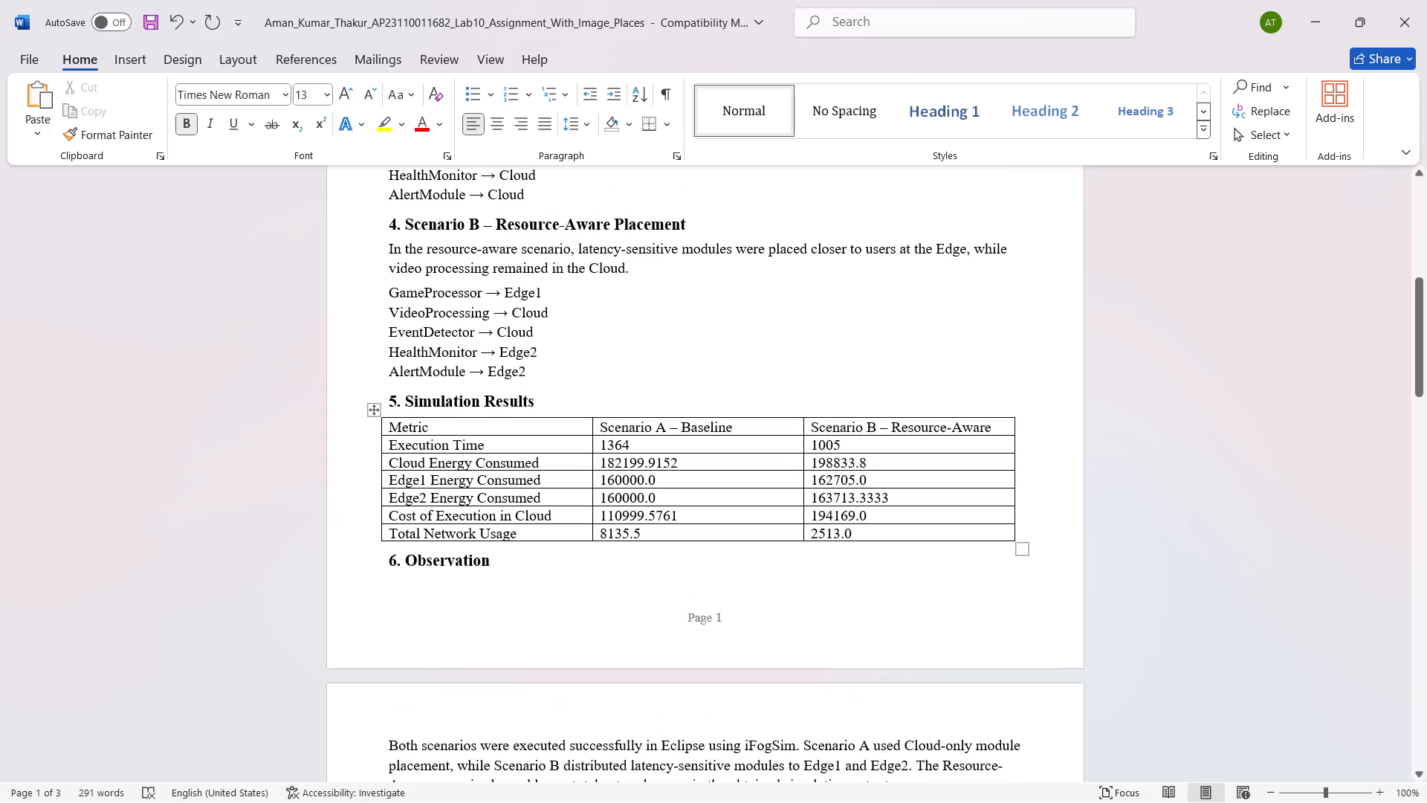
click(389, 554)
key(Return)
key(Return)
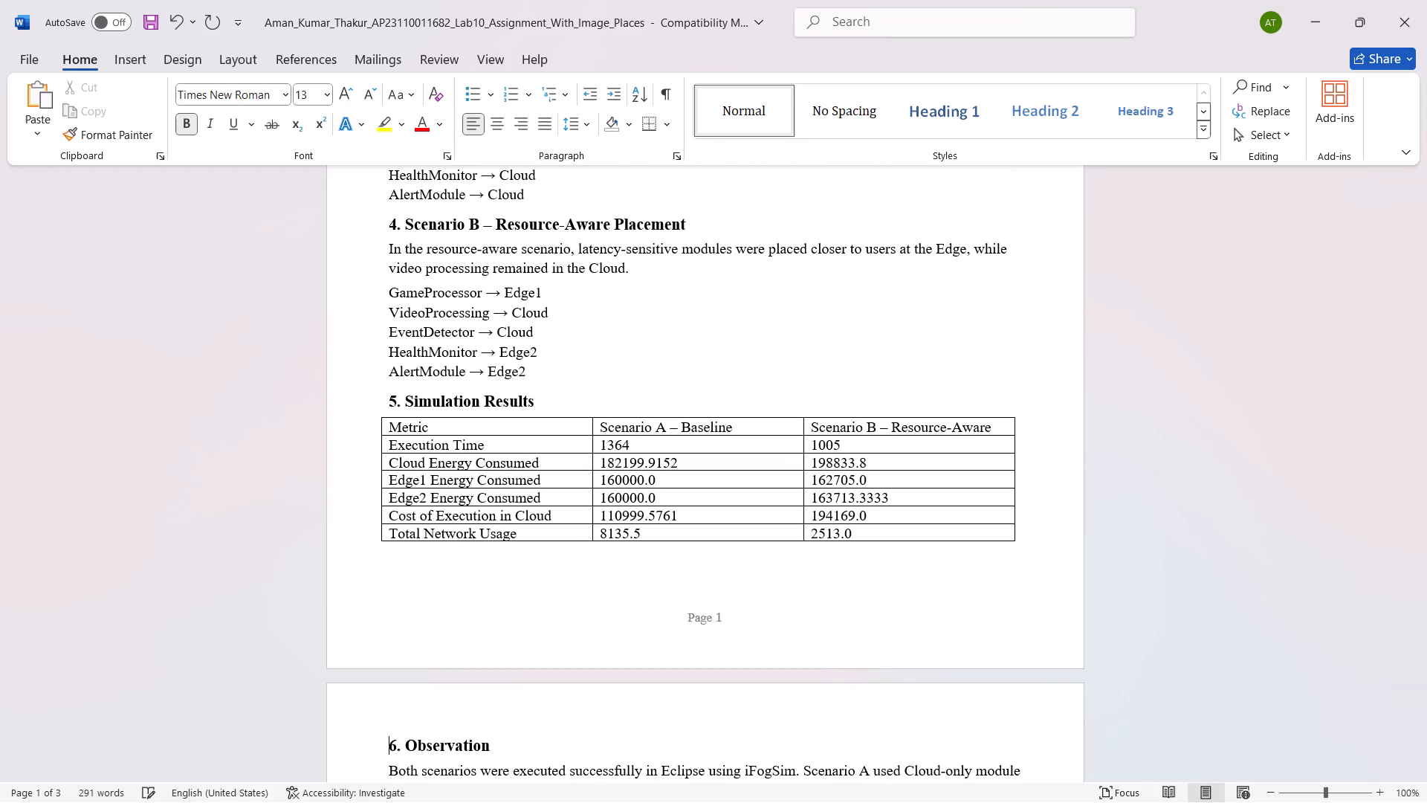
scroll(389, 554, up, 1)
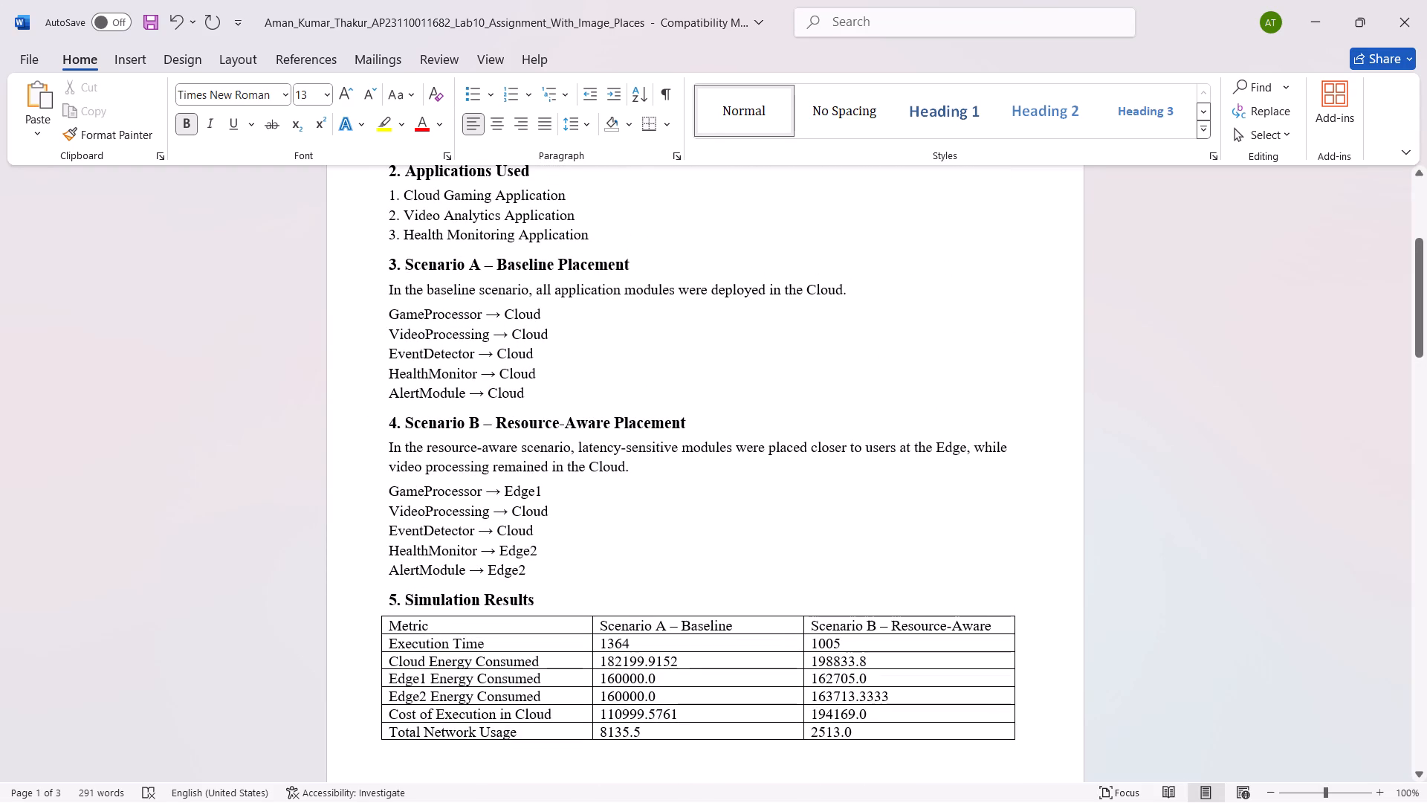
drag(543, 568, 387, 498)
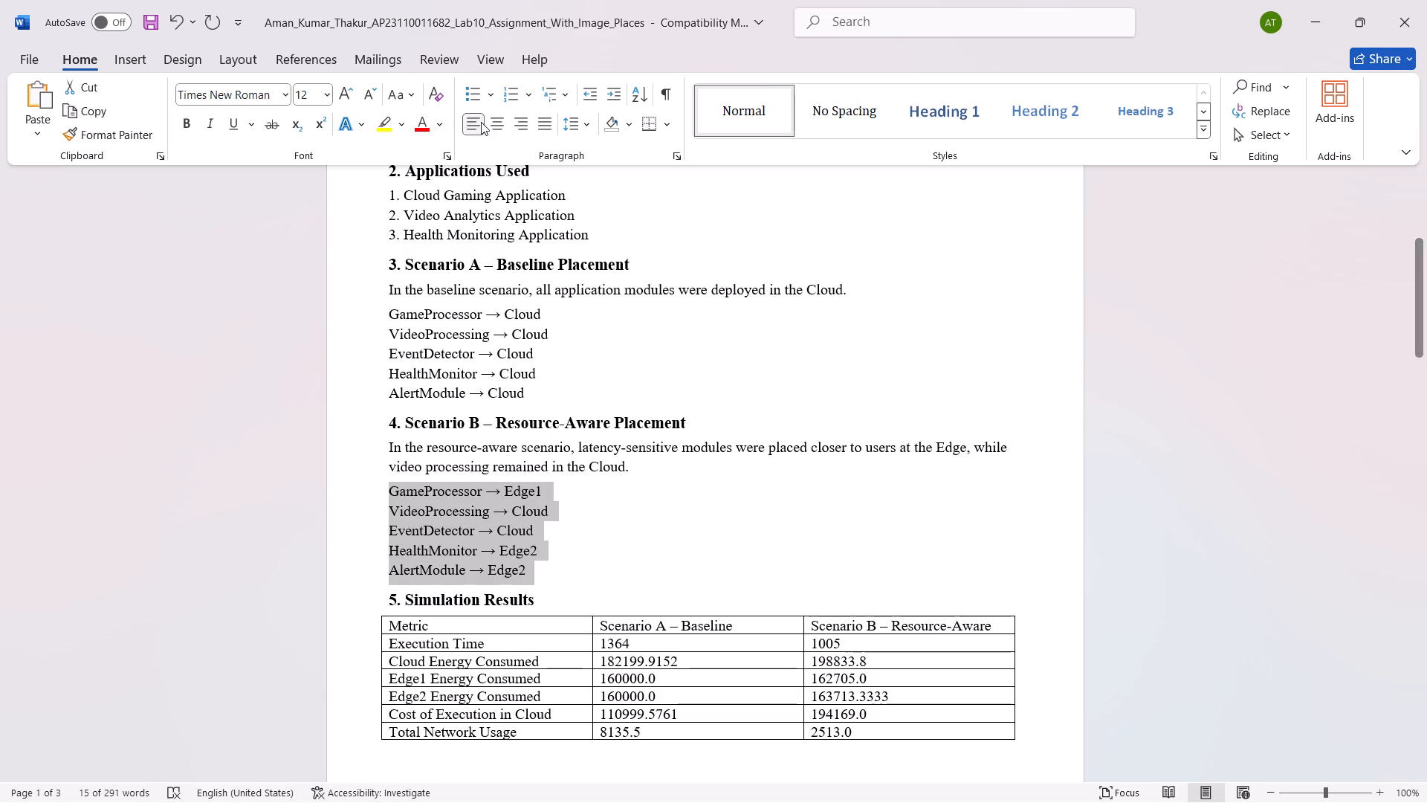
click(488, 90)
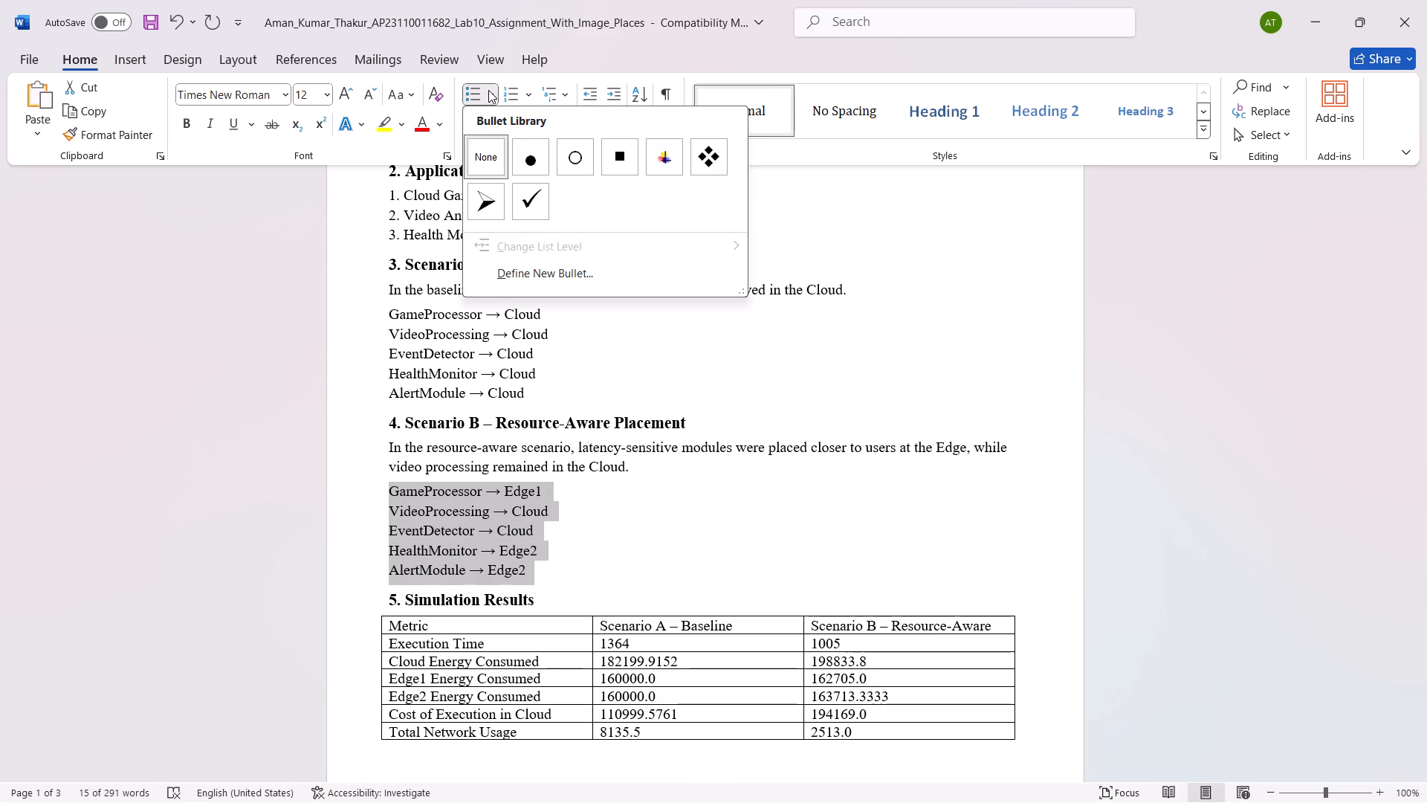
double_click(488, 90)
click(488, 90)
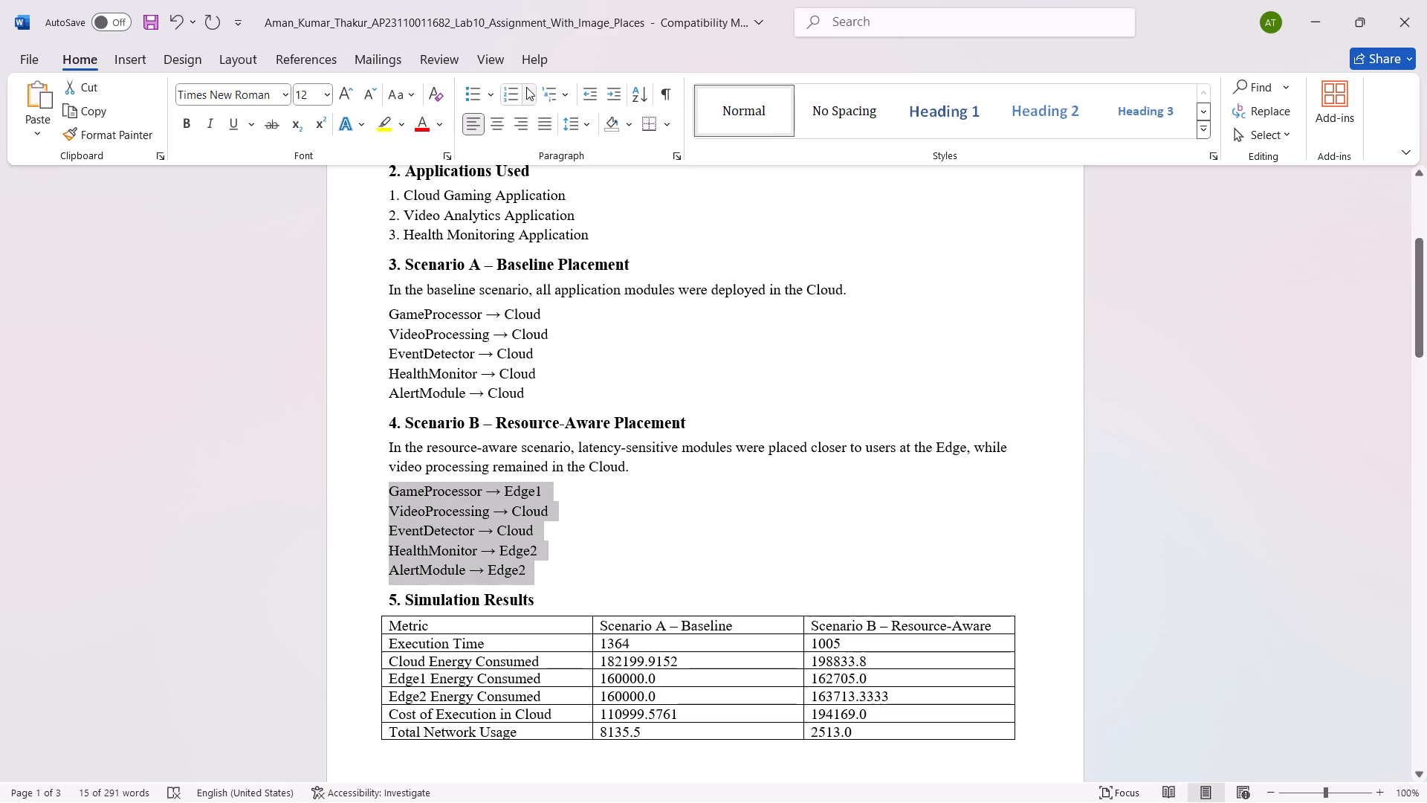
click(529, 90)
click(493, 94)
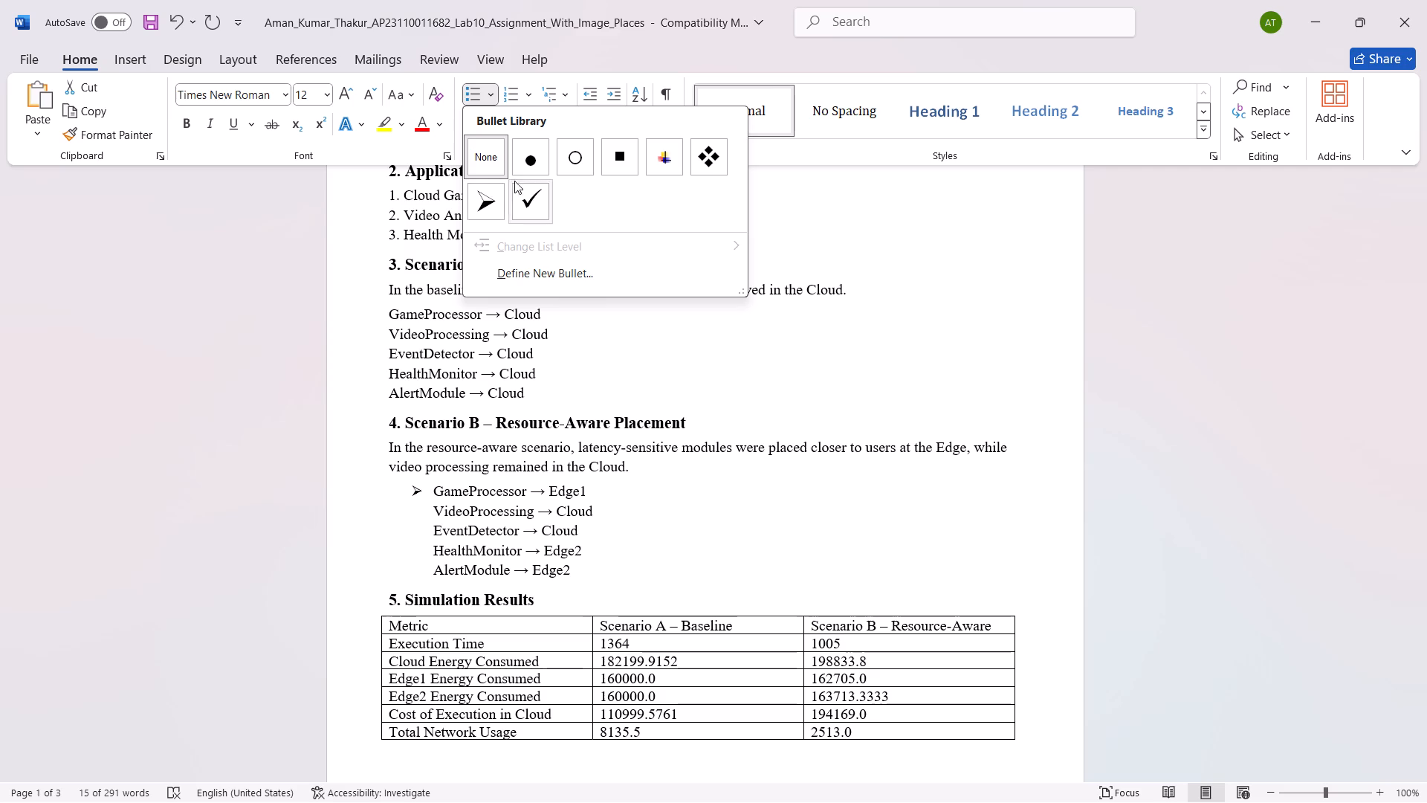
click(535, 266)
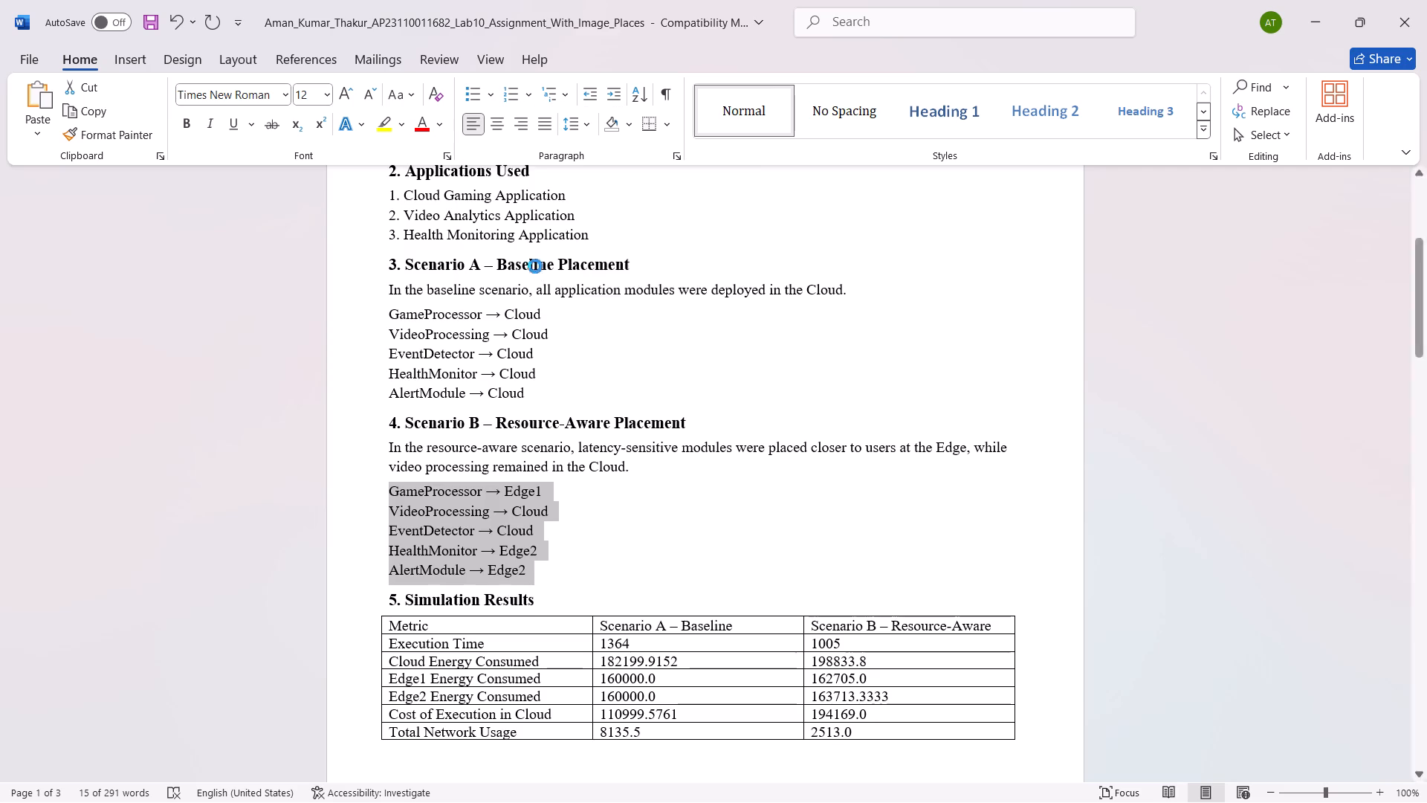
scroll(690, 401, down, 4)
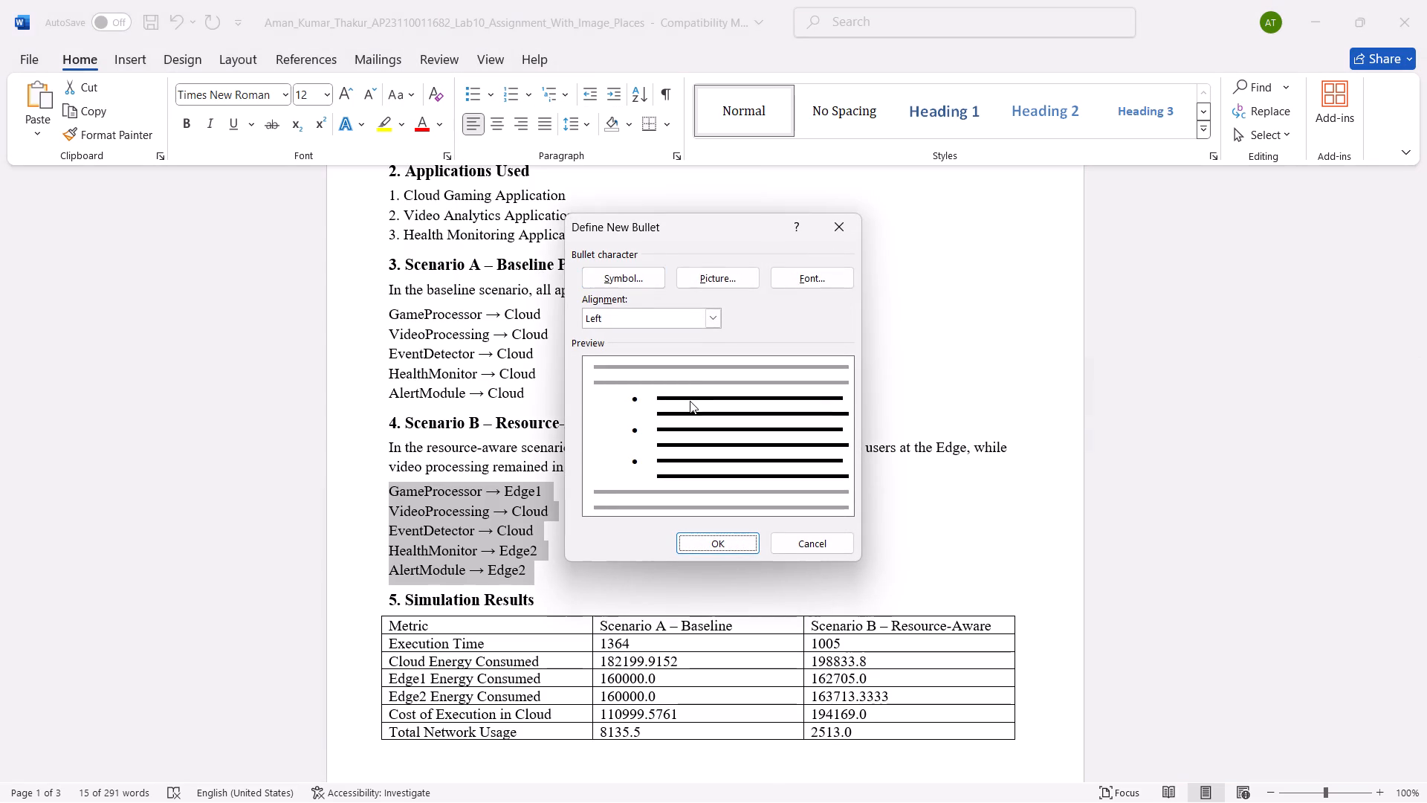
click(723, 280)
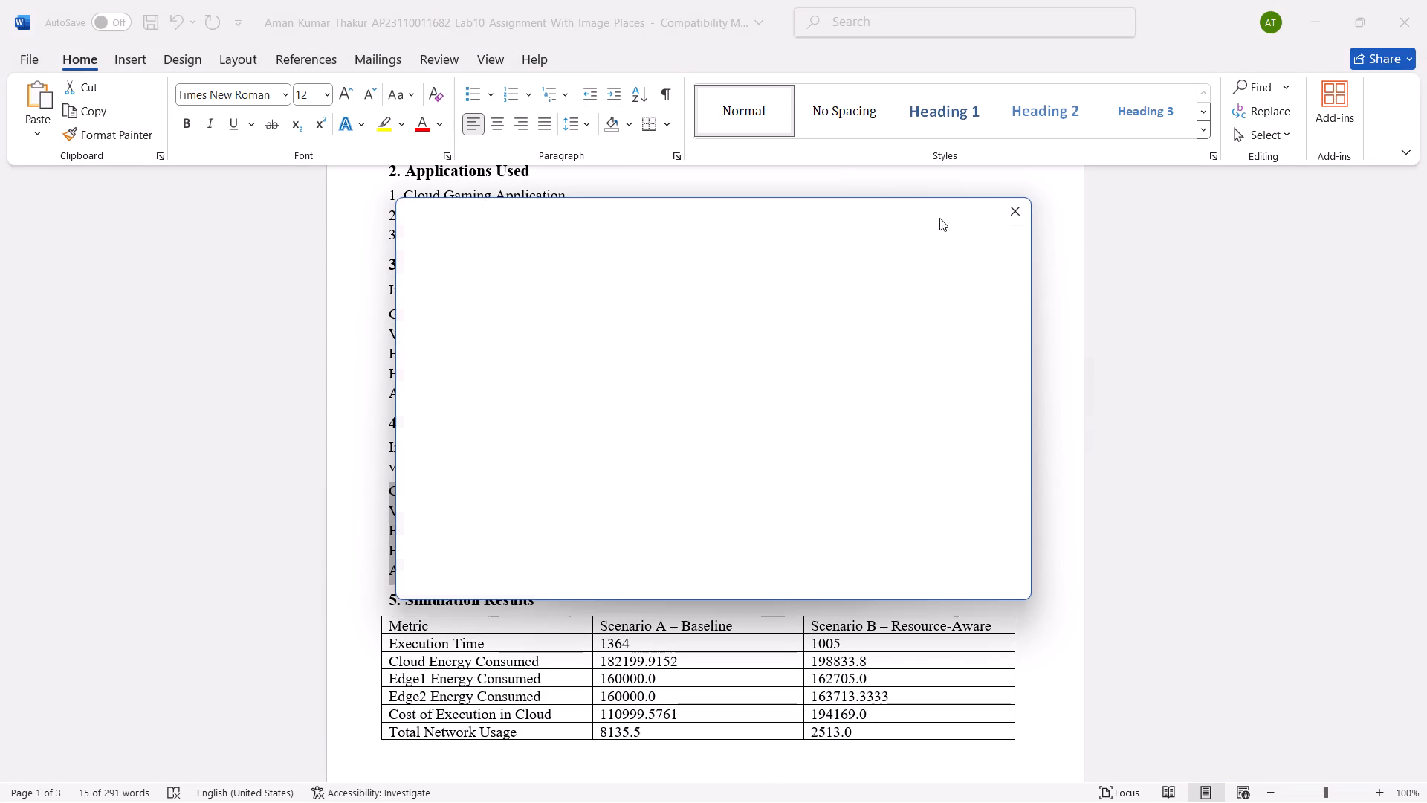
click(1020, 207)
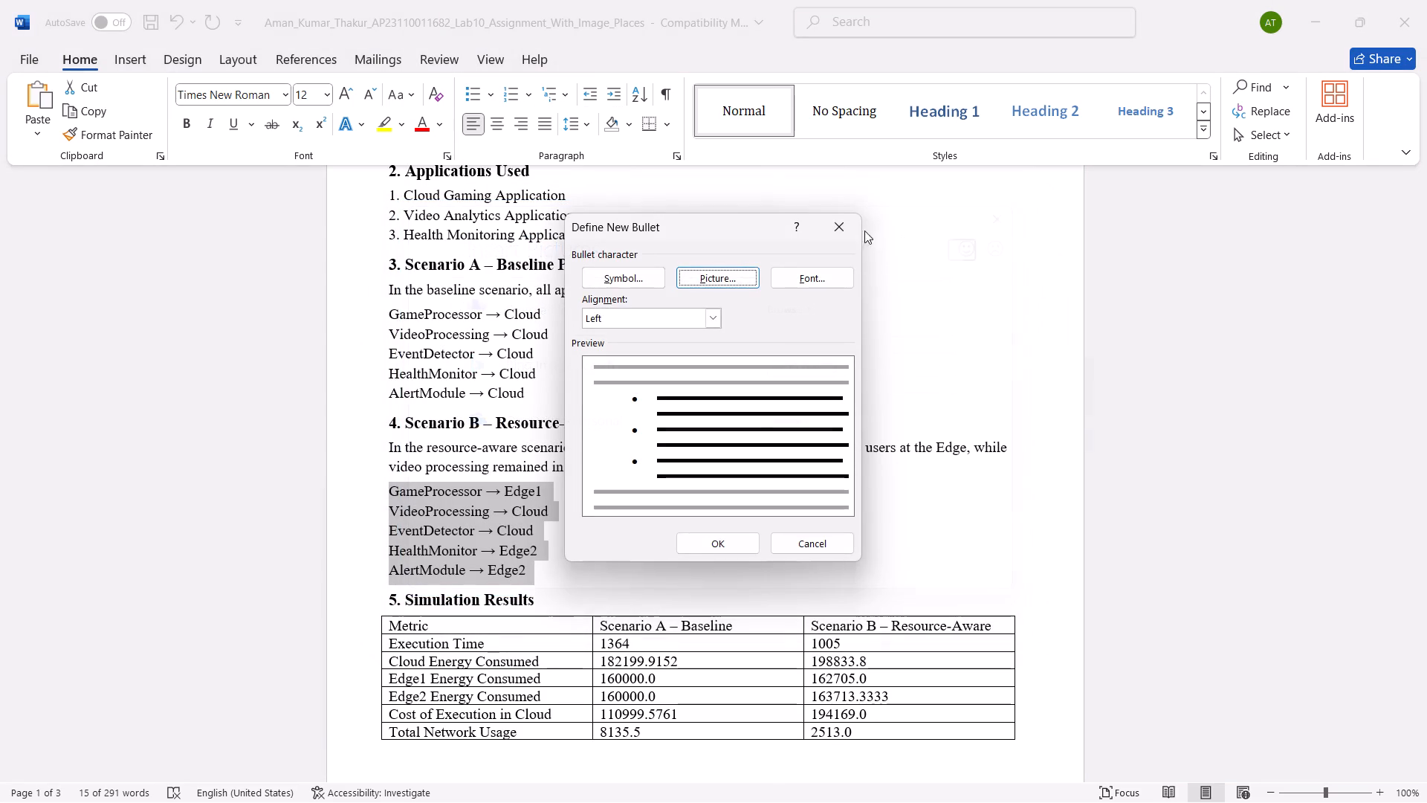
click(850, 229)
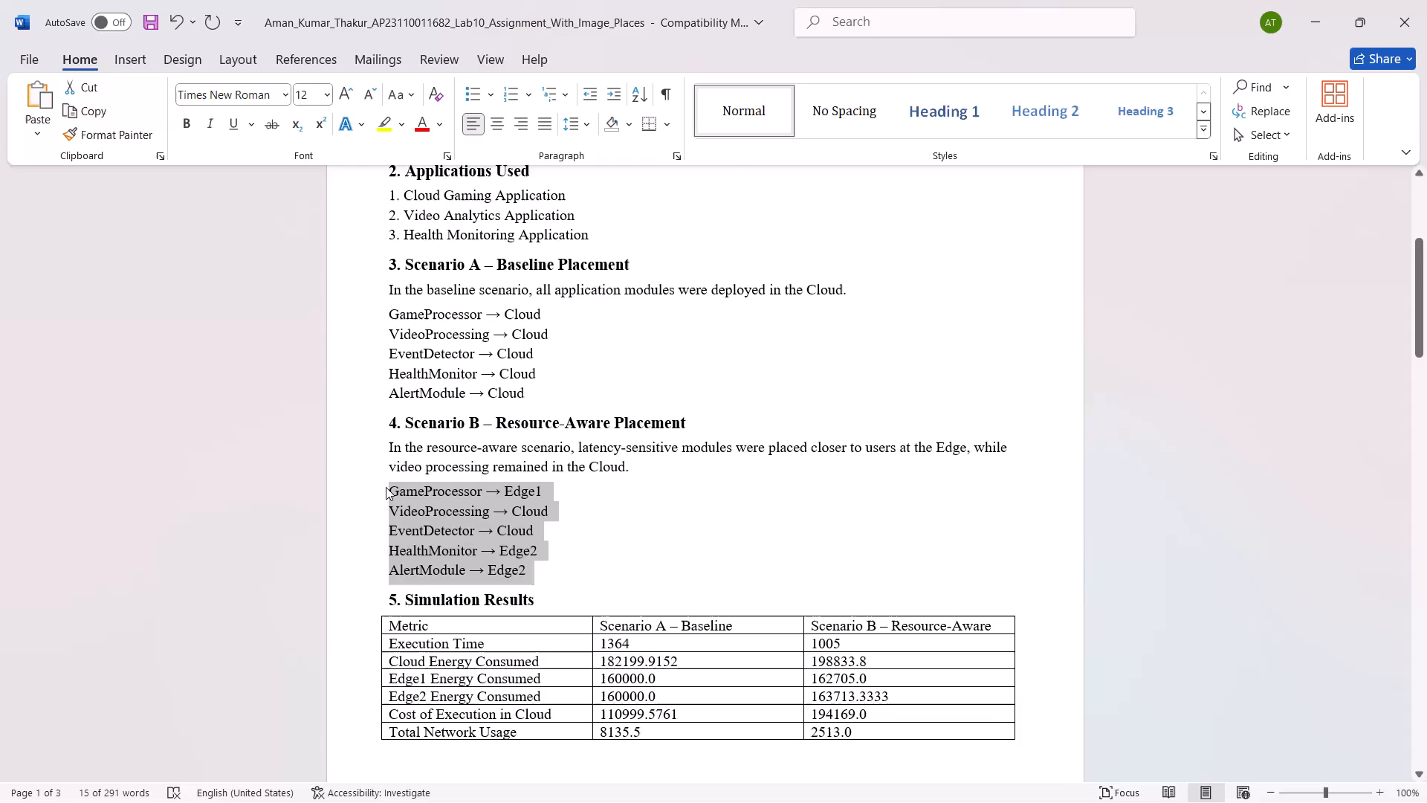
Prefix the GameProcessor and VideoProcessing lines under "4. Scenario B – Resource-Aware Placement" with a hyphen and a space, aligned at the margin.
click(386, 487)
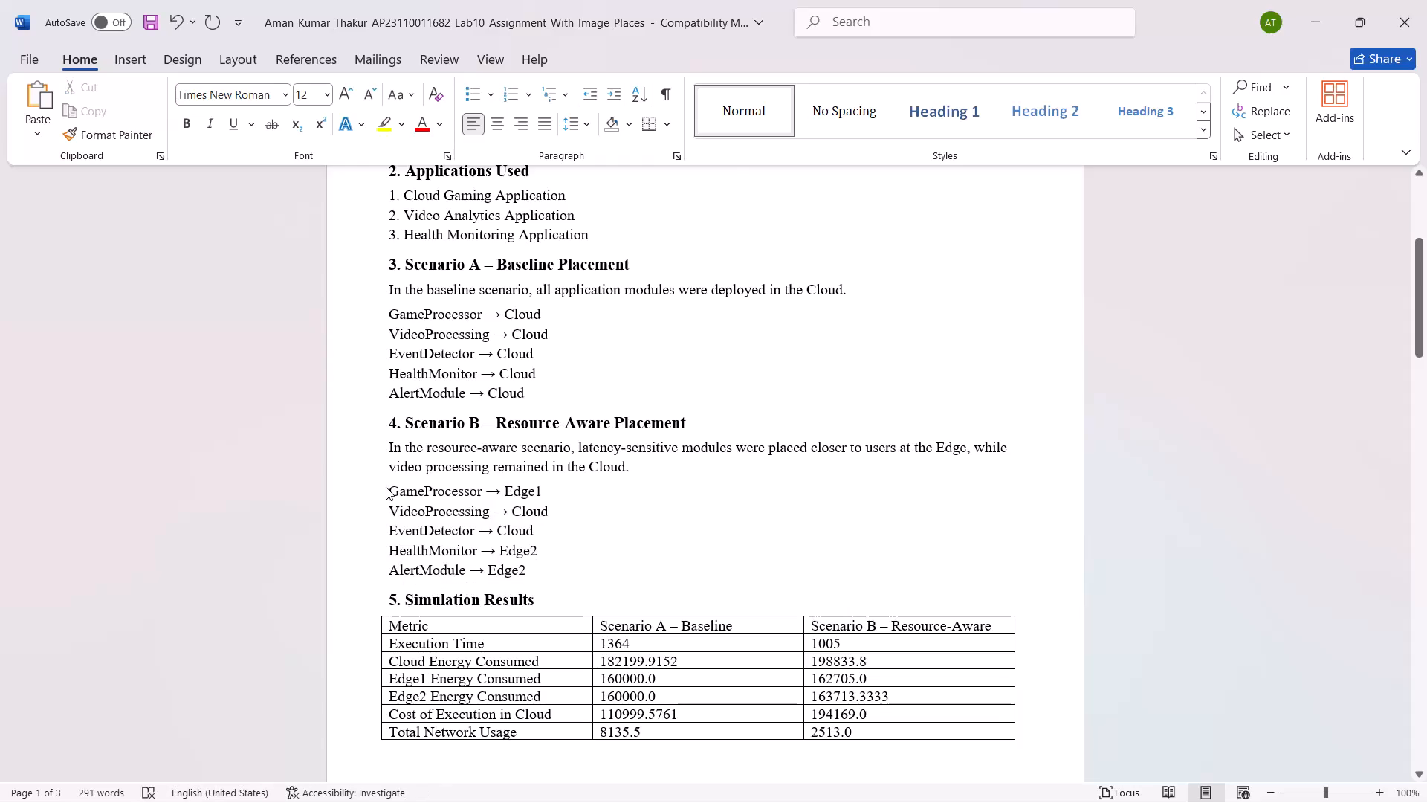
key(space)
text(-)
key(space)
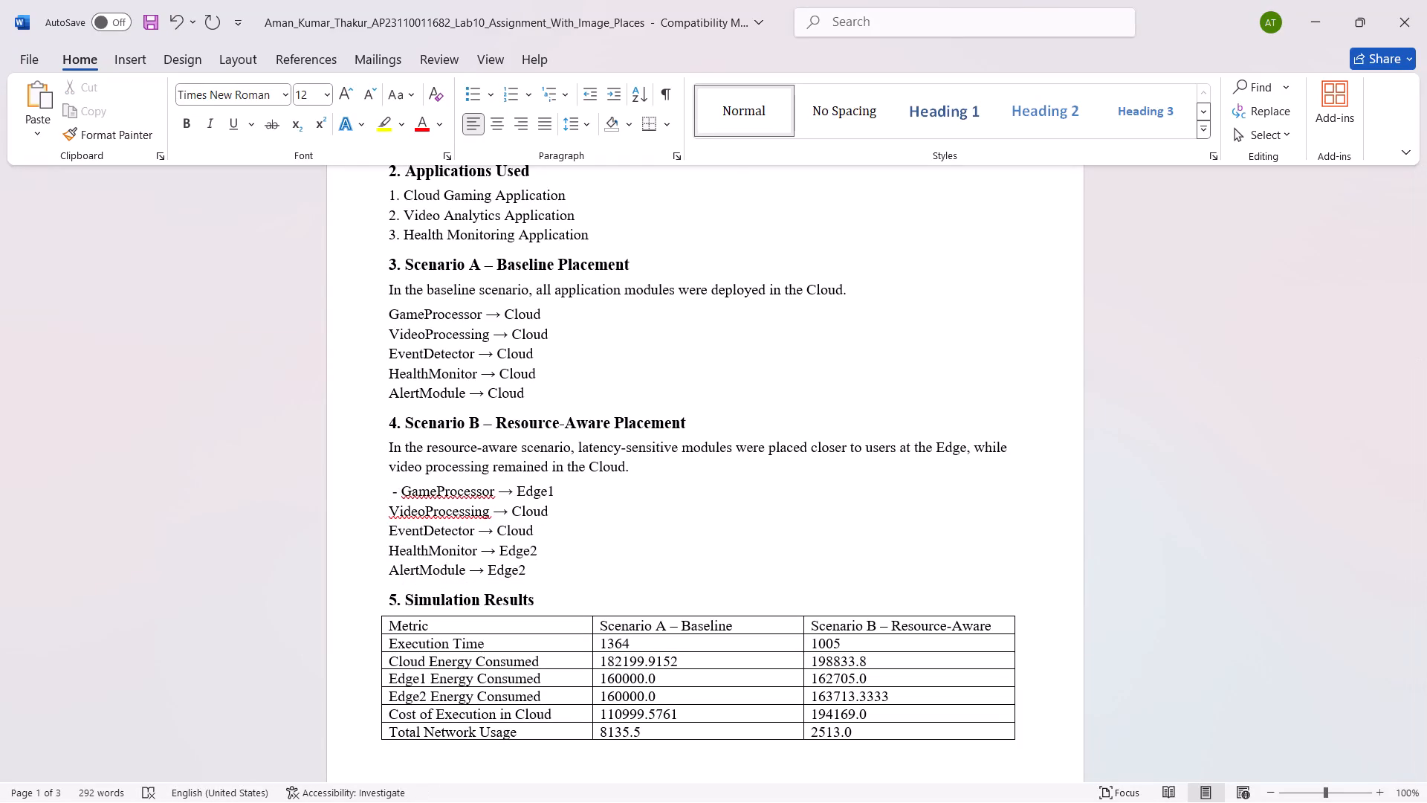
key(Down)
key(Left)
key(Left)
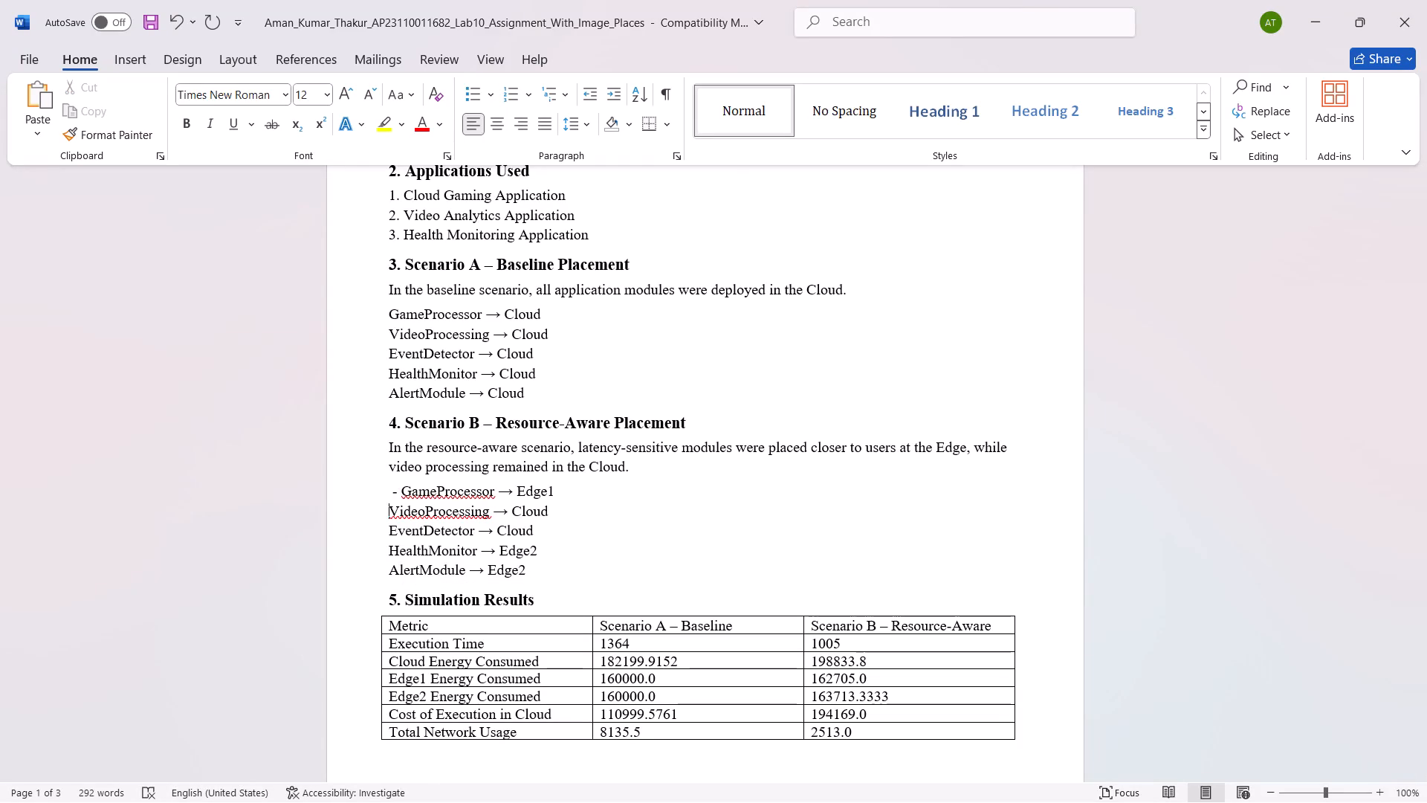
text(-)
key(space)
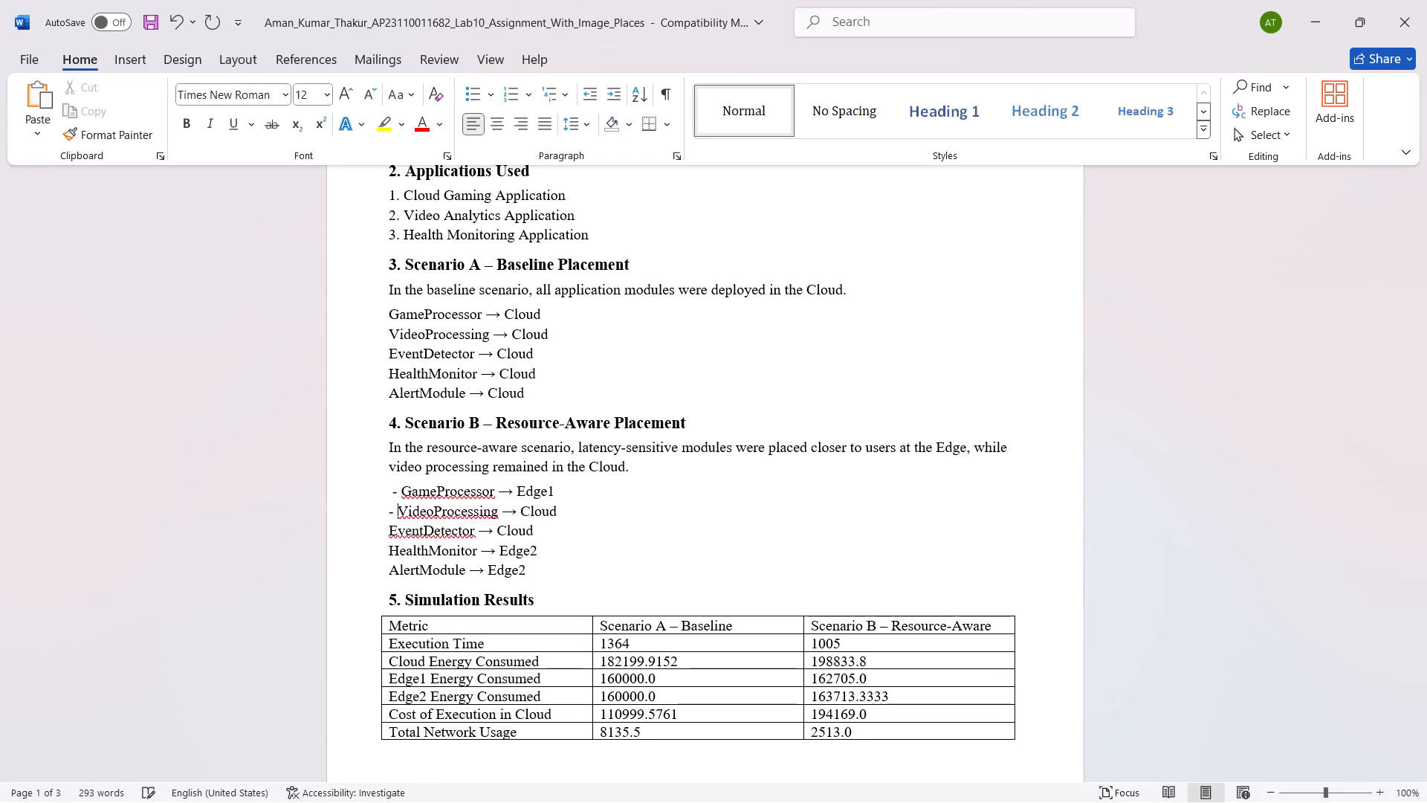
key(Up)
key(Delete)
key(BackSpace)
key(BackSpace)
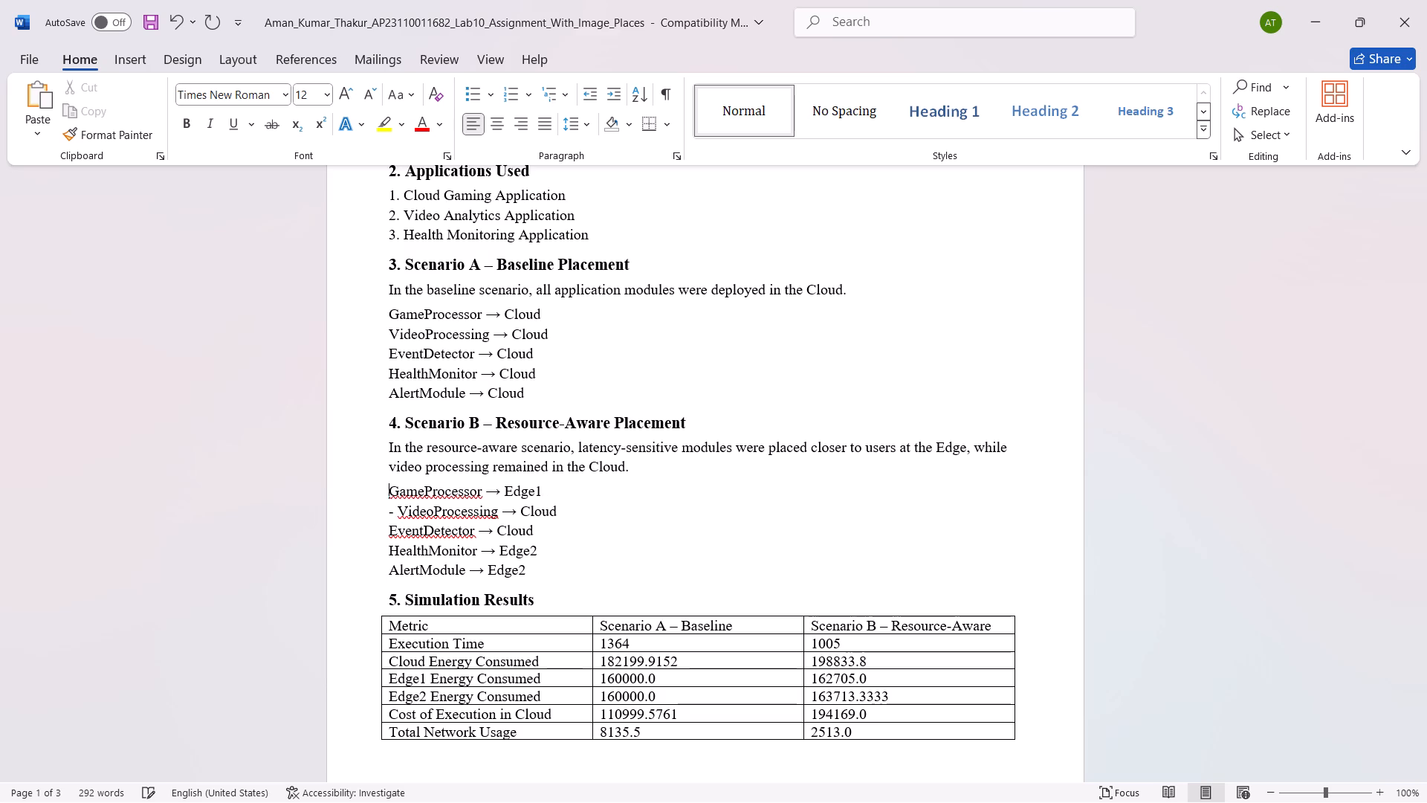
key(BackSpace)
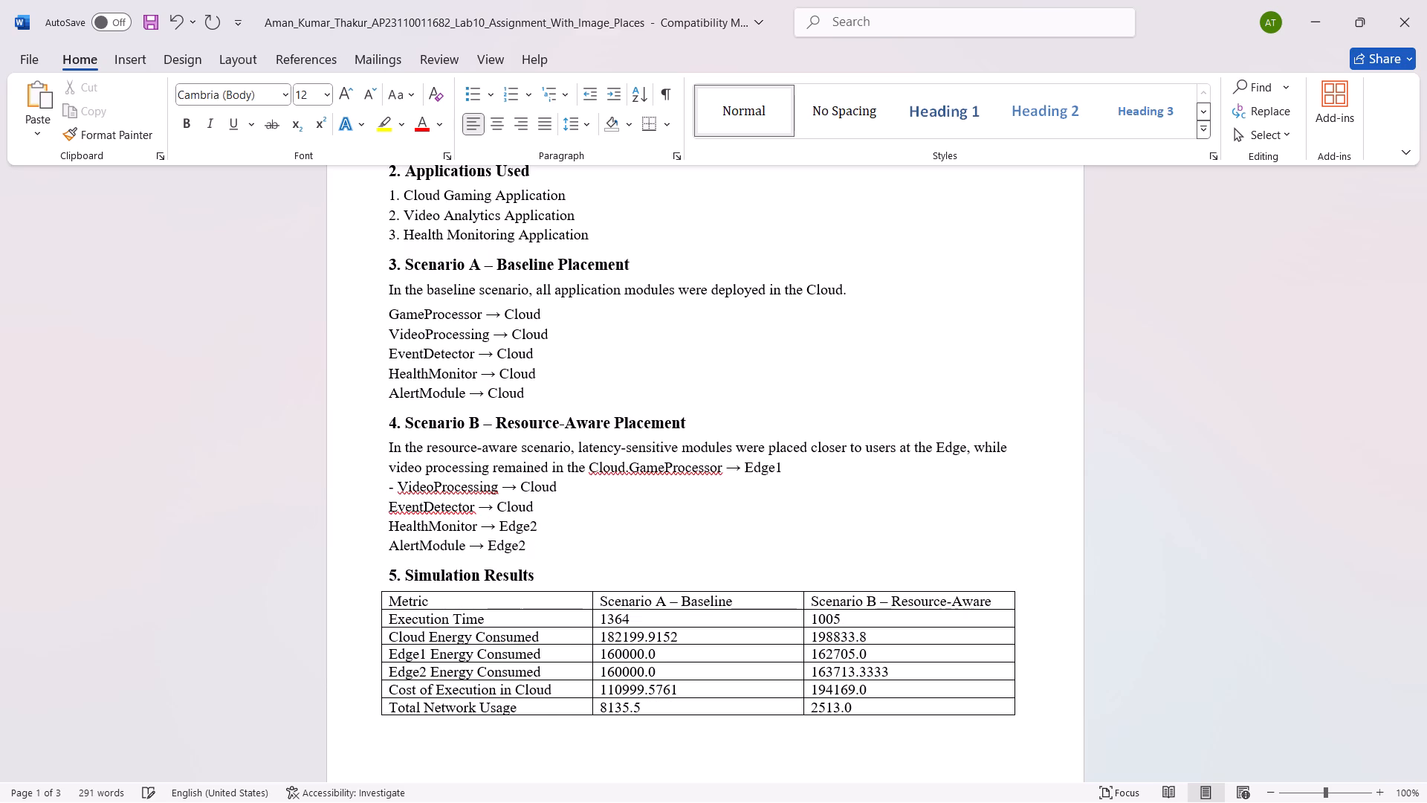
key(Return)
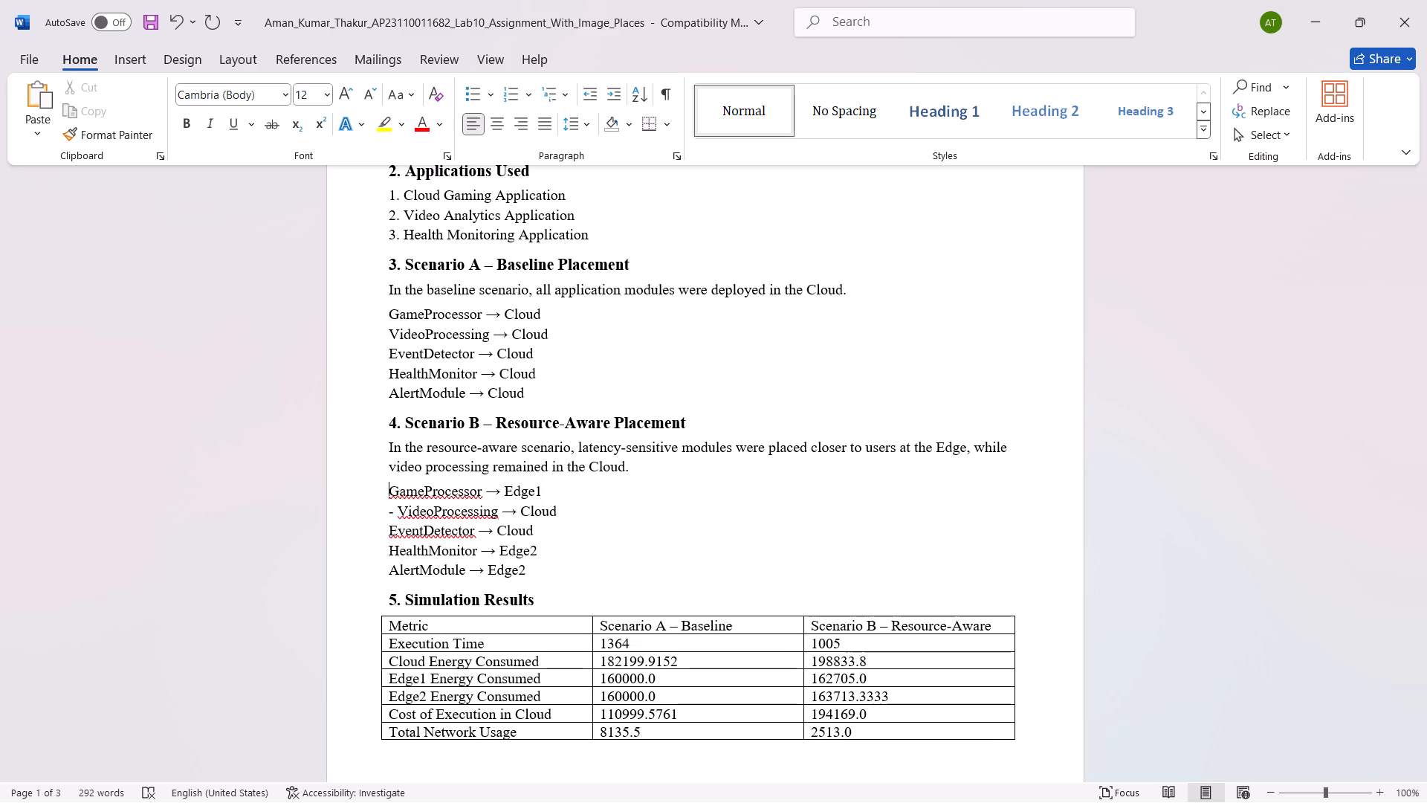
text(-)
key(space)
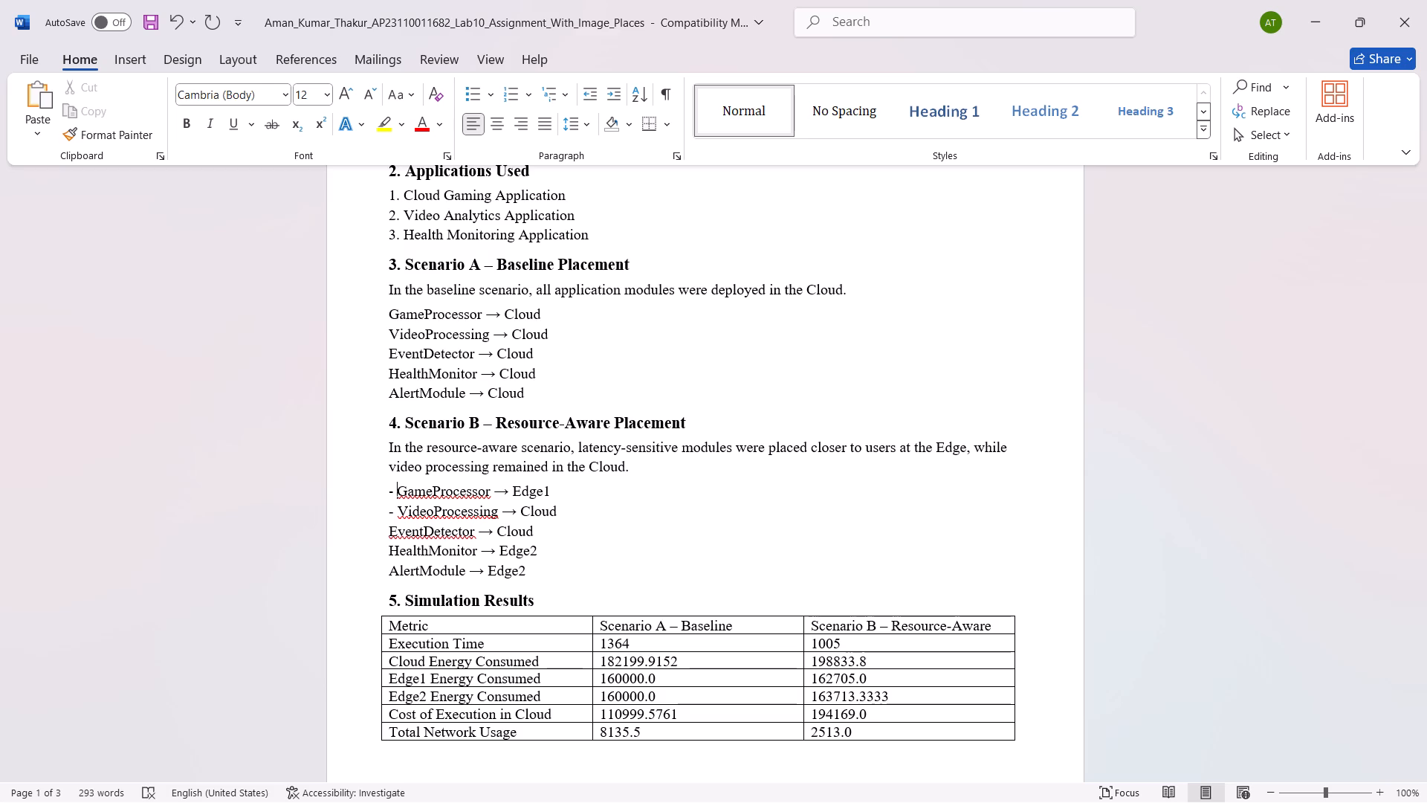
Prefix the EventDetector, HealthMonitor and AlertModule lines in the Scenario B list with a hyphen and a space.
key(Down)
key(Down)
key(Left)
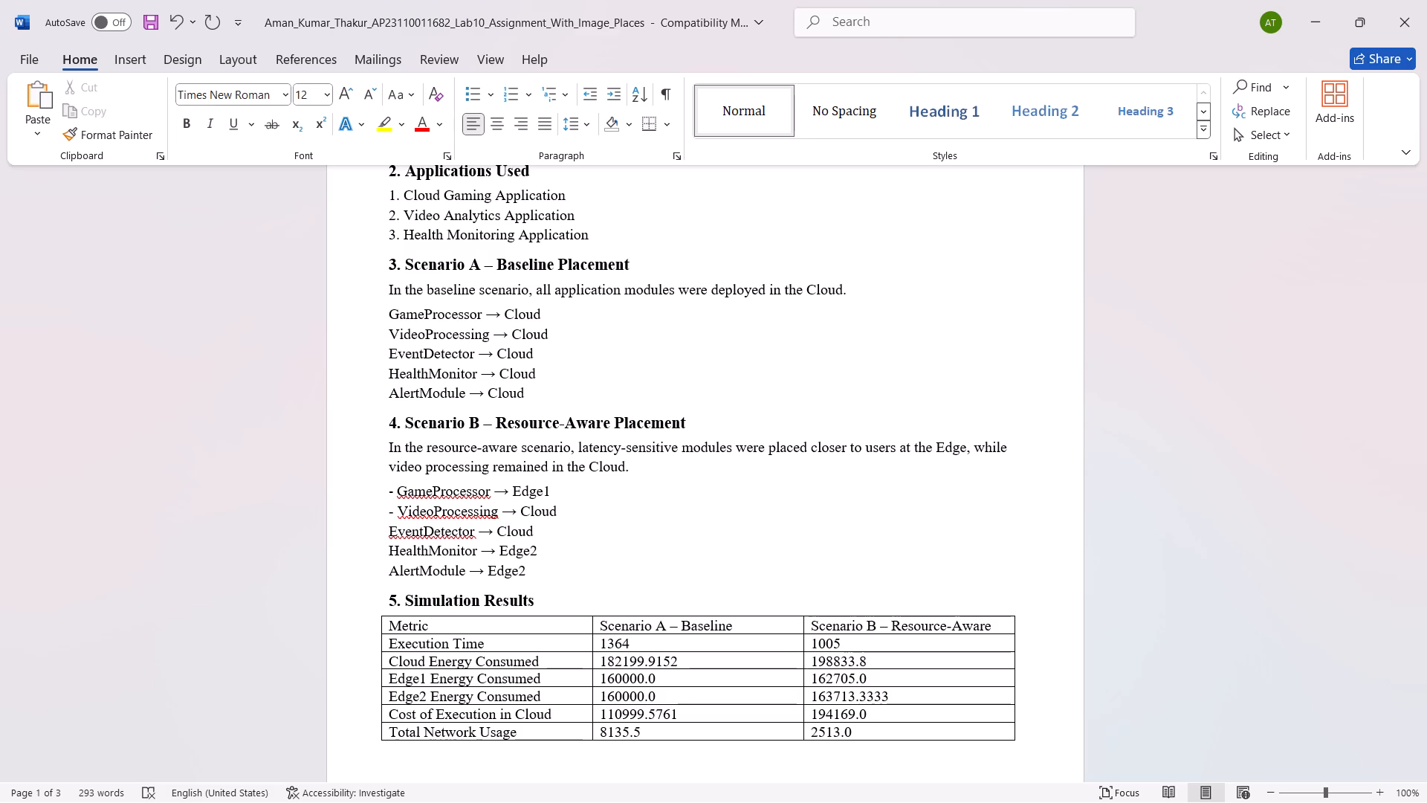
text(-)
key(space)
key(Down)
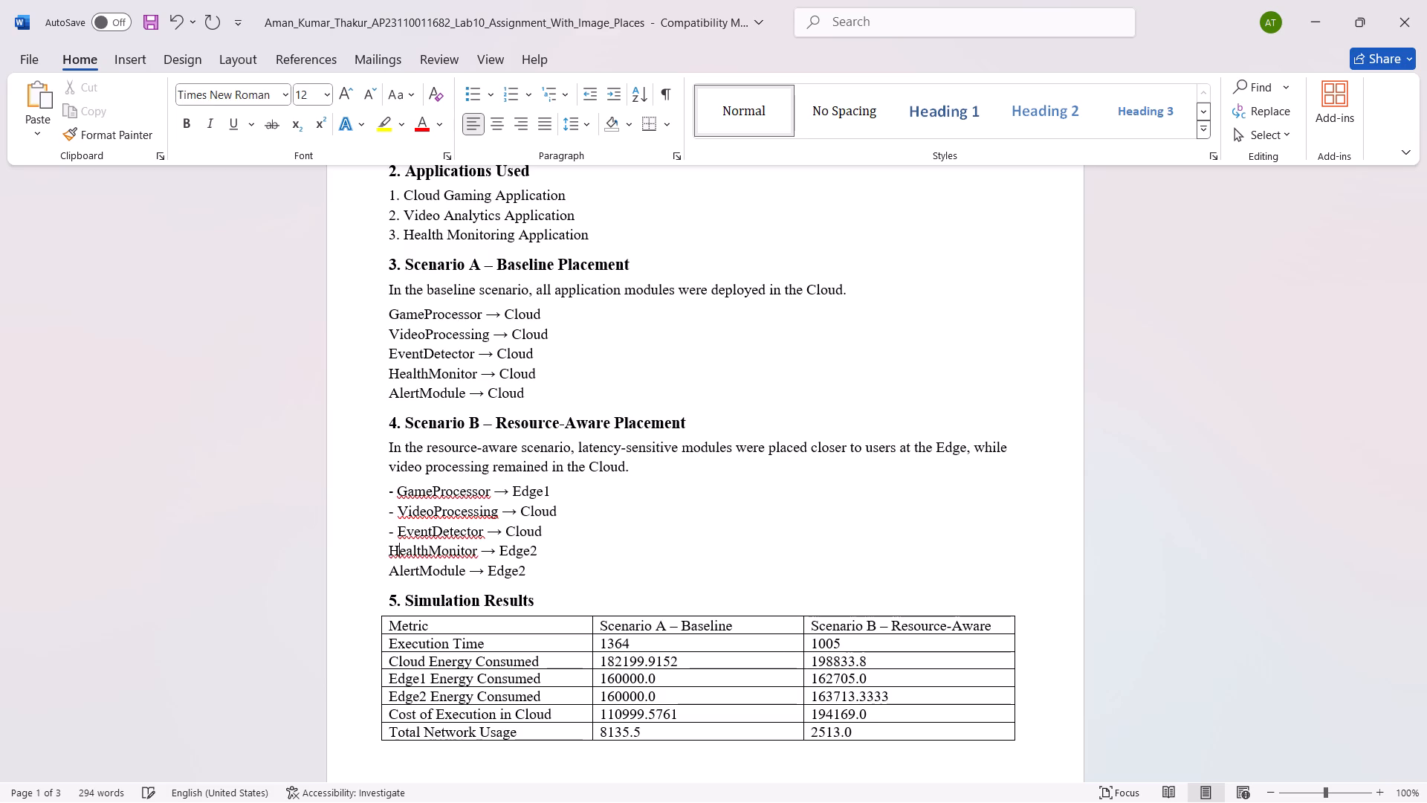
key(Left)
text(-)
key(space)
key(Left)
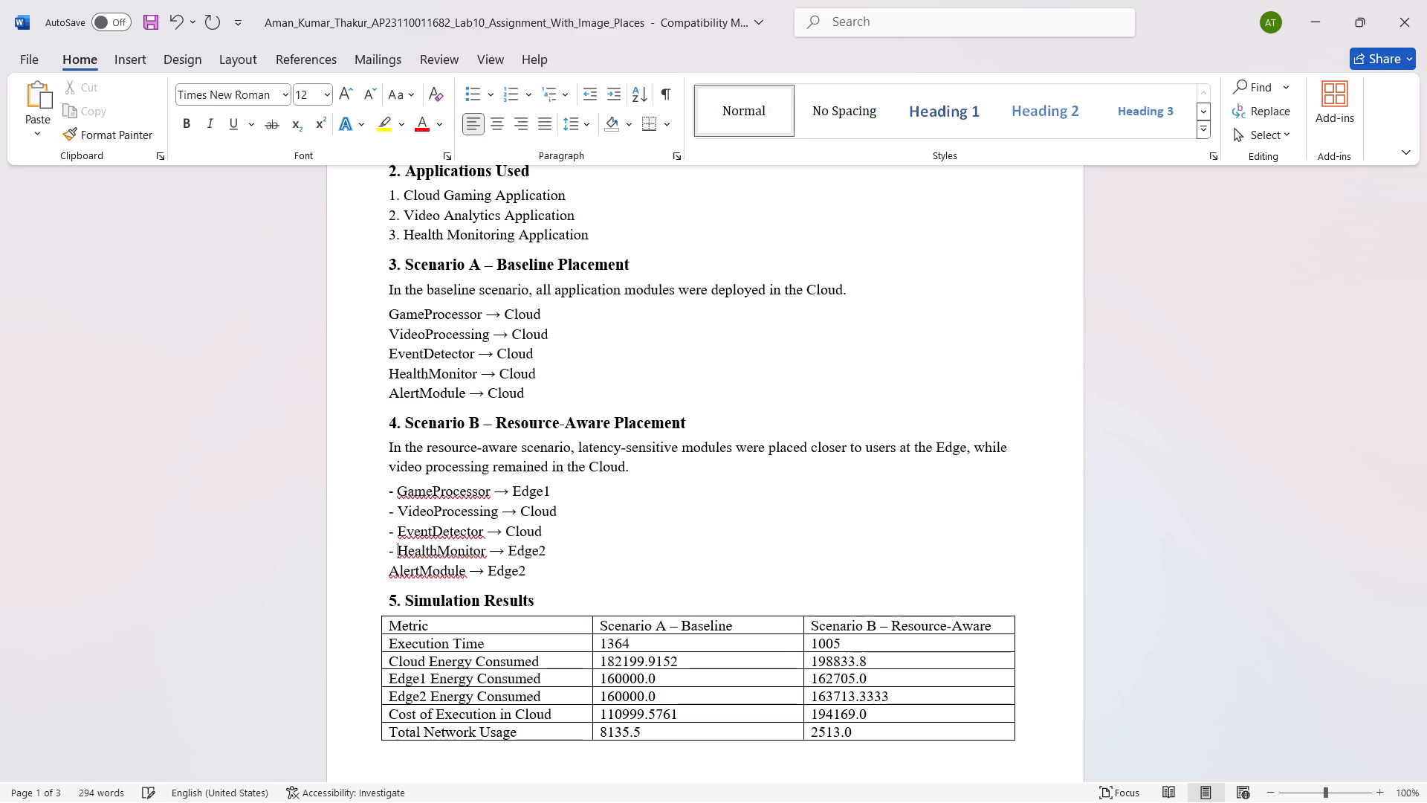
key(Down)
key(Left)
text(-)
key(space)
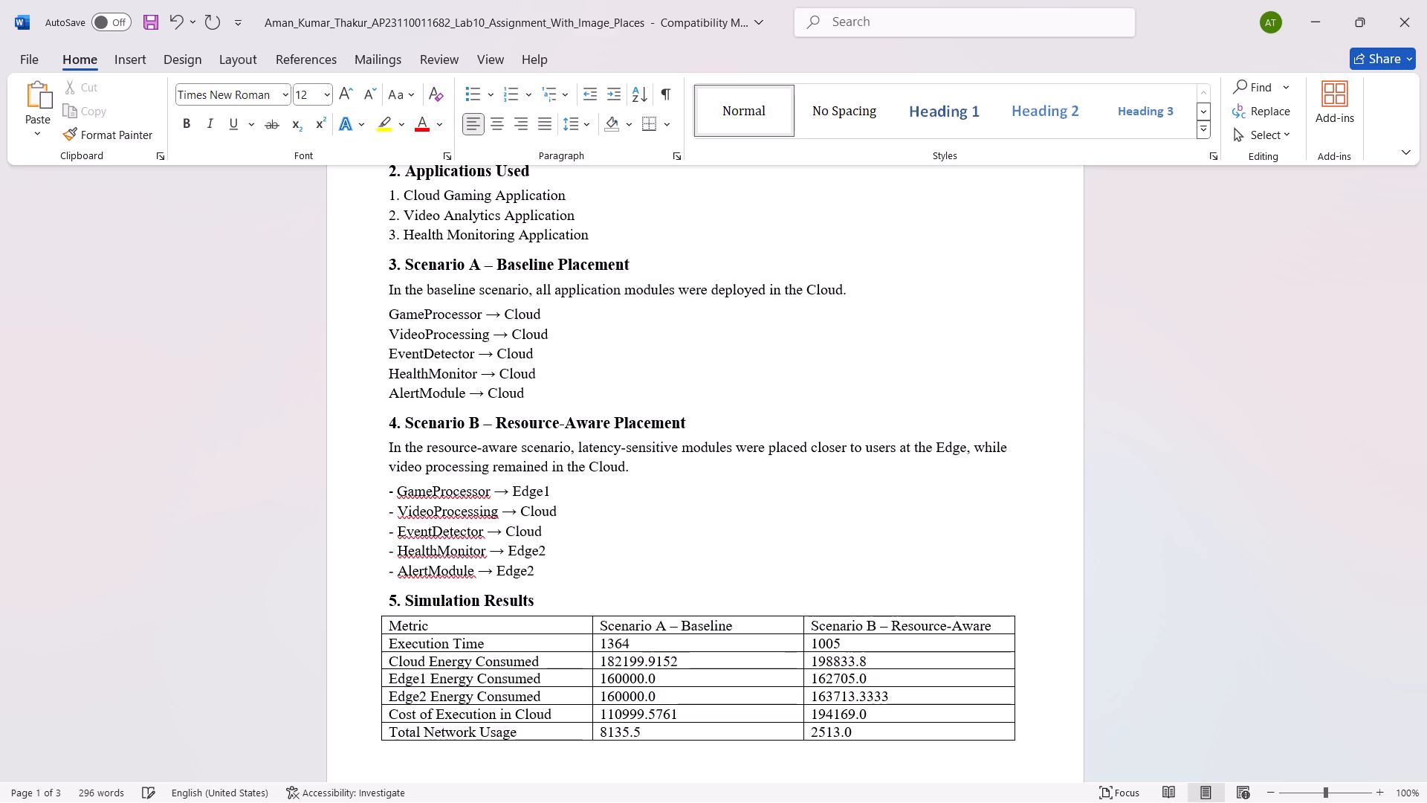
Prefix the GameProcessor, VideoProcessing and EventDetector lines under "3. Scenario A – Baseline Placement" with a hyphen and a space.
click(391, 312)
text(-)
key(space)
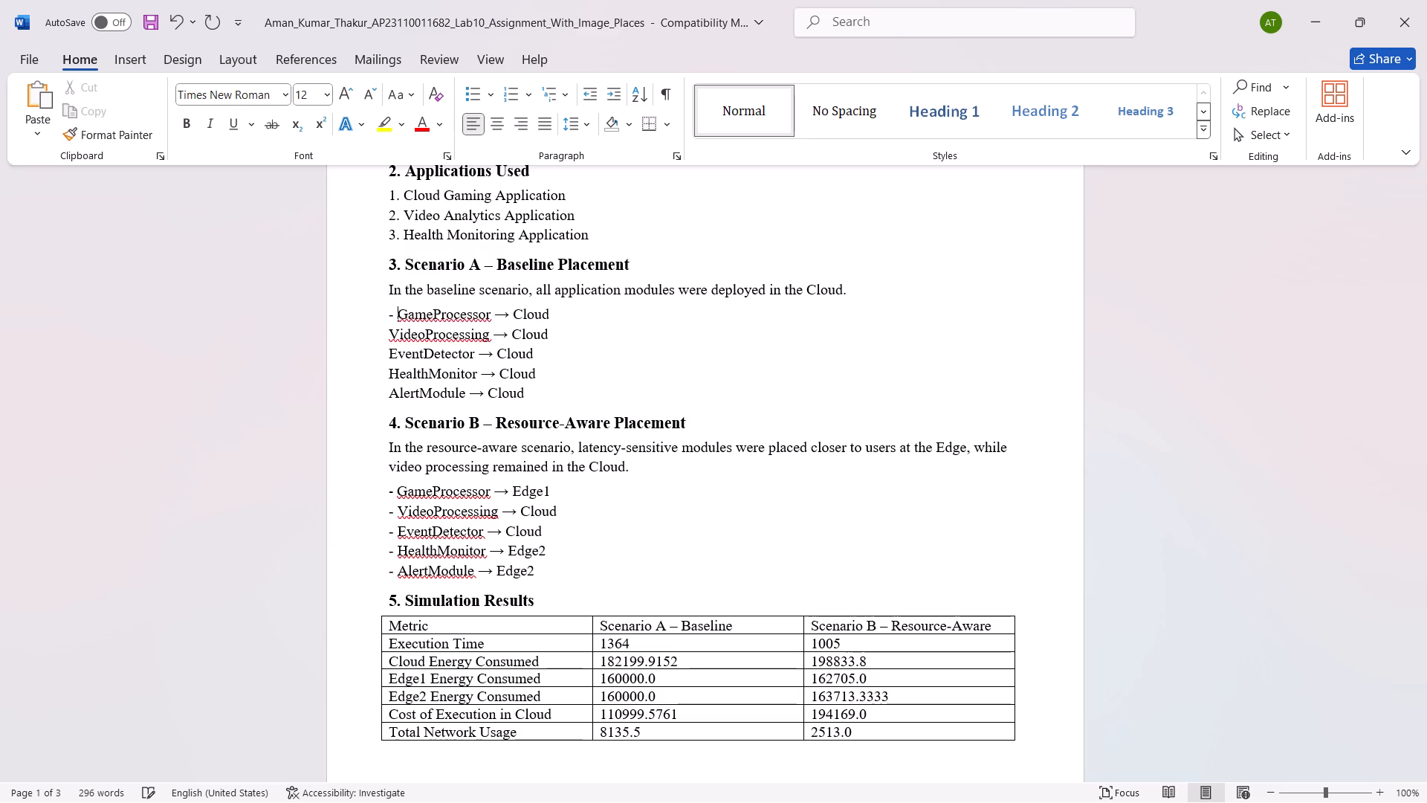
key(Down)
key(Left)
text(-)
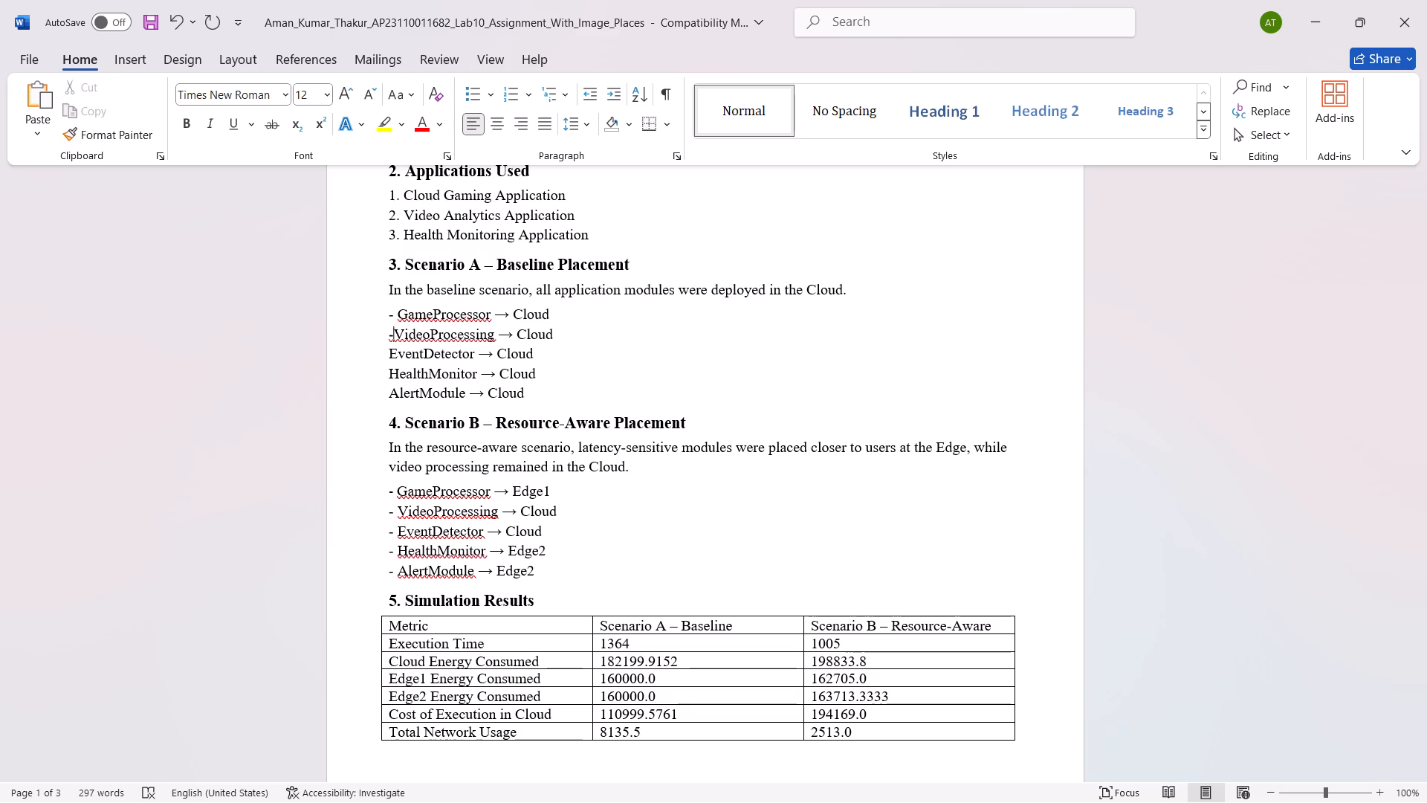
key(space)
key(Down)
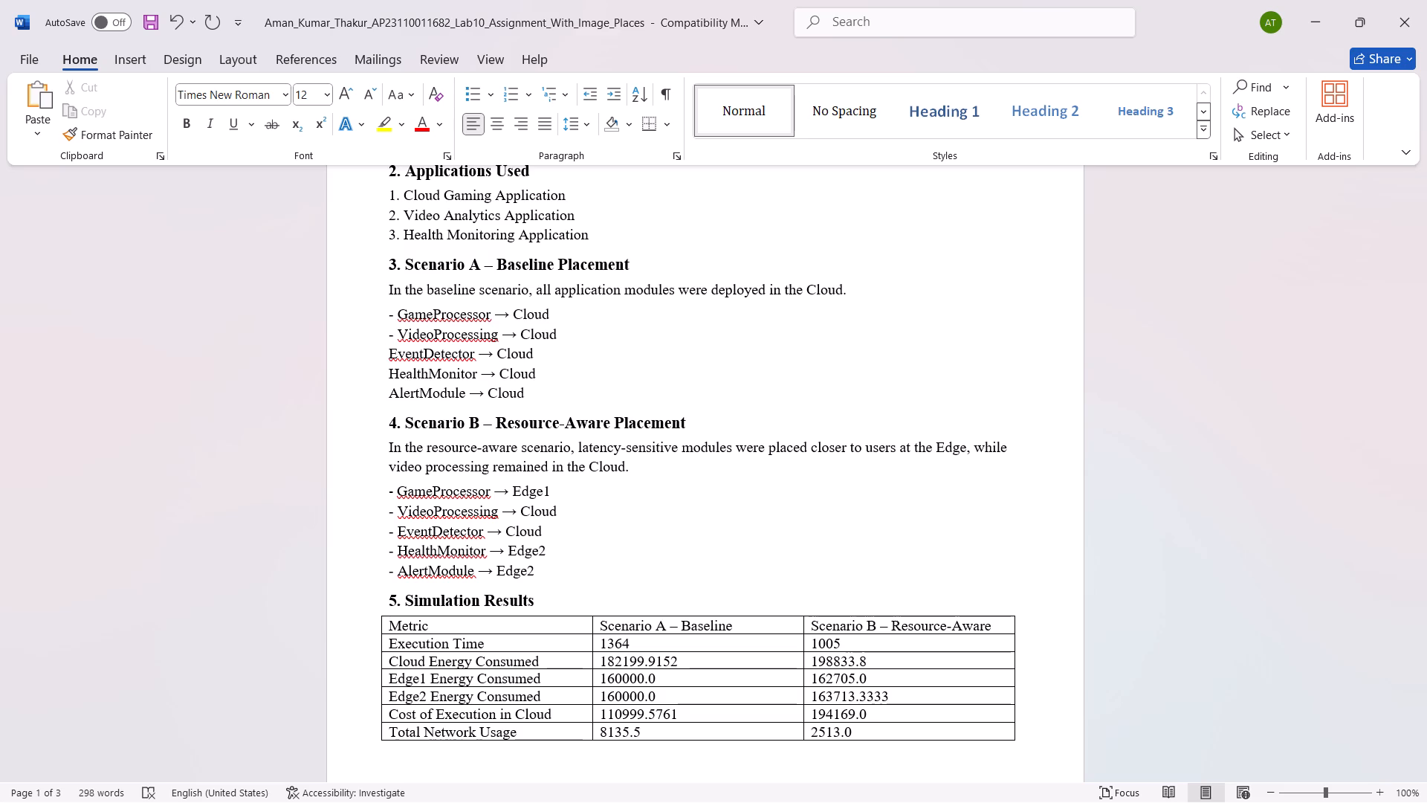
key(Left)
text(-)
key(space)
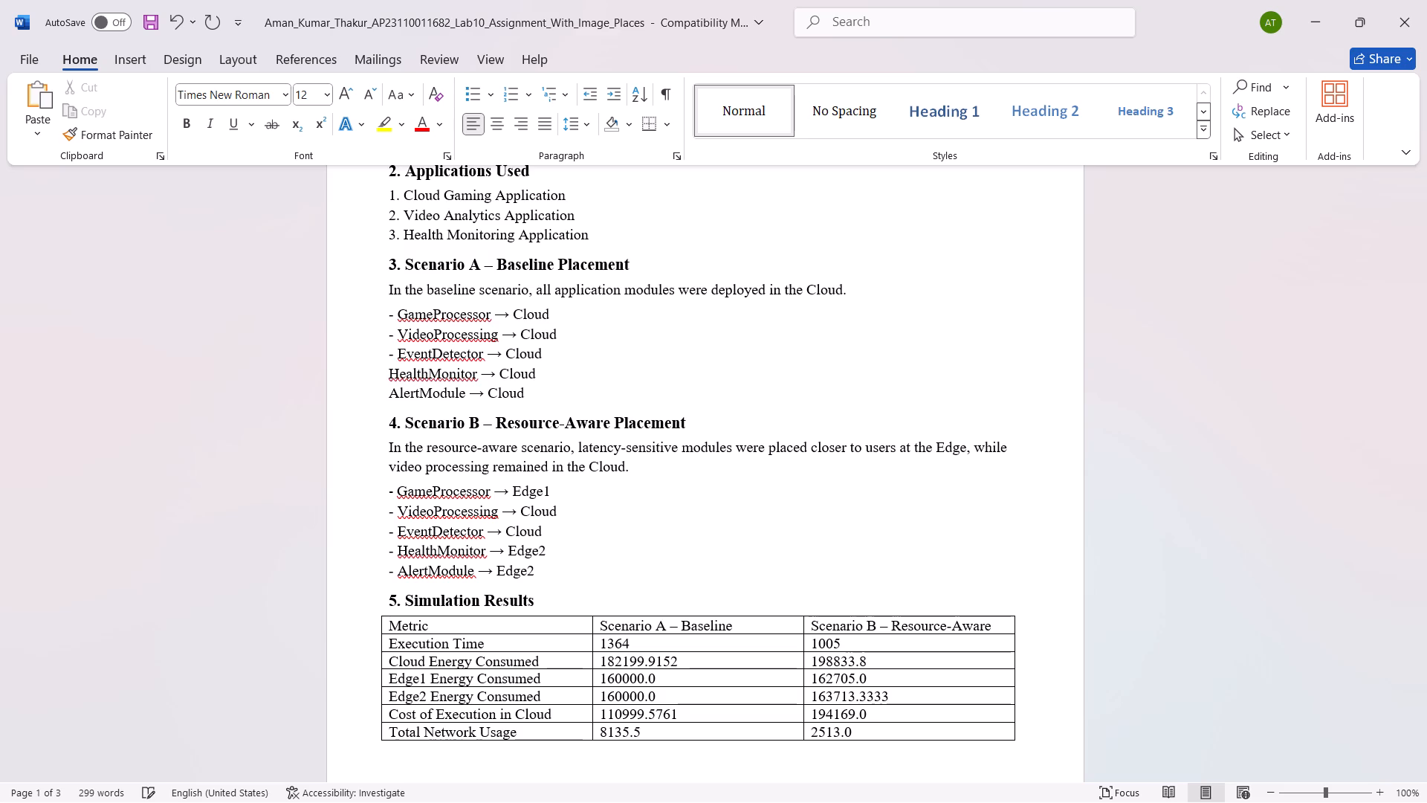
Prefix the HealthMonitor and AlertModule lines in the Scenario A list with a hyphen and a space.
key(Down)
key(Left)
text(-)
key(space)
key(Down)
key(Left)
key(Left)
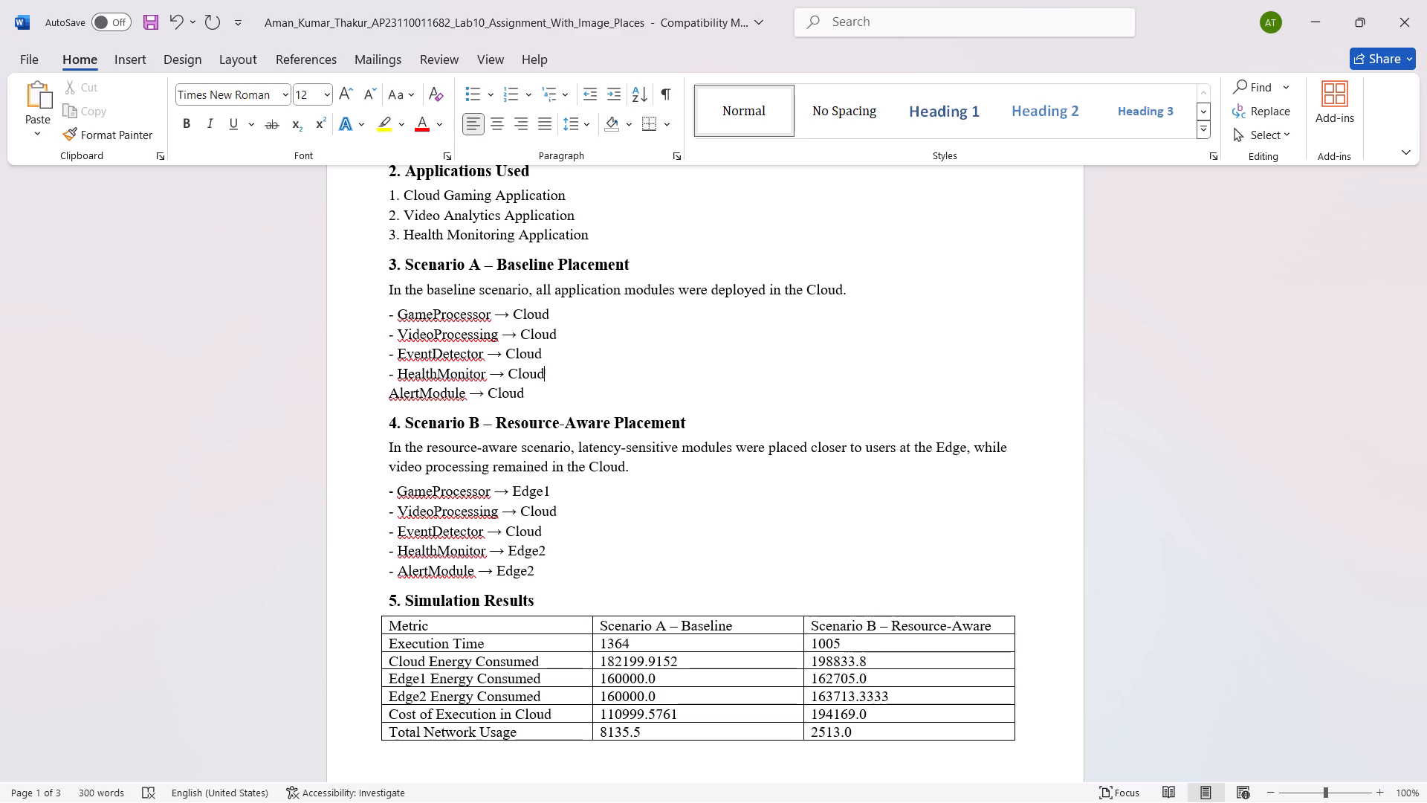
key(Right)
text(-)
key(space)
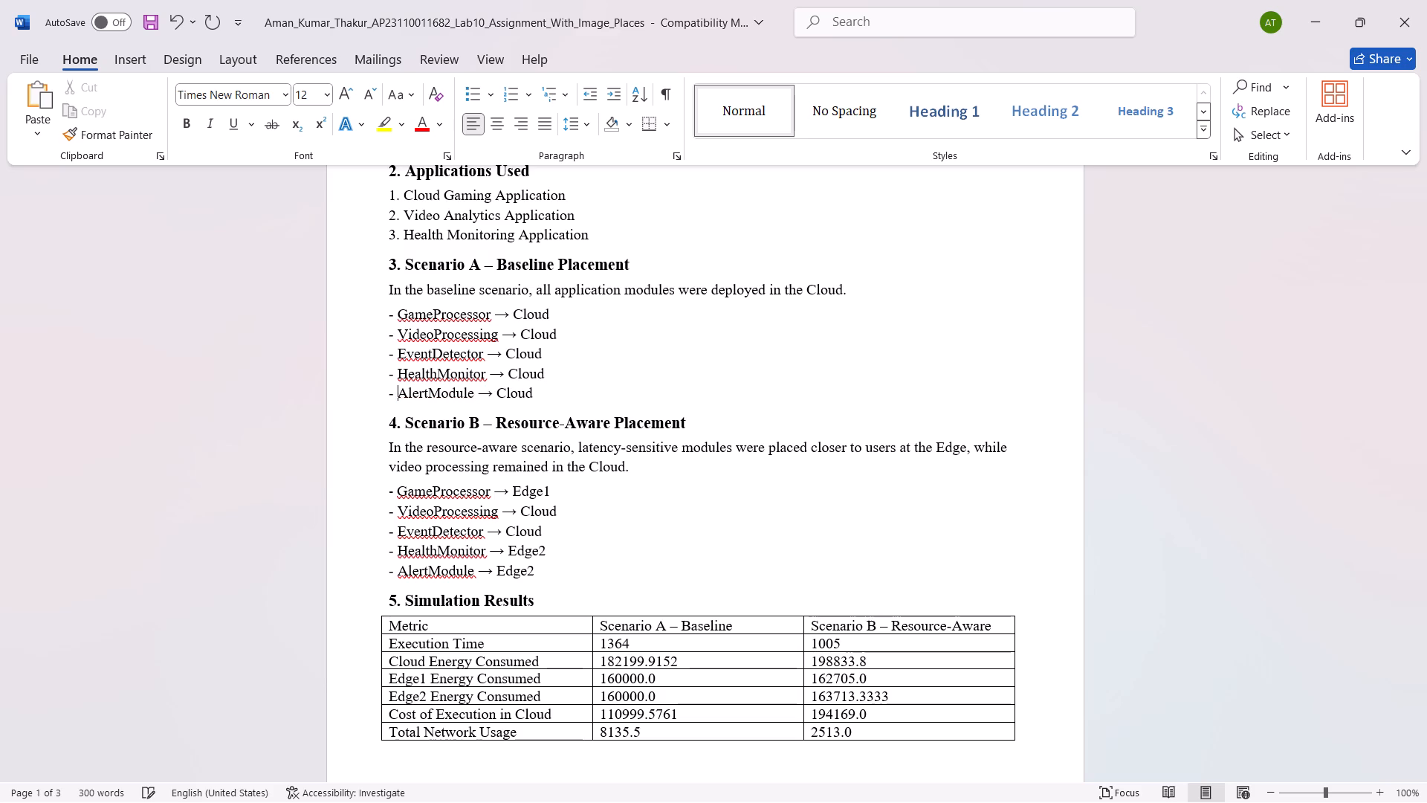
Examine the module lists, headings, body paragraphs and results table on page 1 for remaining formatting issues.
scroll(433, 299, down, 1)
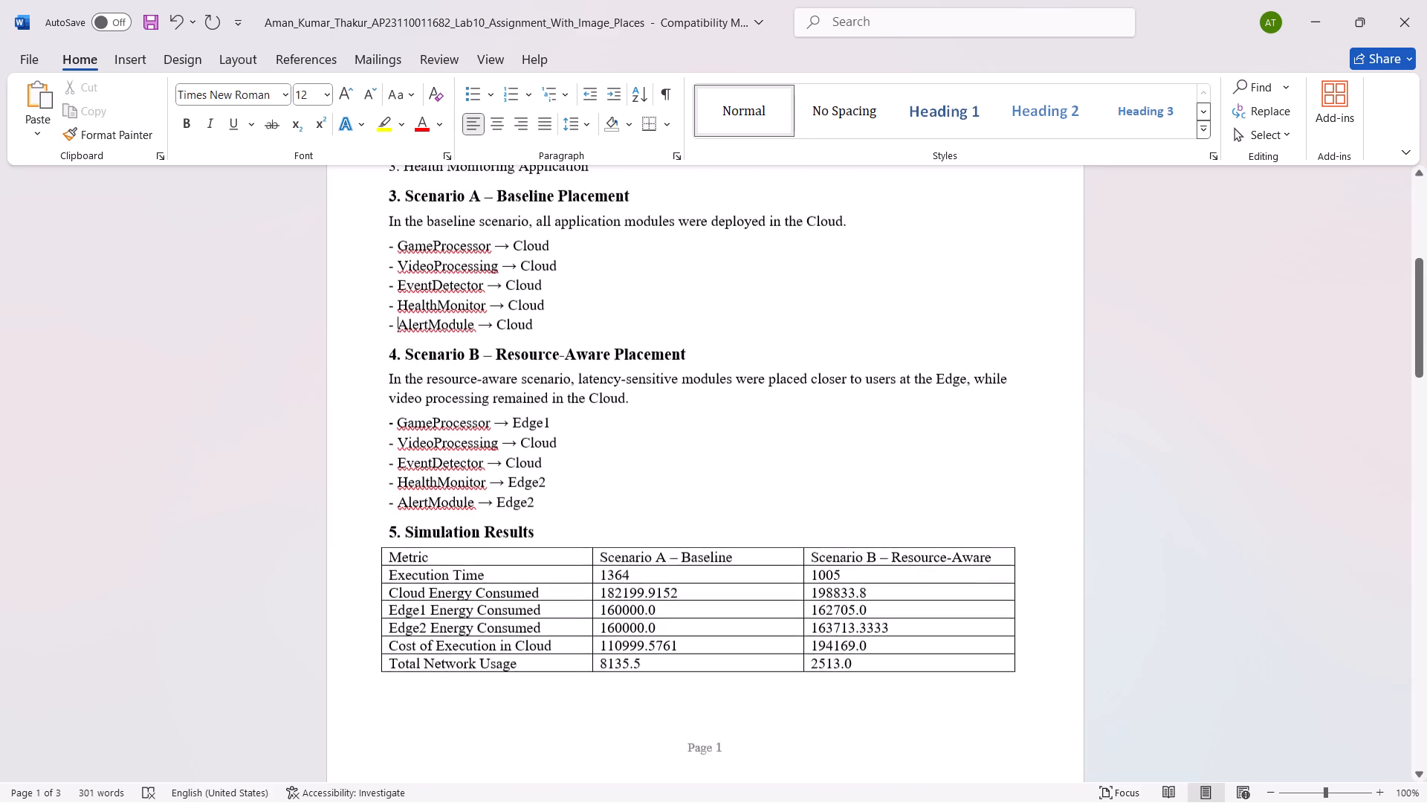
scroll(433, 299, down, 1)
scroll(433, 299, up, 5)
scroll(433, 299, down, 1)
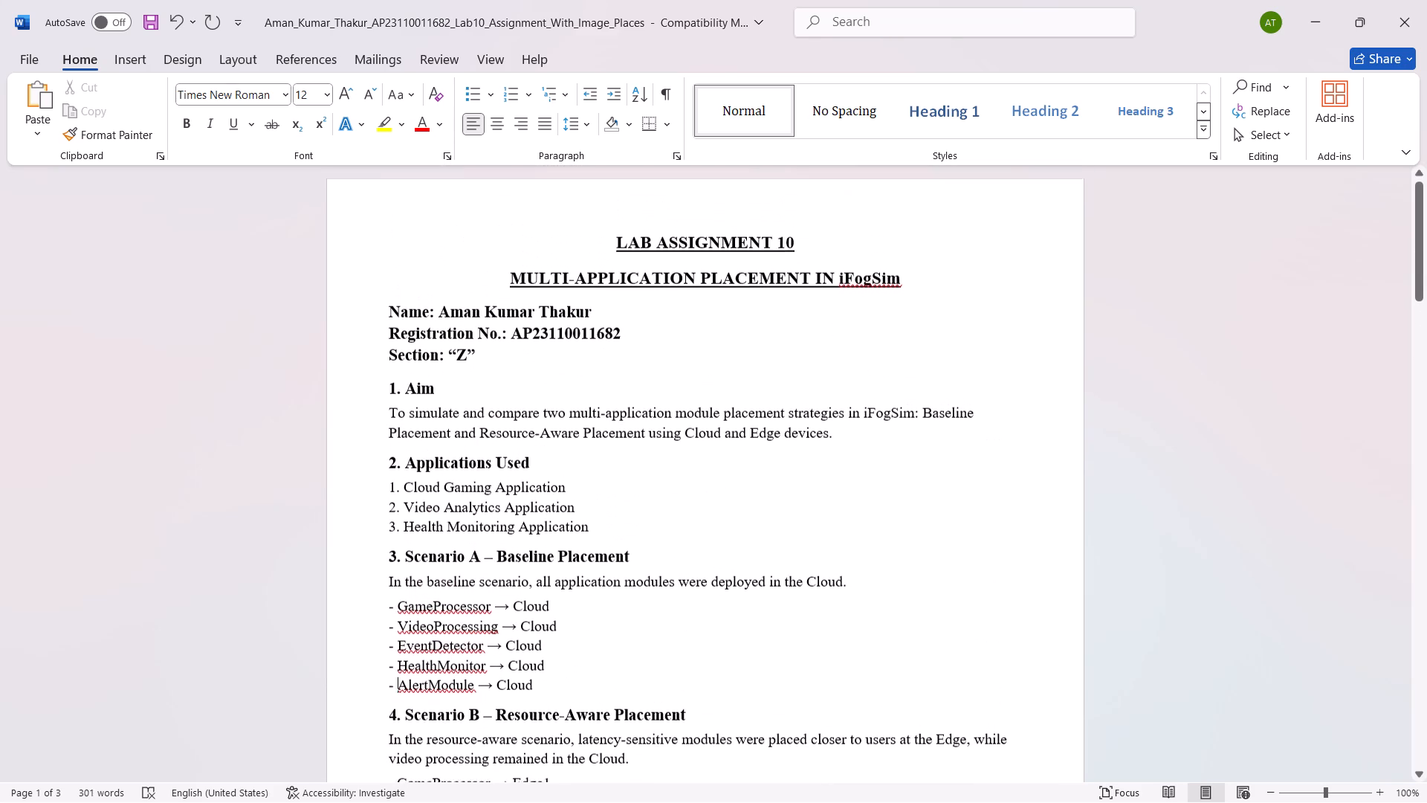
scroll(433, 299, down, 2)
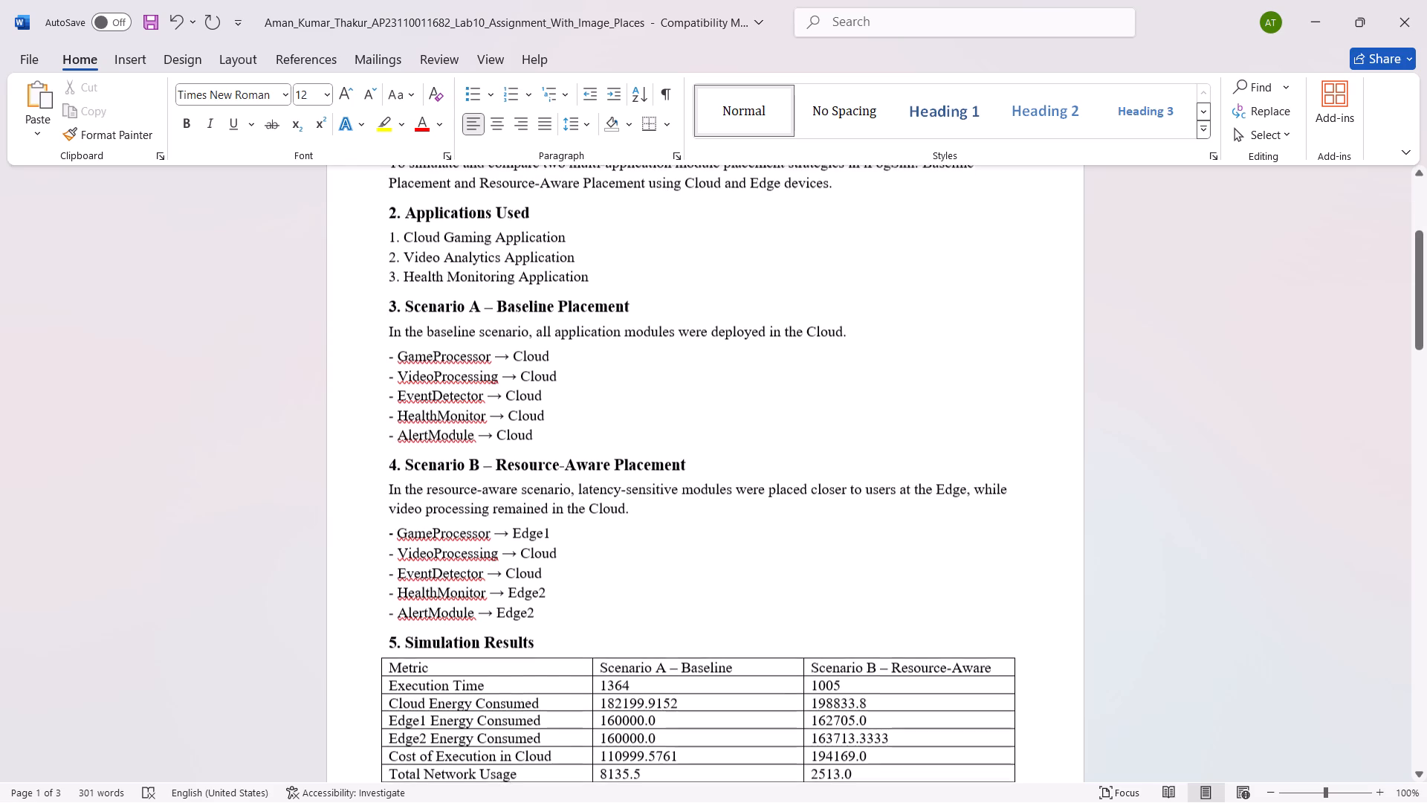
scroll(433, 299, down, 1)
scroll(433, 299, up, 4)
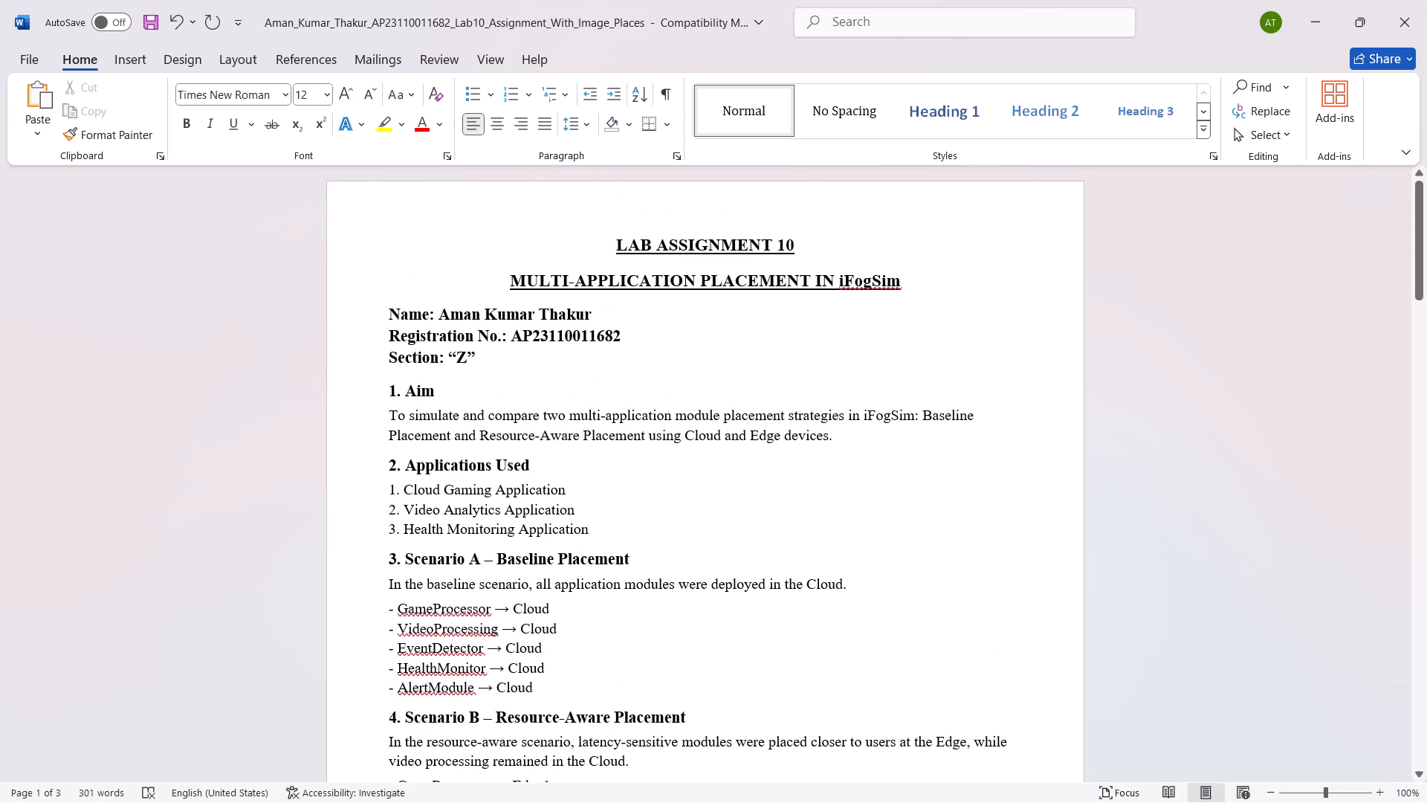
Justify the paragraph under "1. Aim" and the introductory paragraph under "4. Scenario B – Resource-Aware Placement".
triple_click(571, 419)
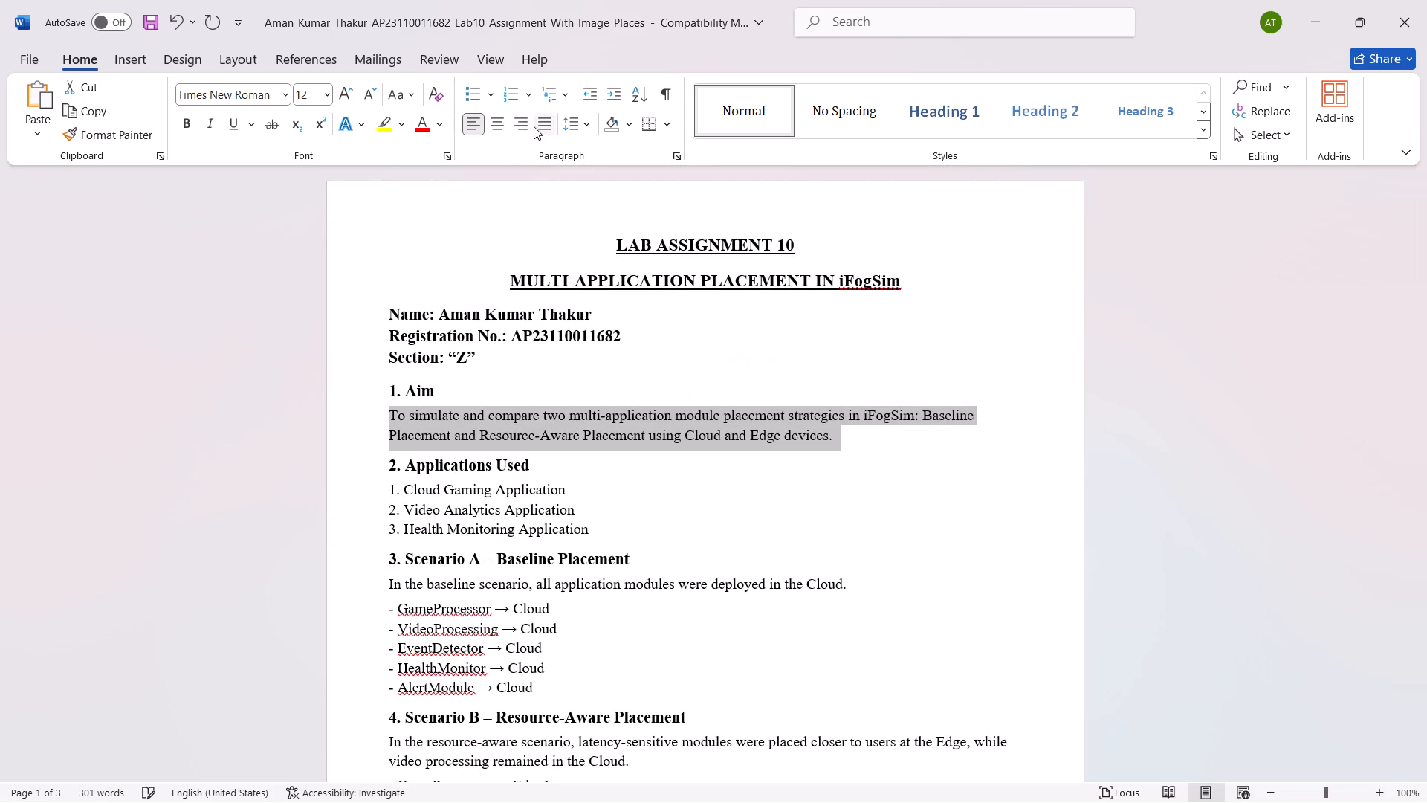
click(537, 126)
click(726, 515)
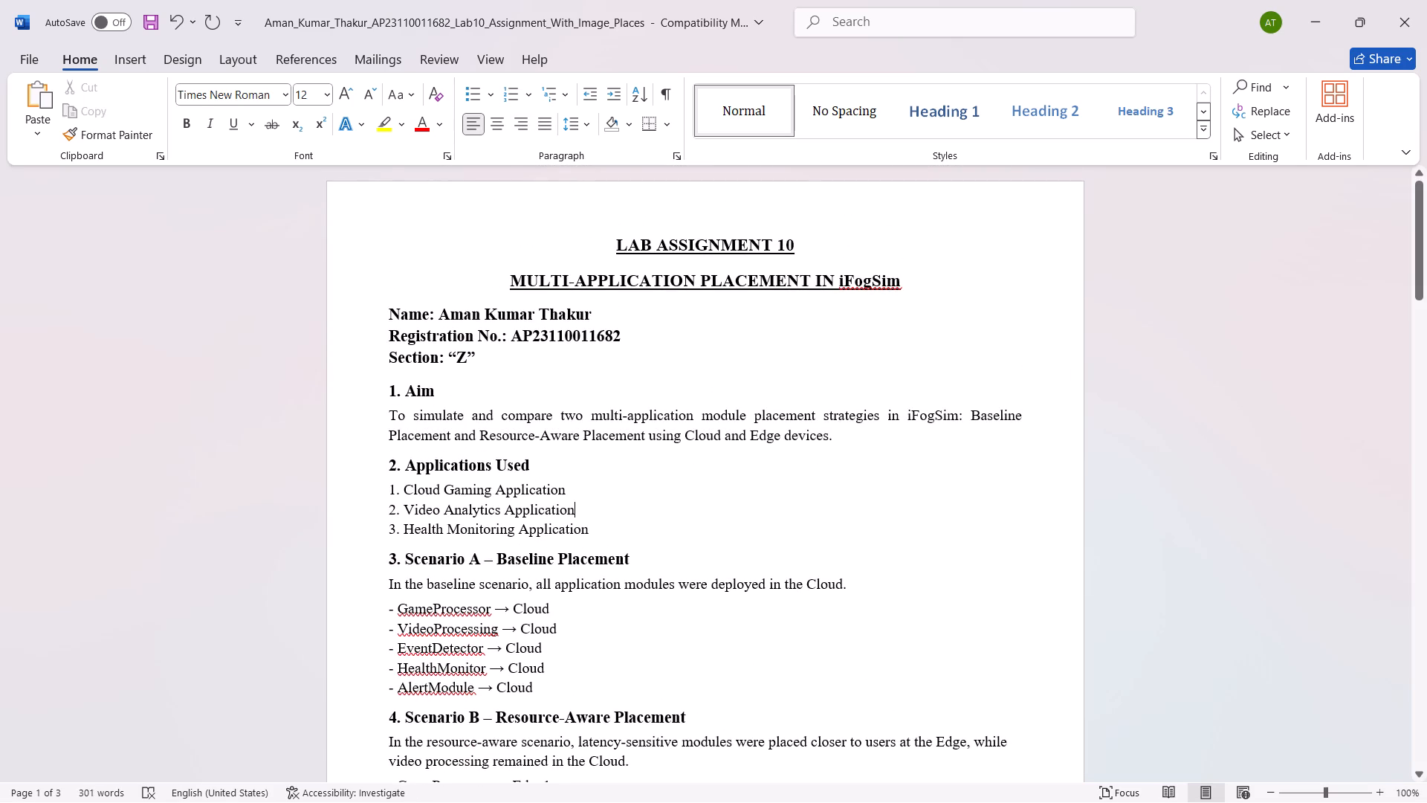
scroll(726, 515, down, 1)
click(541, 388)
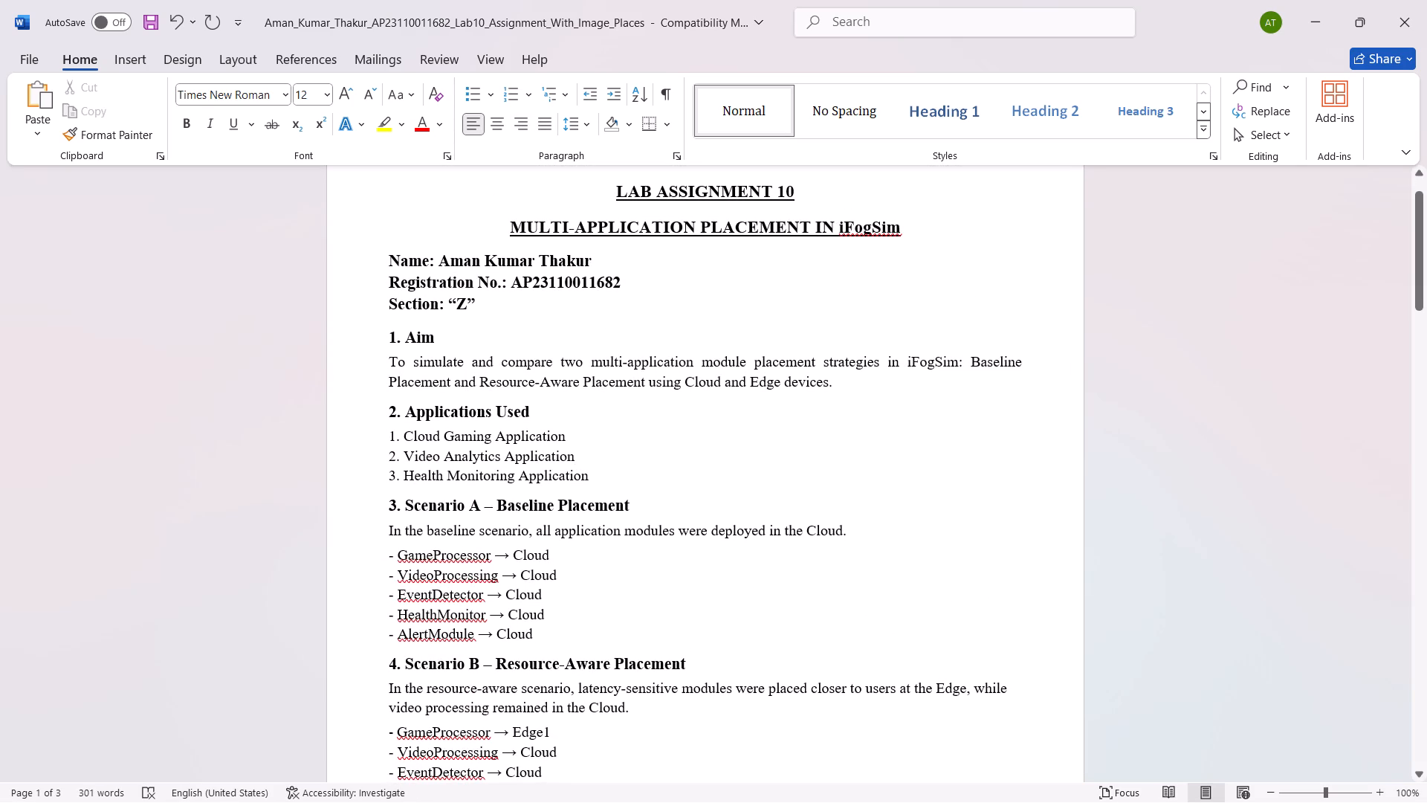
scroll(541, 388, down, 3)
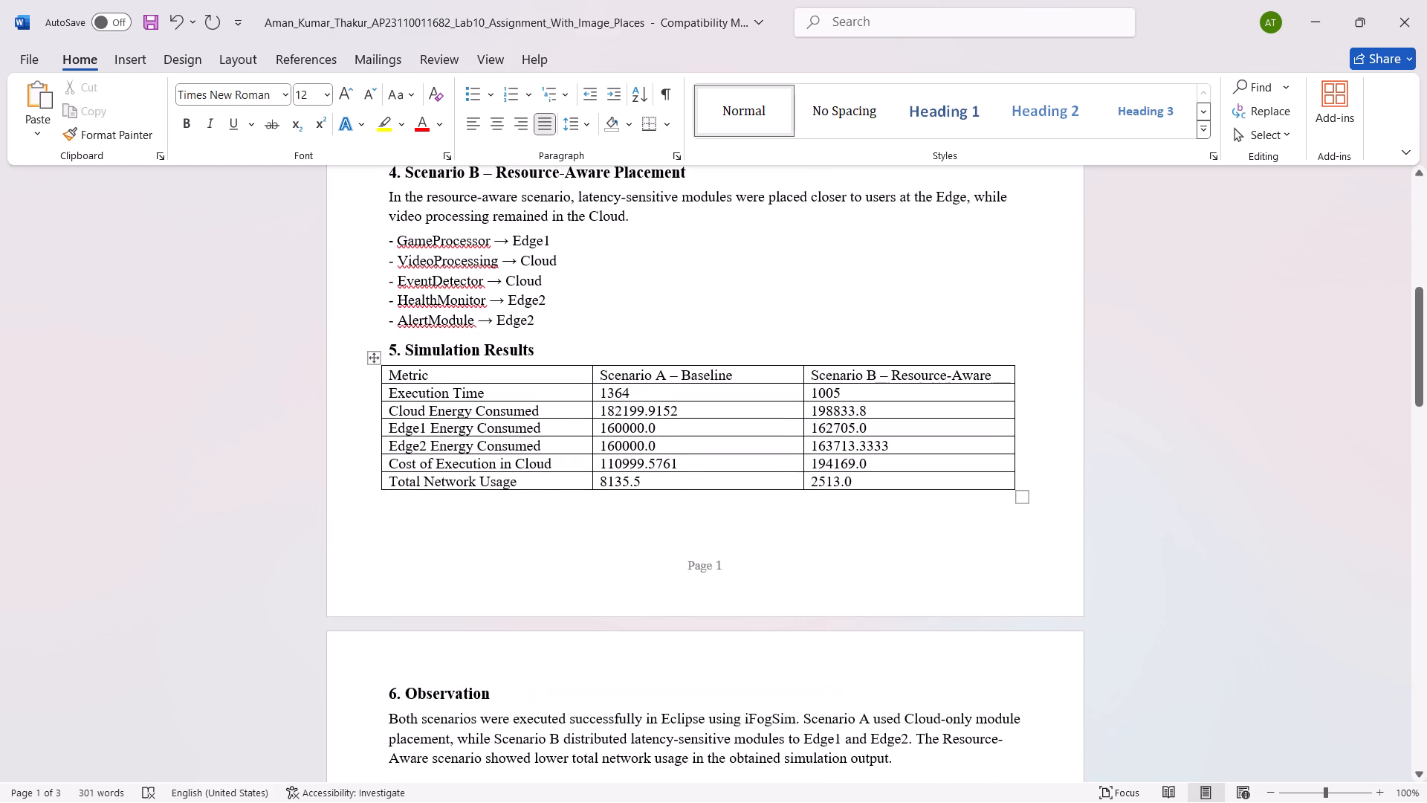
triple_click(608, 222)
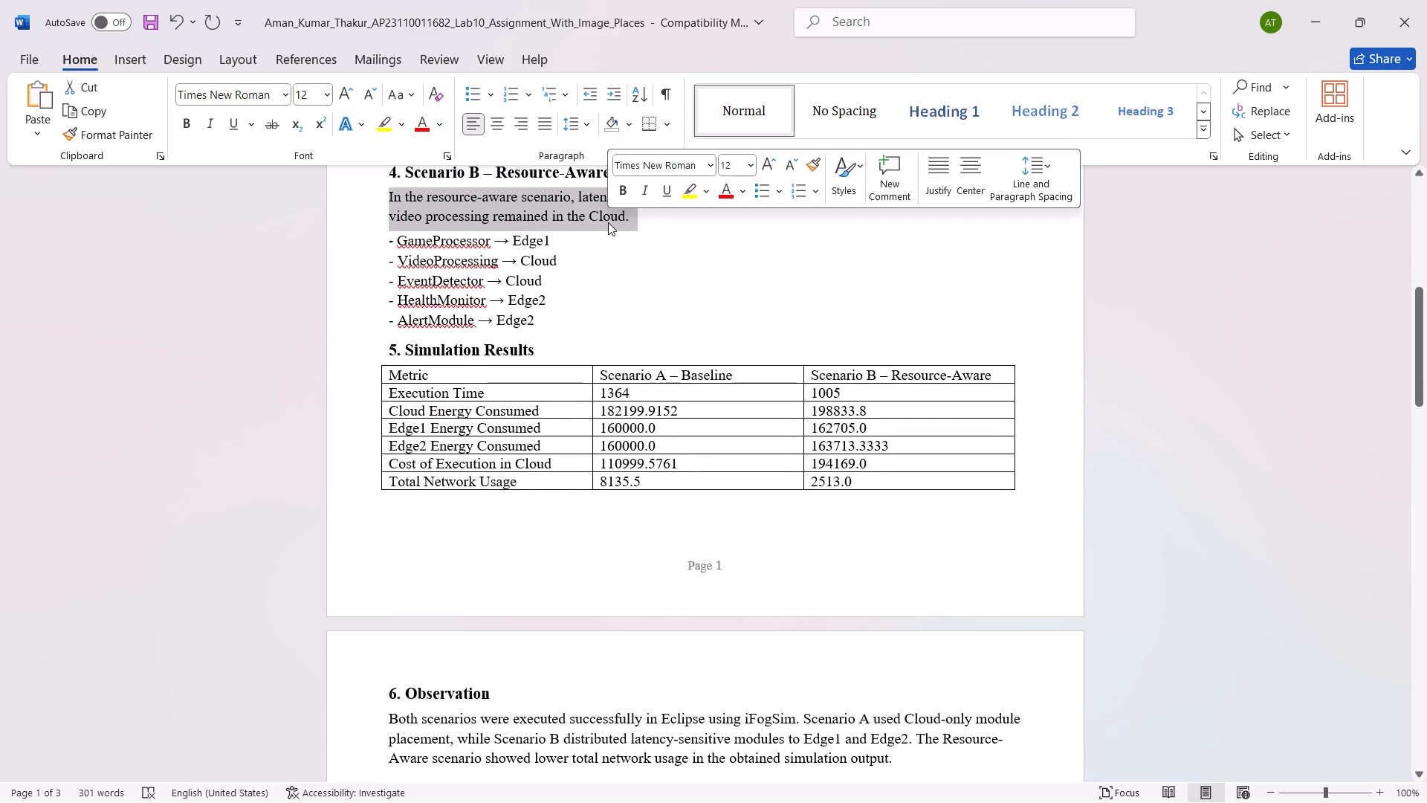
click(540, 126)
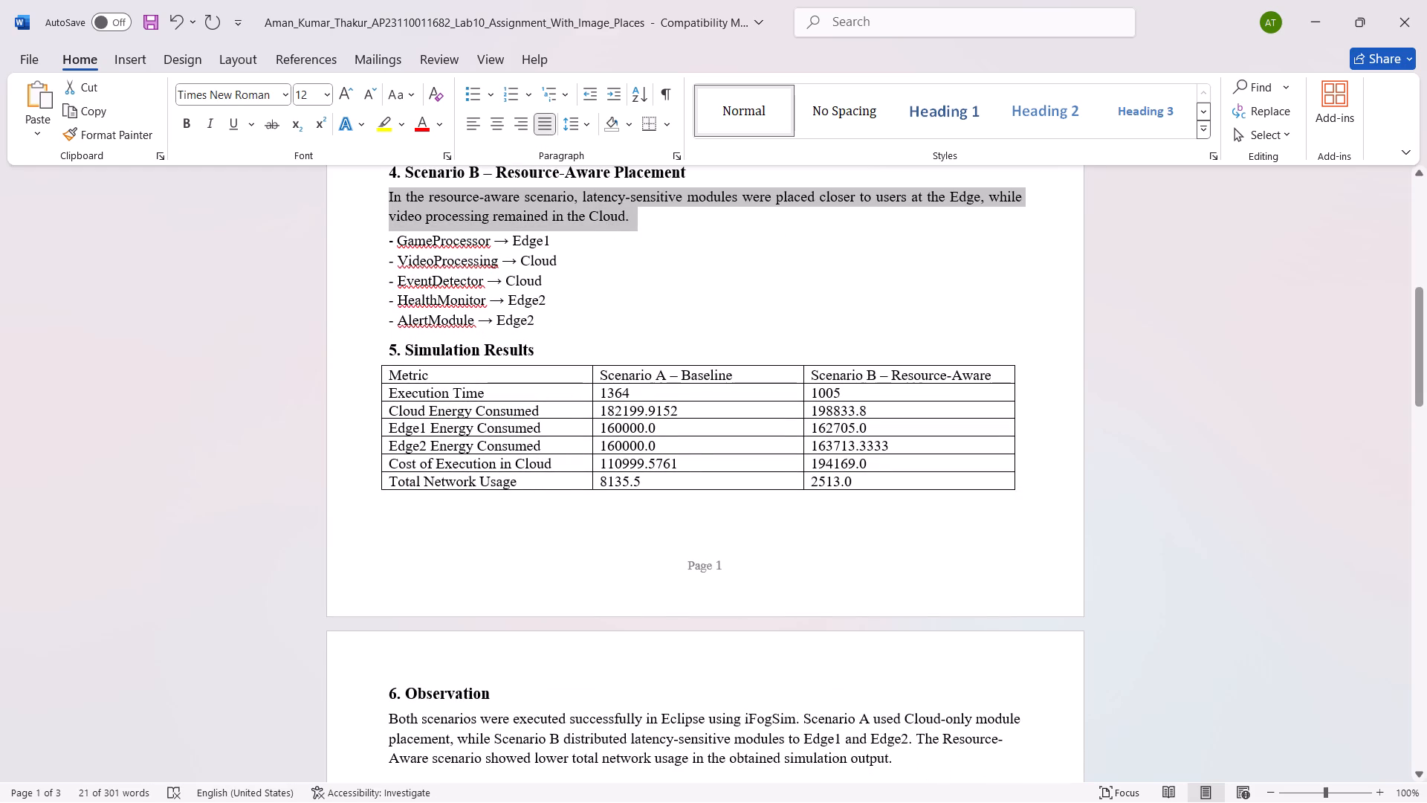
click(660, 313)
Make the header row of the Simulation Results table bold.
scroll(660, 313, down, 2)
scroll(696, 411, up, 2)
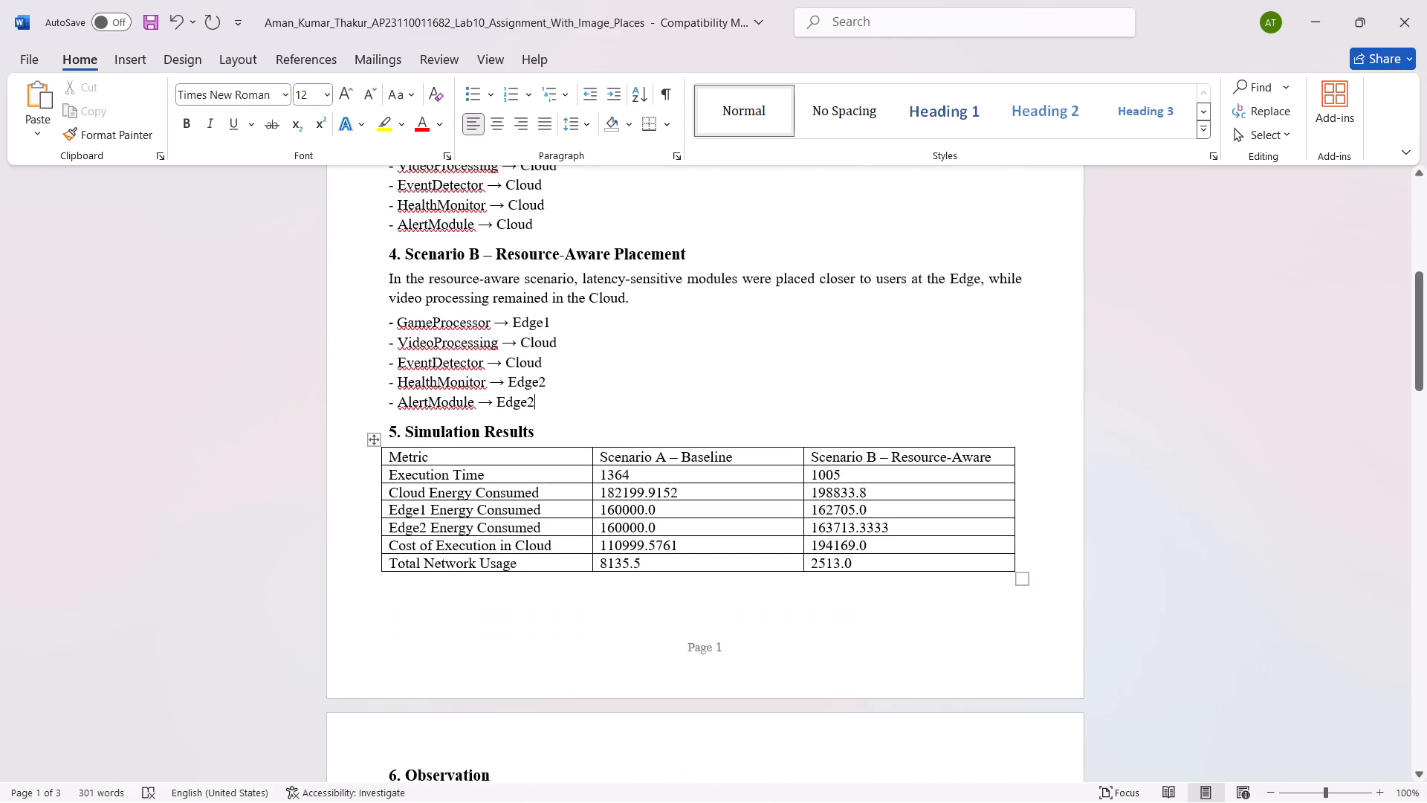
click(406, 462)
drag(406, 462, 908, 460)
scroll(628, 467, right, 1)
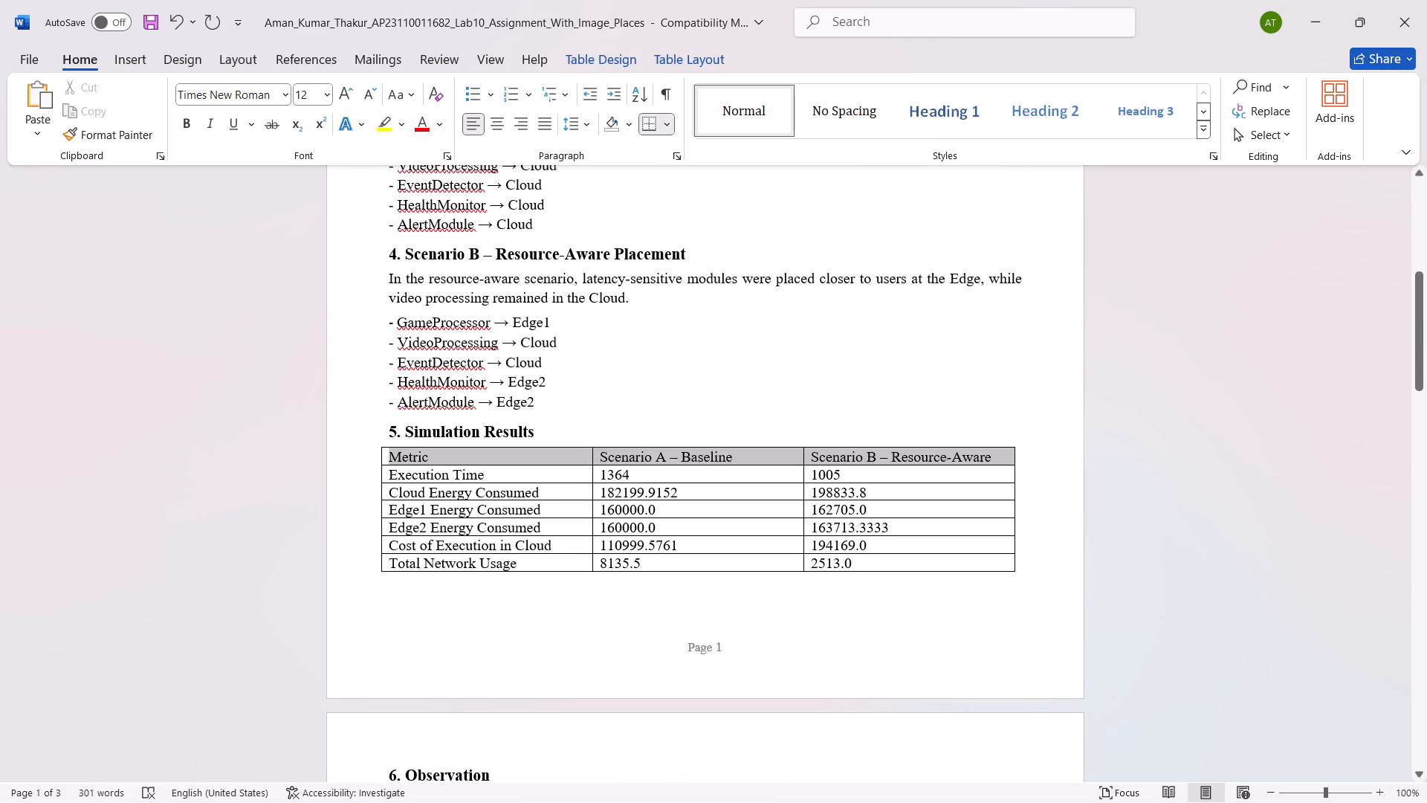
drag(908, 460, 943, 456)
key(ctrl+b)
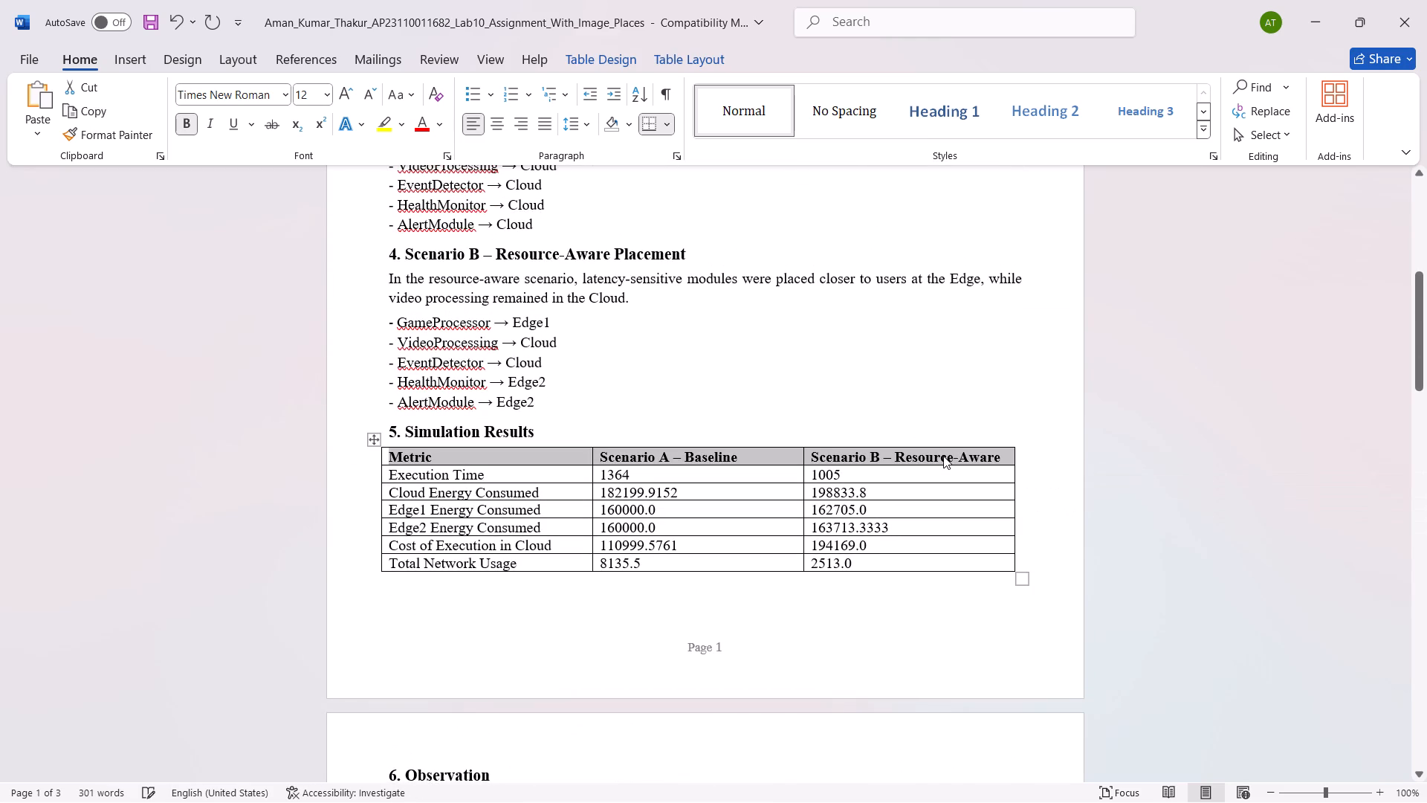
click(998, 366)
Justify the body paragraphs under "6. Observation" and "7. Conclusion".
scroll(668, 368, down, 1)
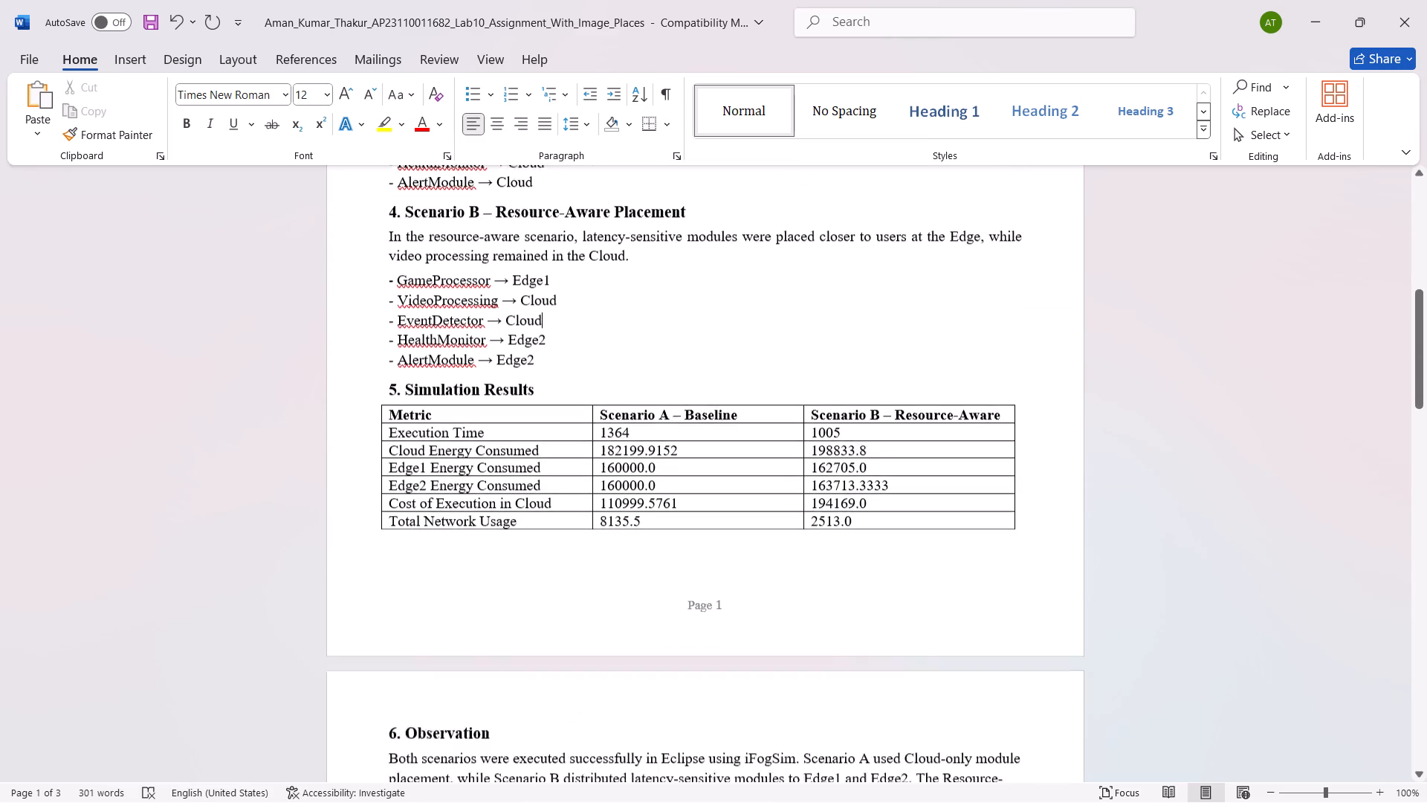
scroll(668, 368, down, 1)
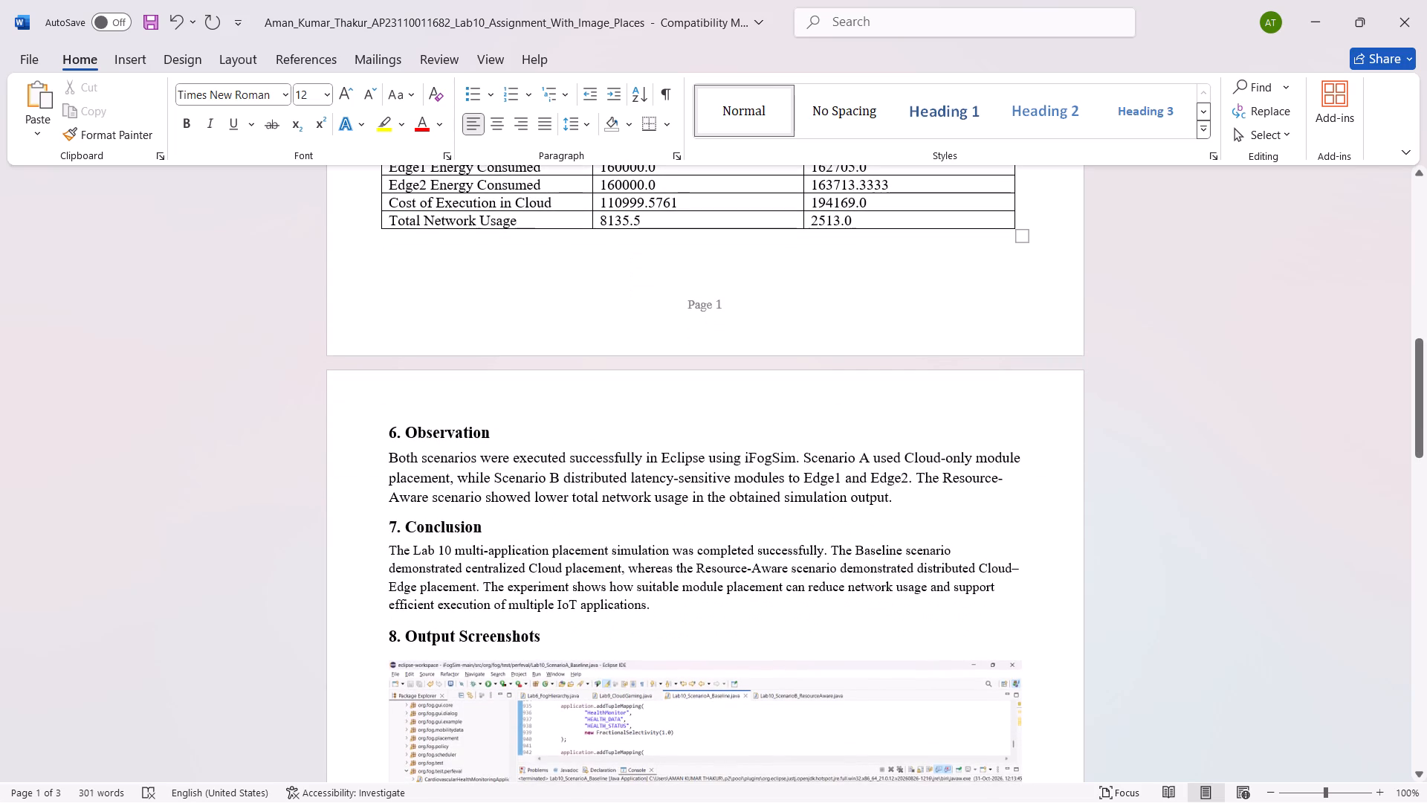
triple_click(426, 453)
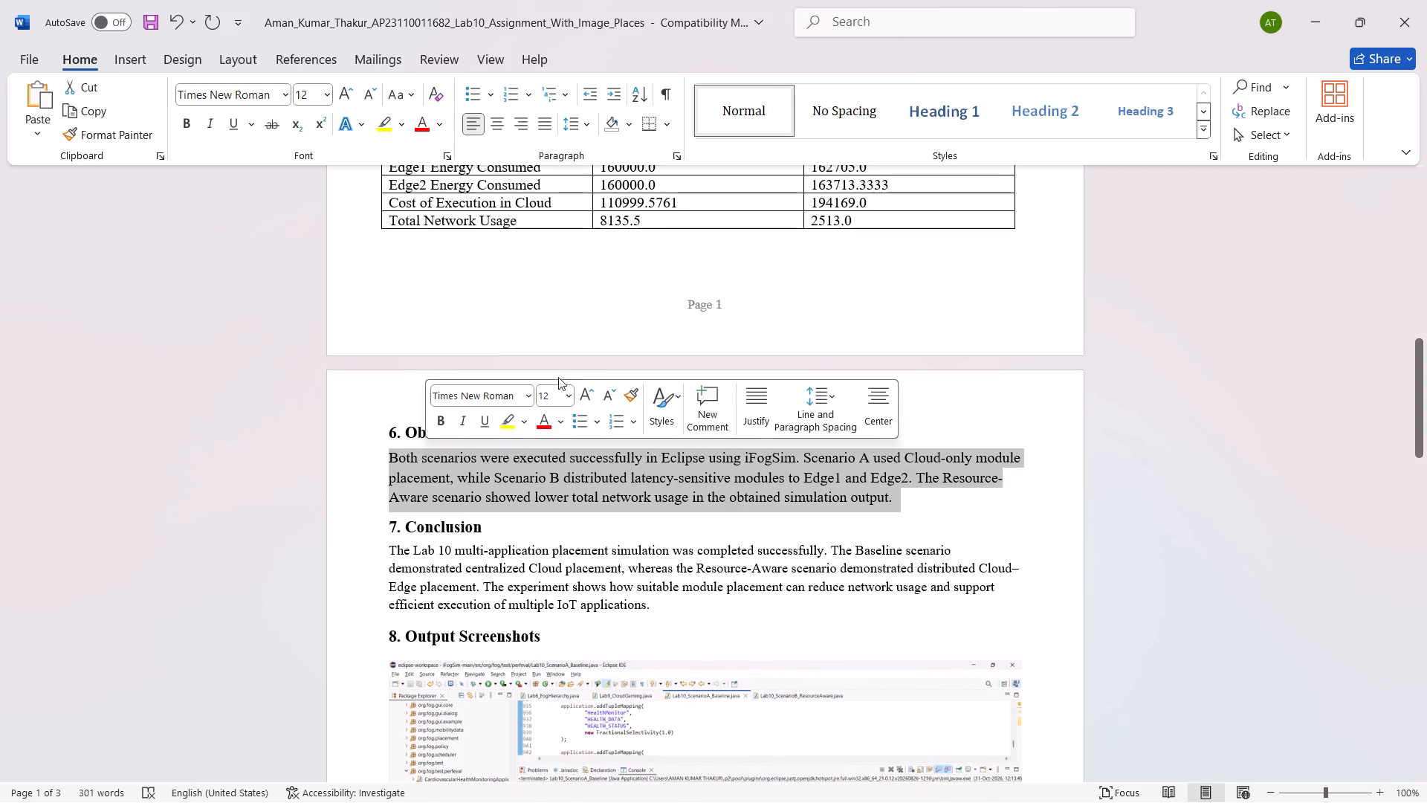
click(544, 129)
triple_click(534, 553)
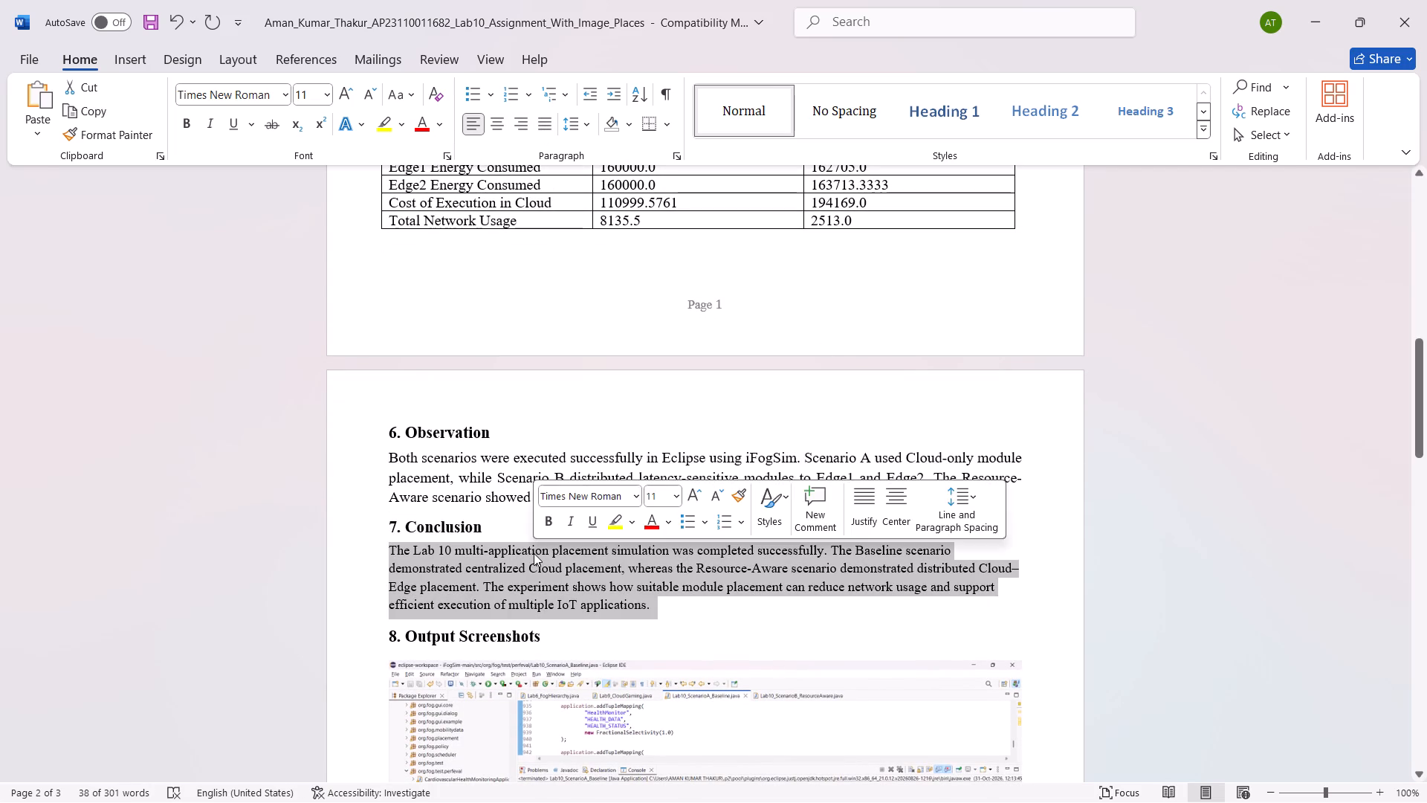
click(544, 128)
Remove the extra blank lines between the Scenario A output screenshot and the Figure 1 caption so the caption sits beneath the image.
scroll(659, 405, down, 1)
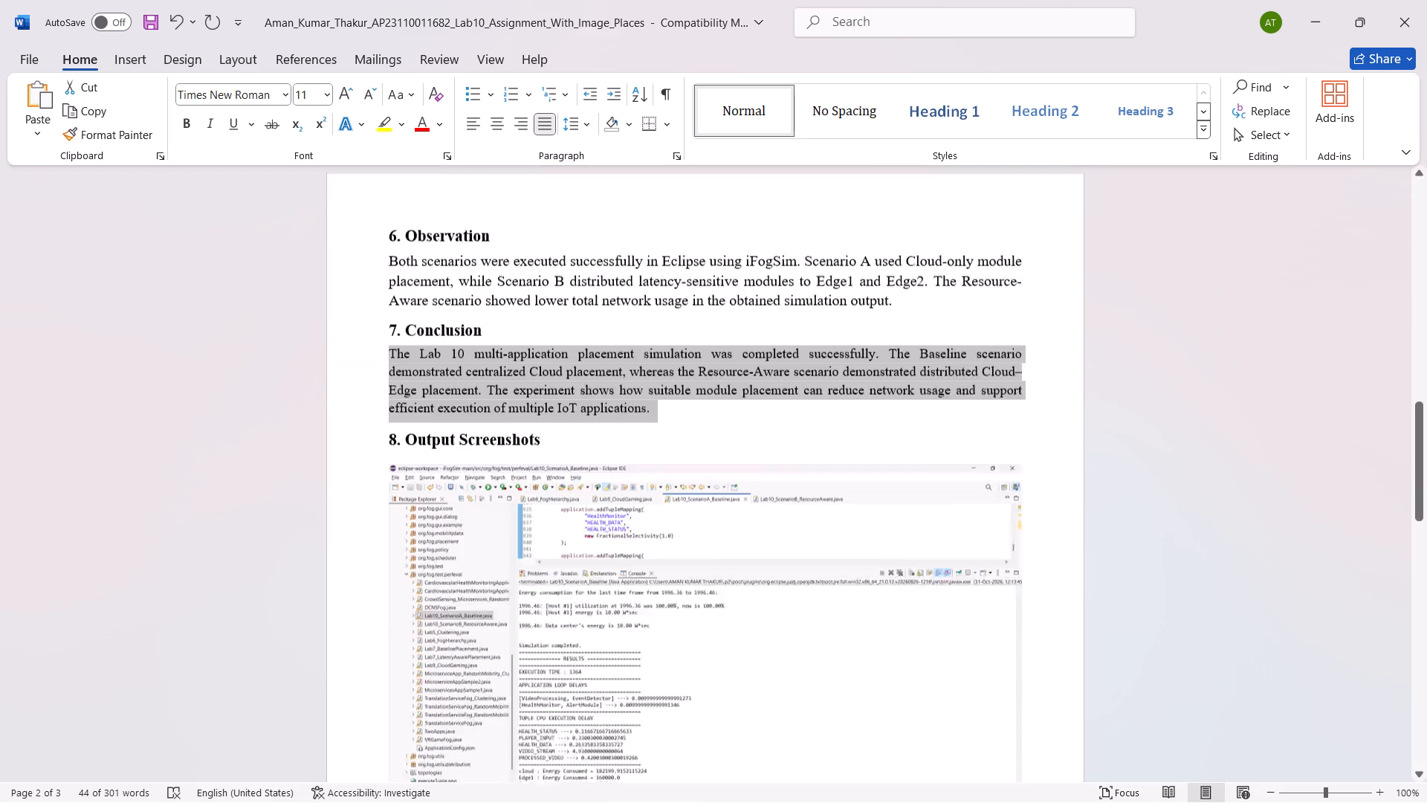
scroll(659, 405, down, 2)
click(637, 278)
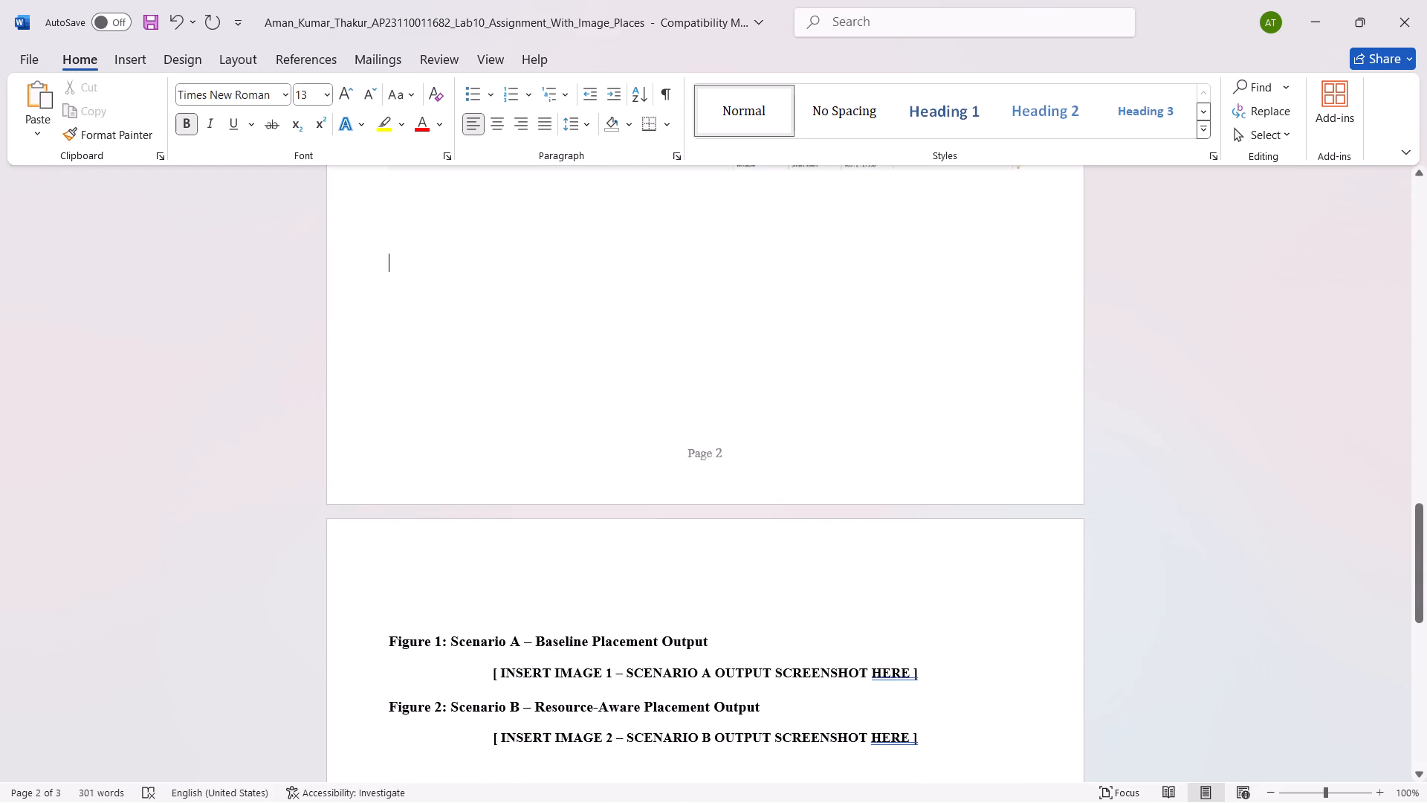
scroll(637, 278, up, 2)
key(Delete)
key(Delete)
key(Delete)
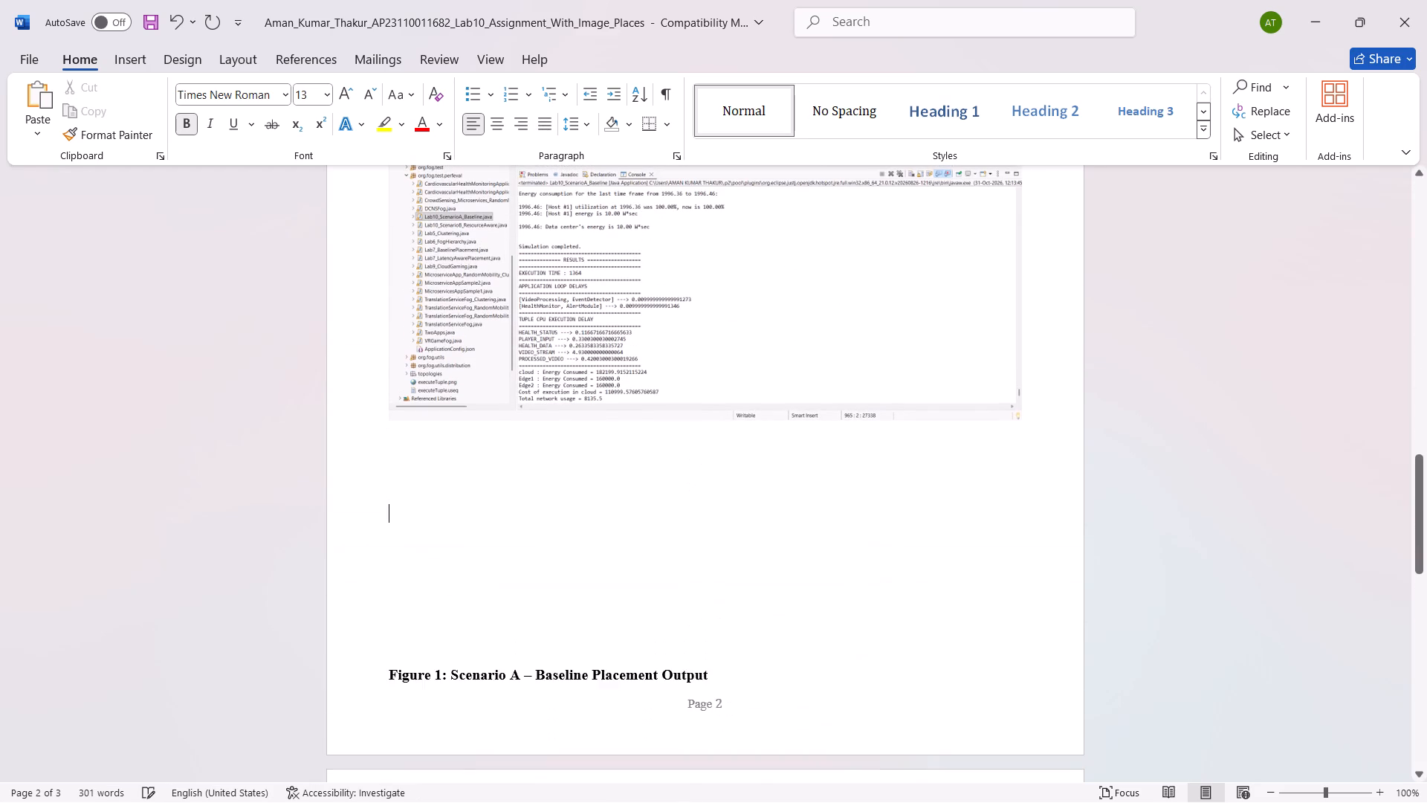
key(Delete)
key(Delete)
key(Delete)
key(Delete)
key(Delete)
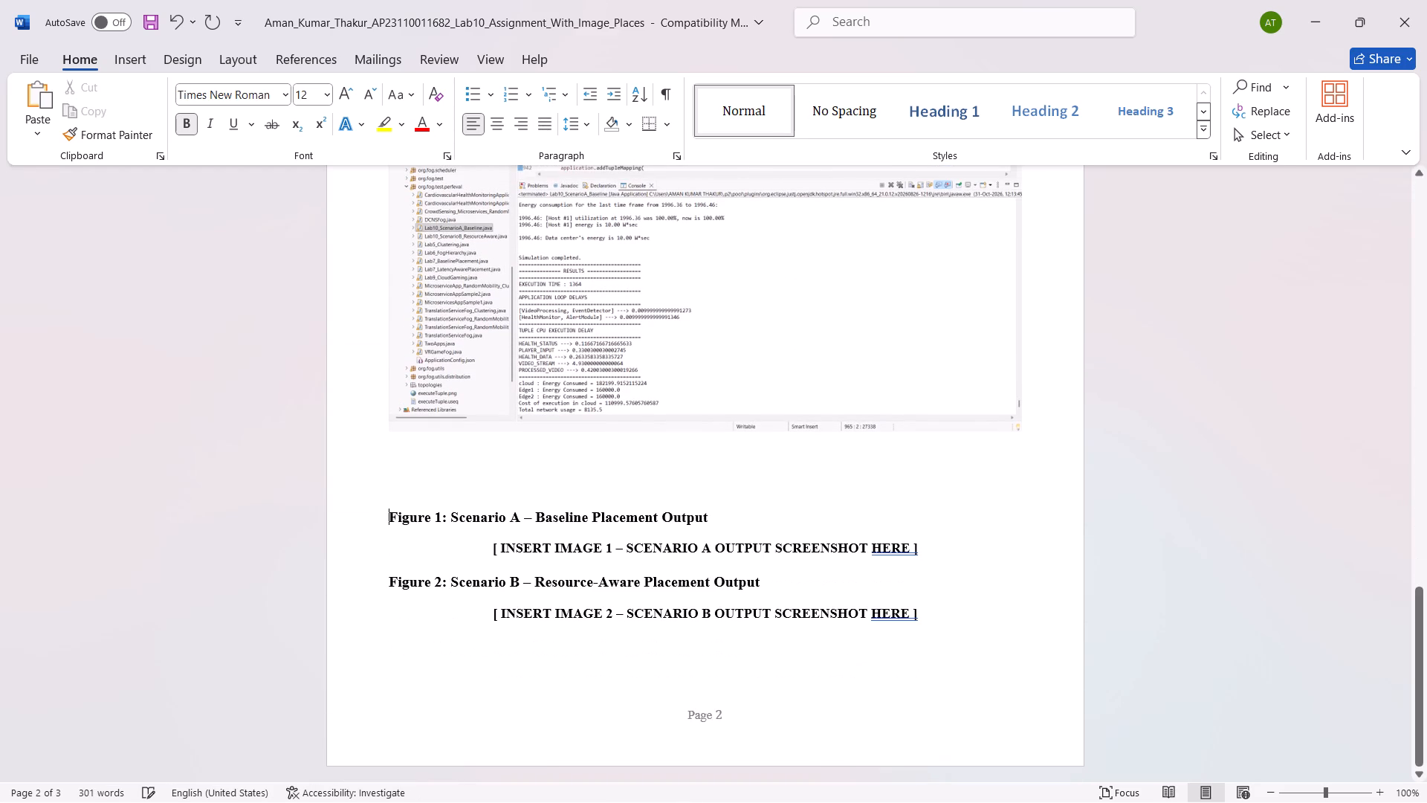
key(BackSpace)
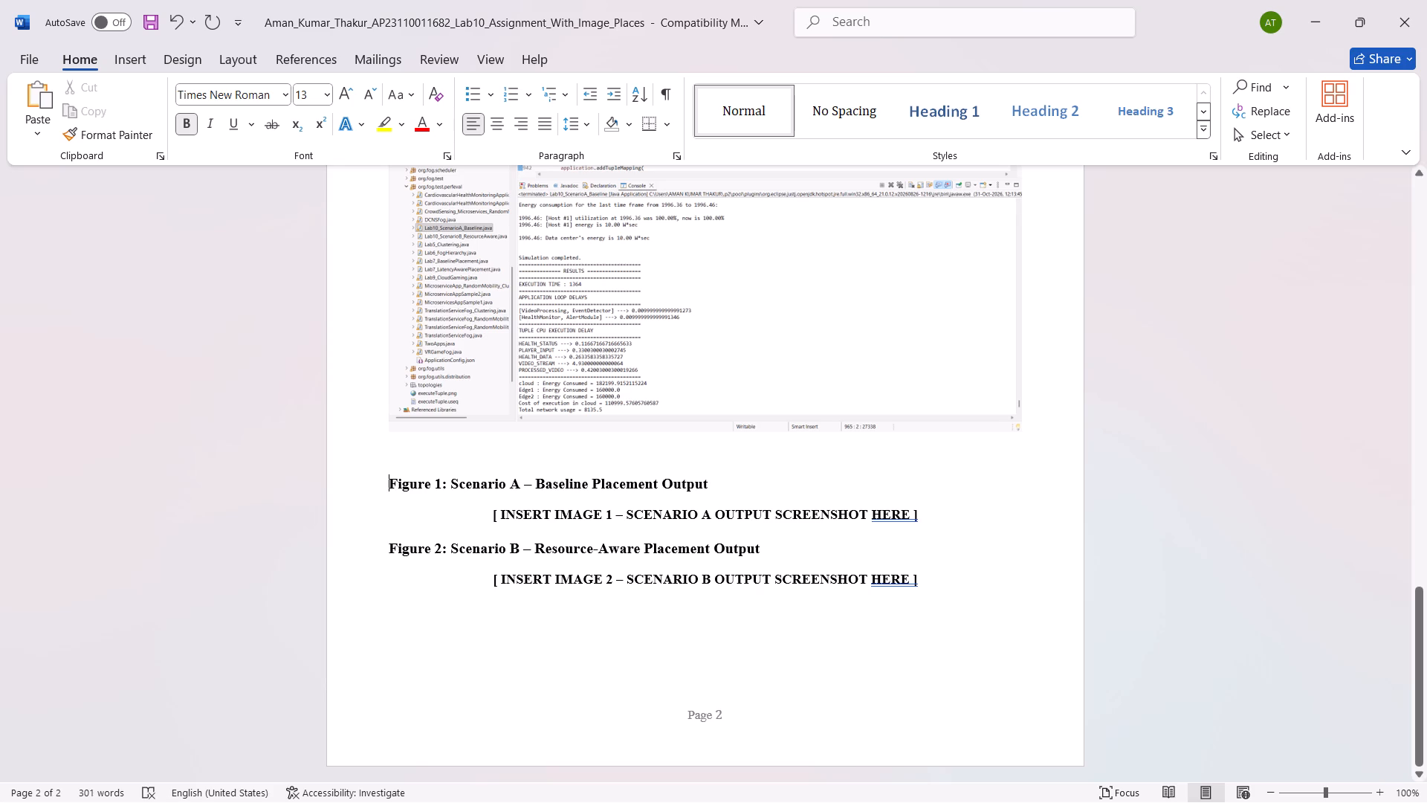
Delete the "[ INSERT IMAGE 1 – SCENARIO A OUTPUT SCREENSHOT HERE ]" placeholder line.
drag(489, 515, 921, 522)
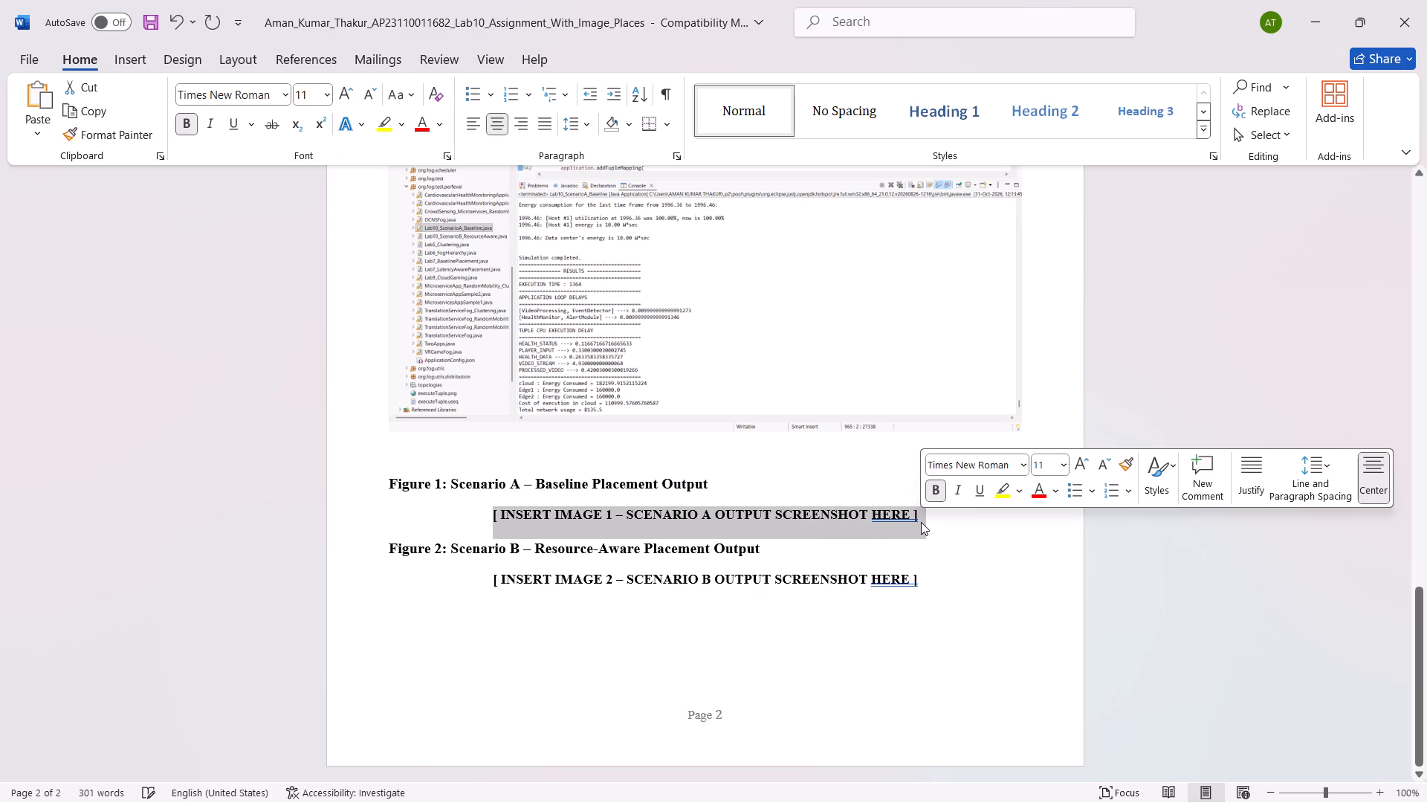
key(Delete)
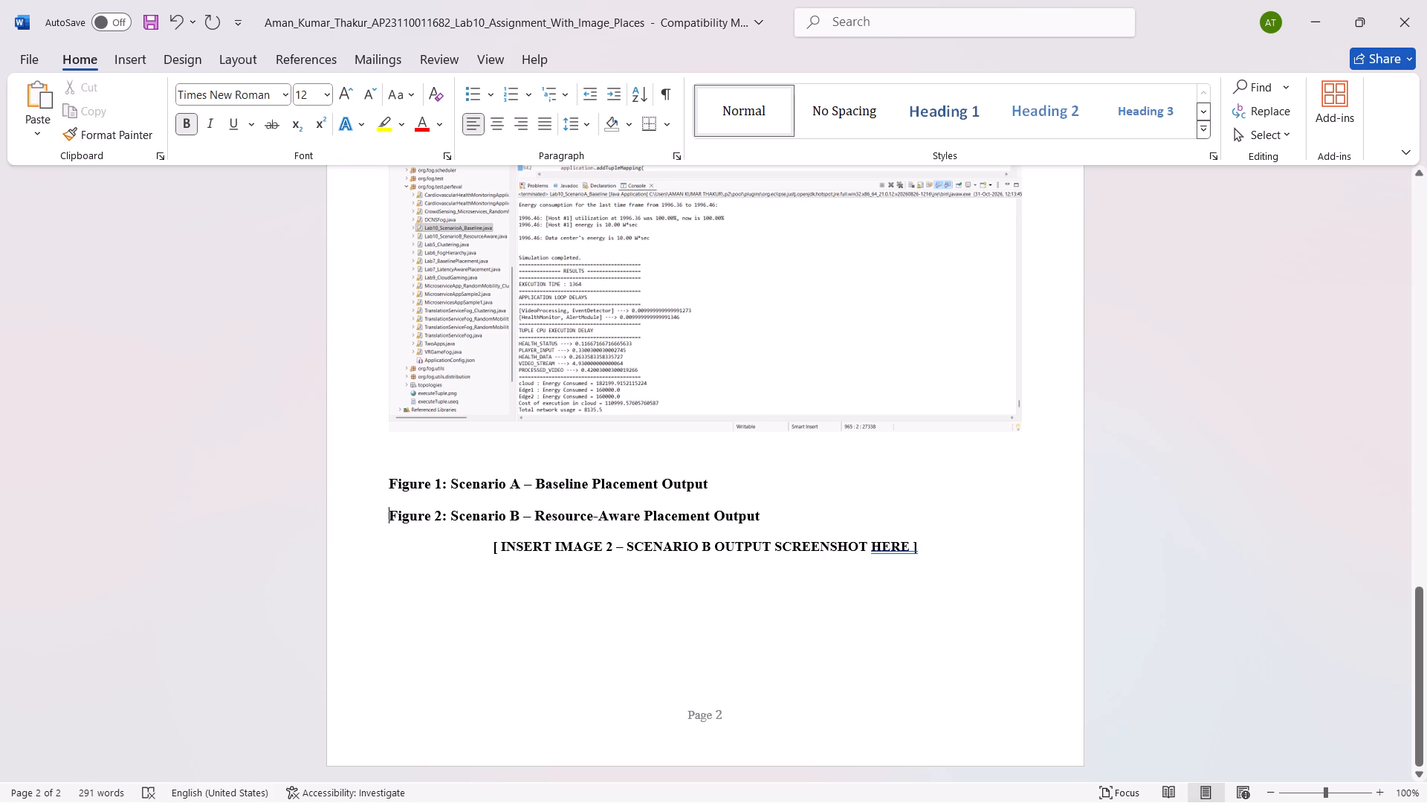
Insert 13 blank lines before the Figure 2 caption to push it and its placeholder onto page 3.
key(Return)
key(Return)
key(Return)
key(Return)
key(Return)
key(Return)
key(Return)
key(Return)
key(Return)
key(Return)
key(Return)
key(Return)
key(Return)
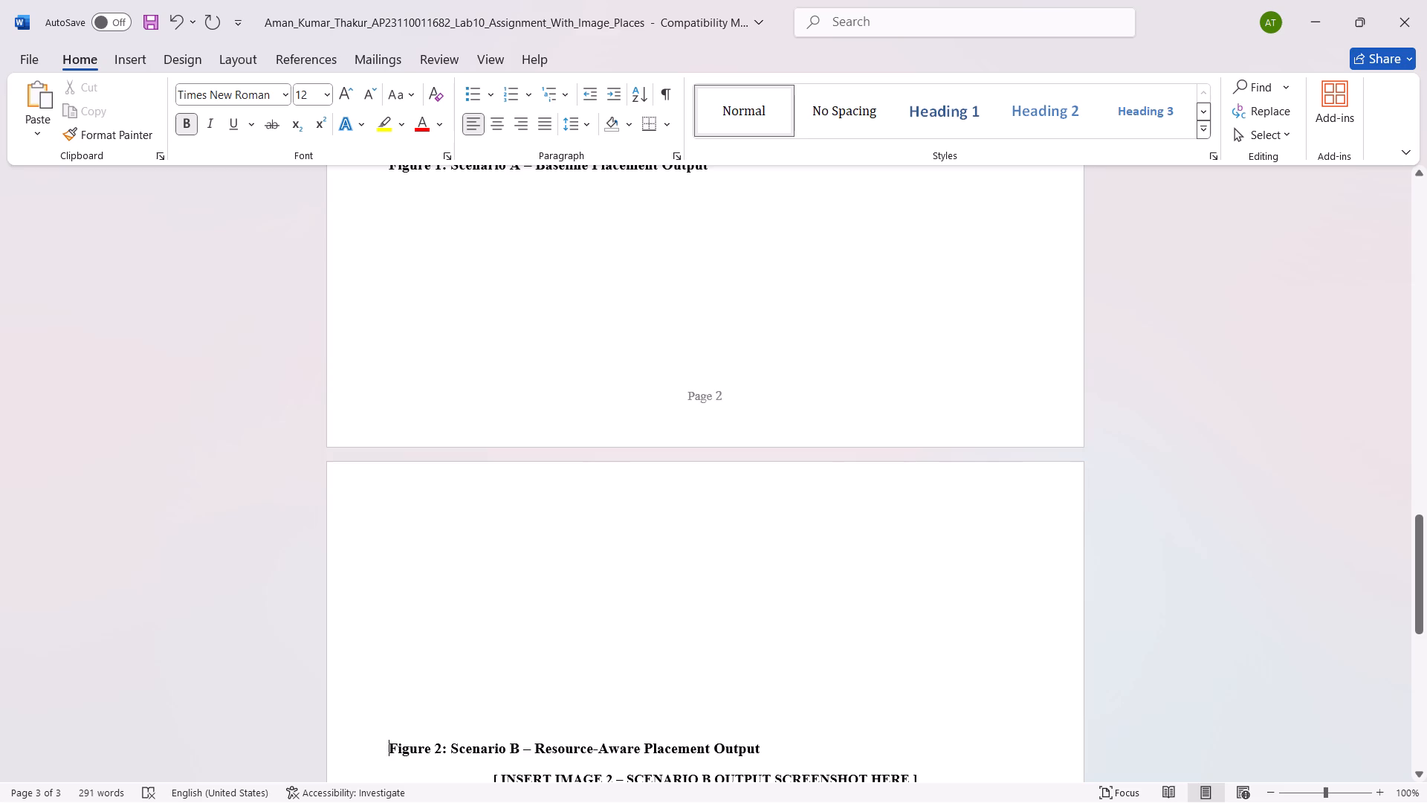
Centre, underline and enlarge the Figure 1 caption by two font-size increments, keeping only one blank line between it and the screenshot.
scroll(725, 485, up, 5)
scroll(658, 505, down, 2)
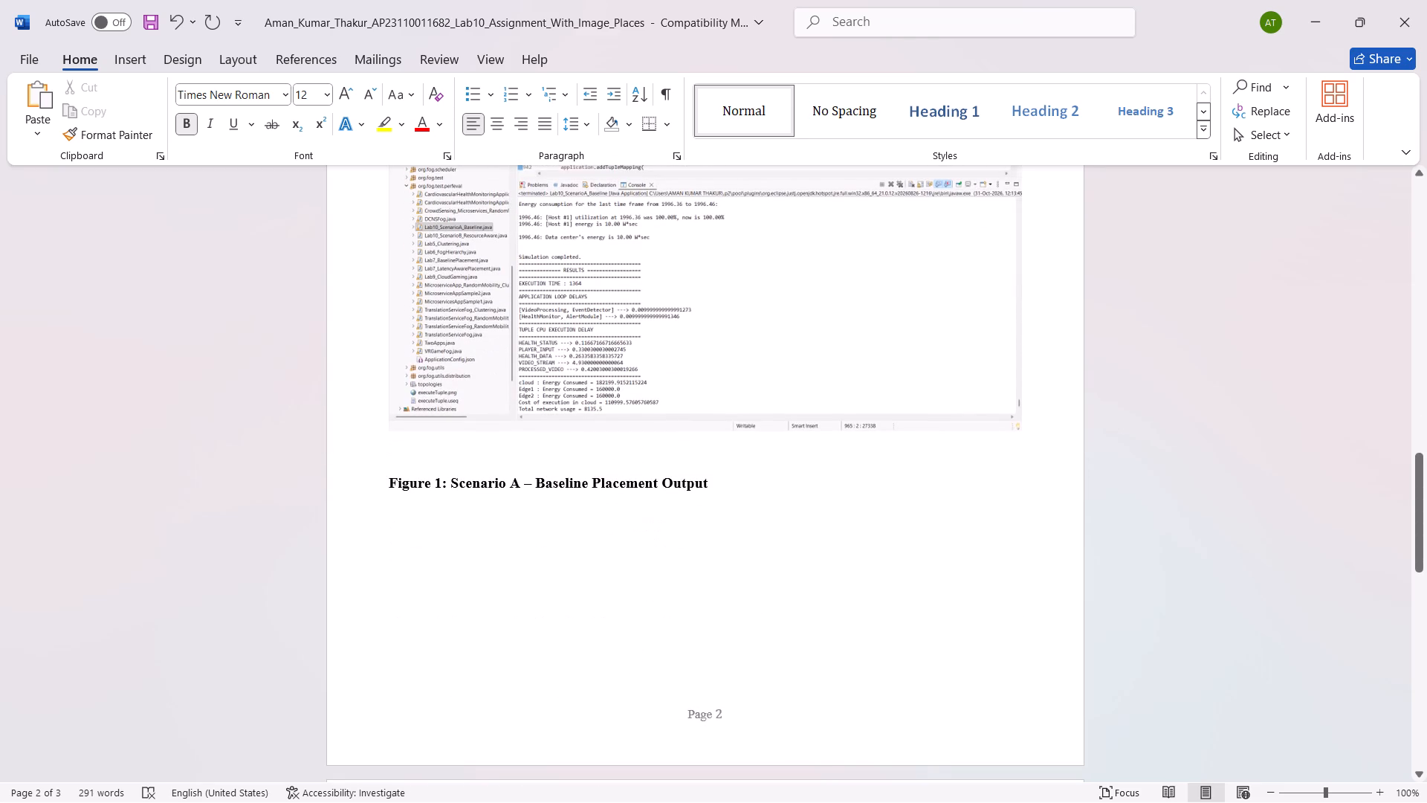
click(386, 484)
key(Return)
key(space)
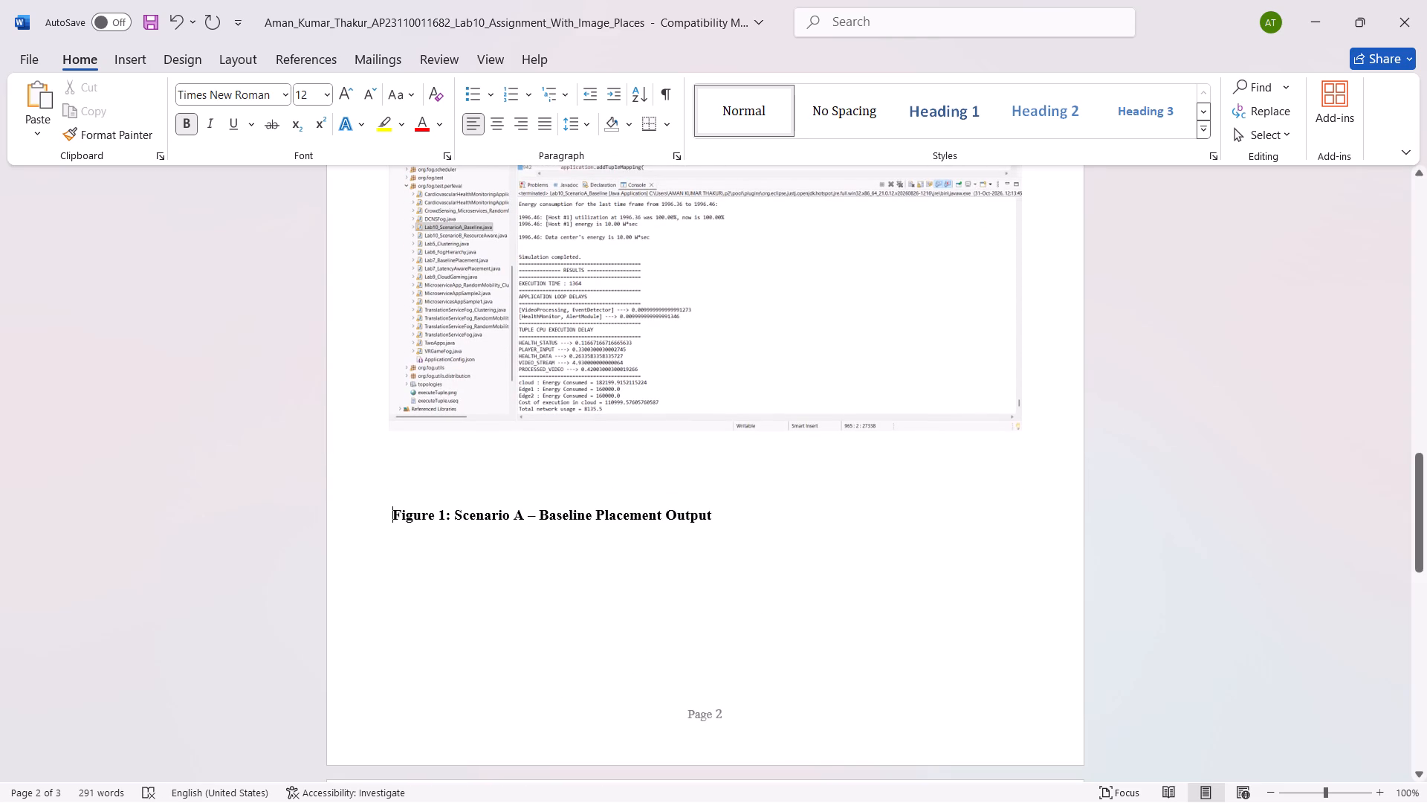
key(BackSpace)
click(495, 129)
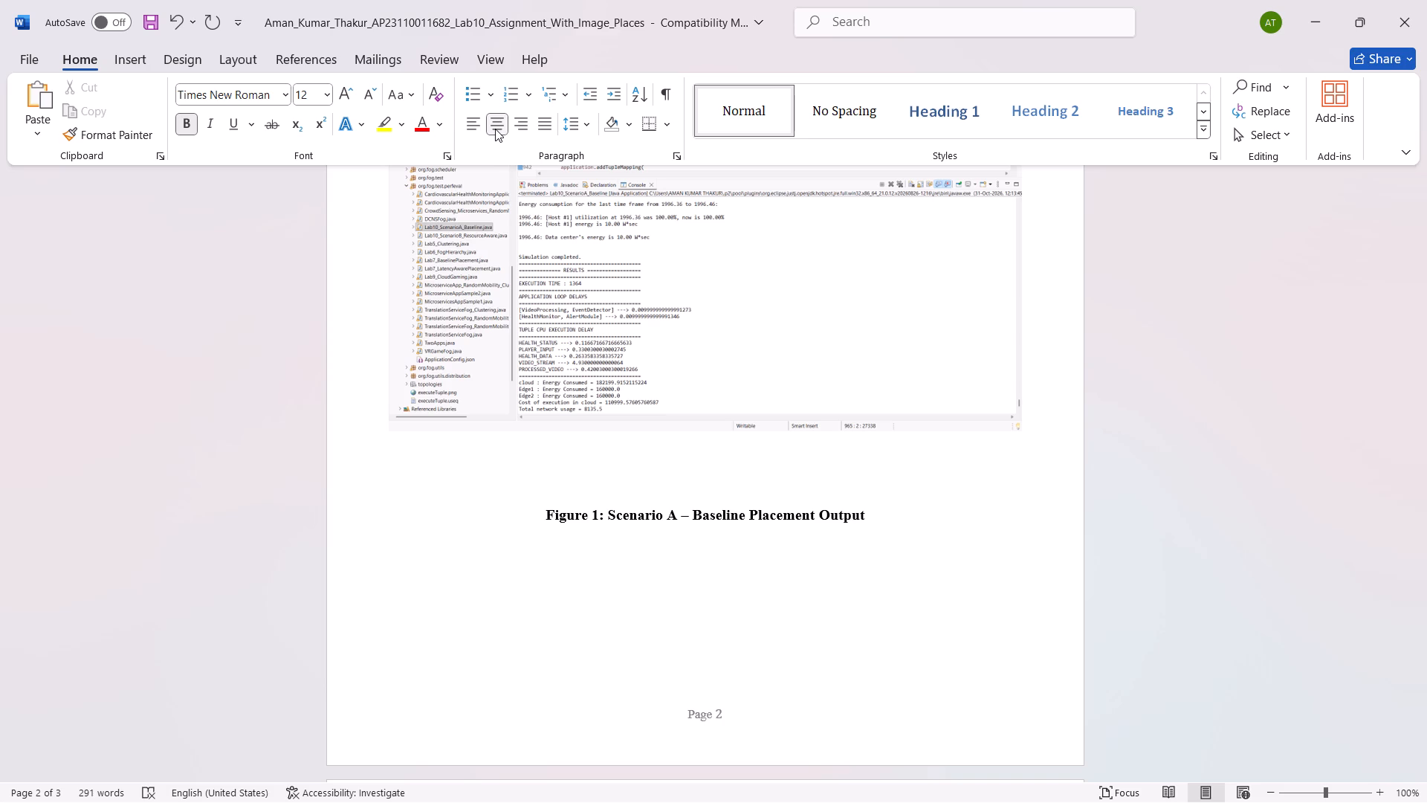
key(ctrl+u)
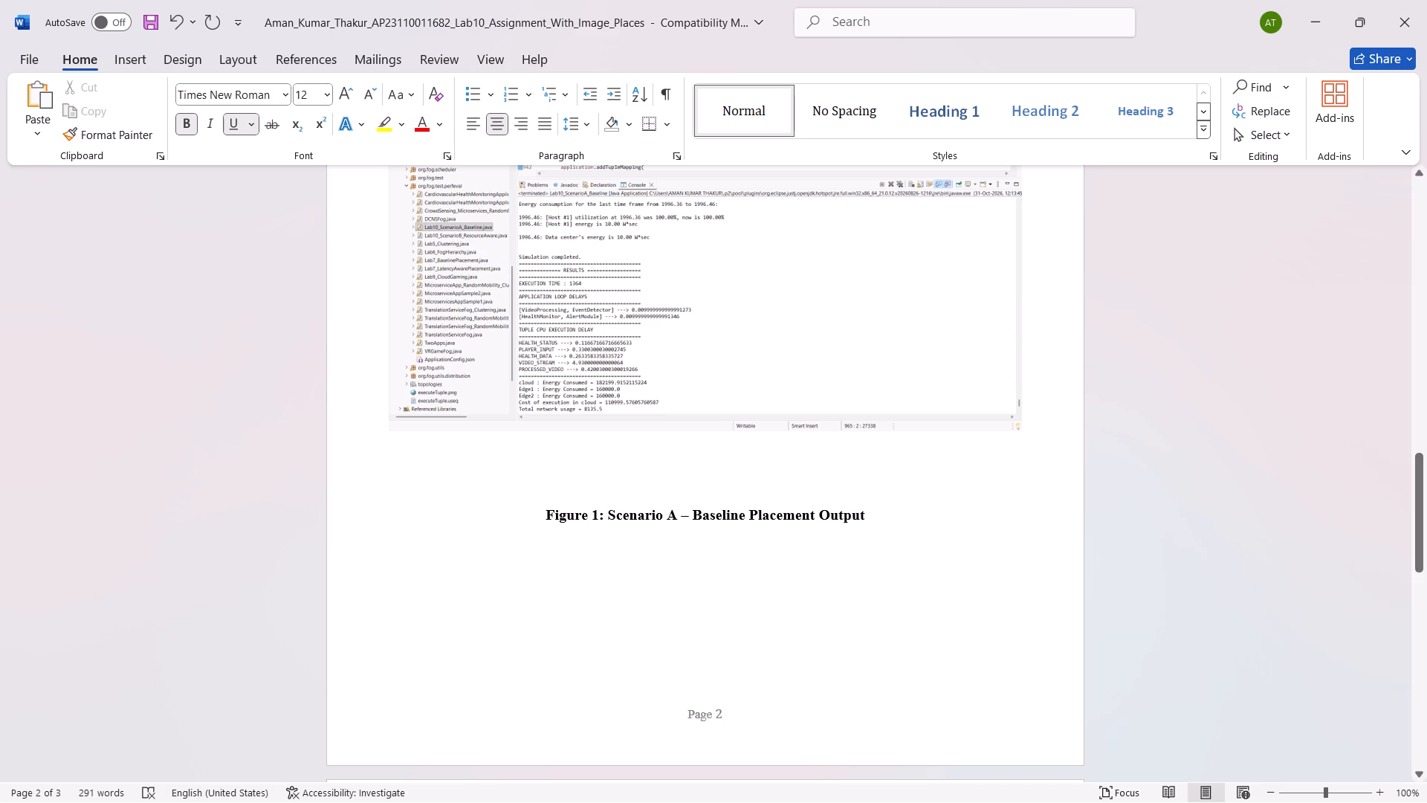
triple_click(632, 515)
key(ctrl+u)
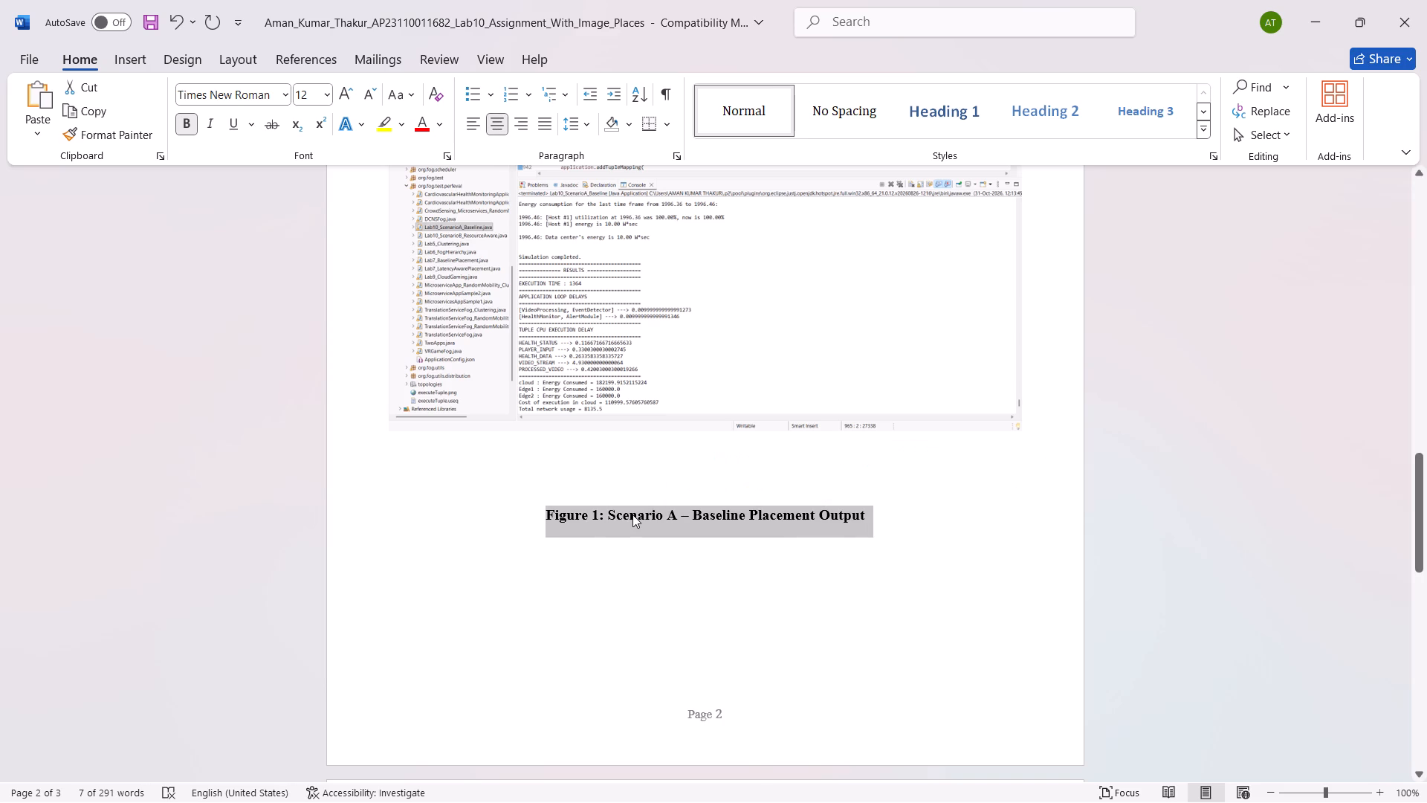
click(336, 90)
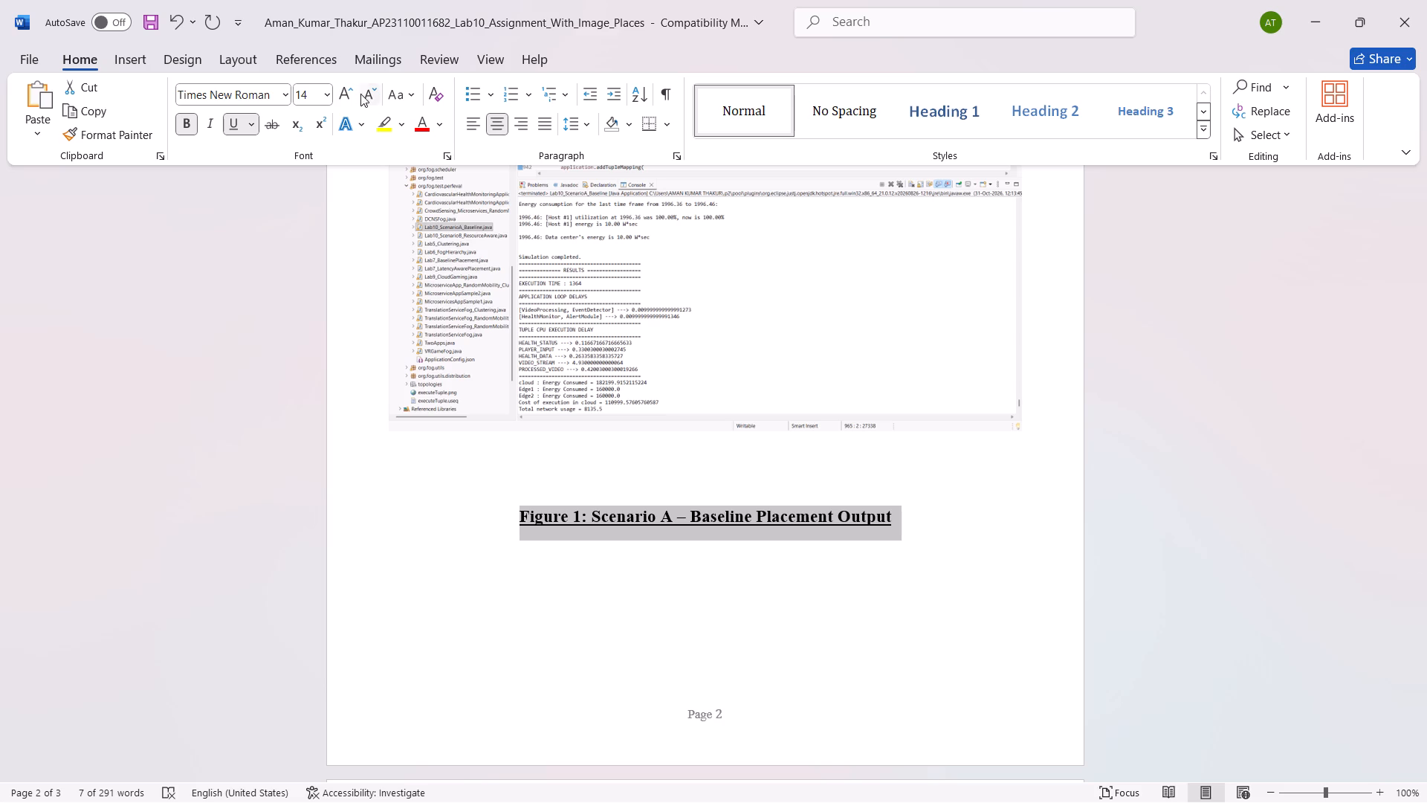
click(343, 94)
click(596, 461)
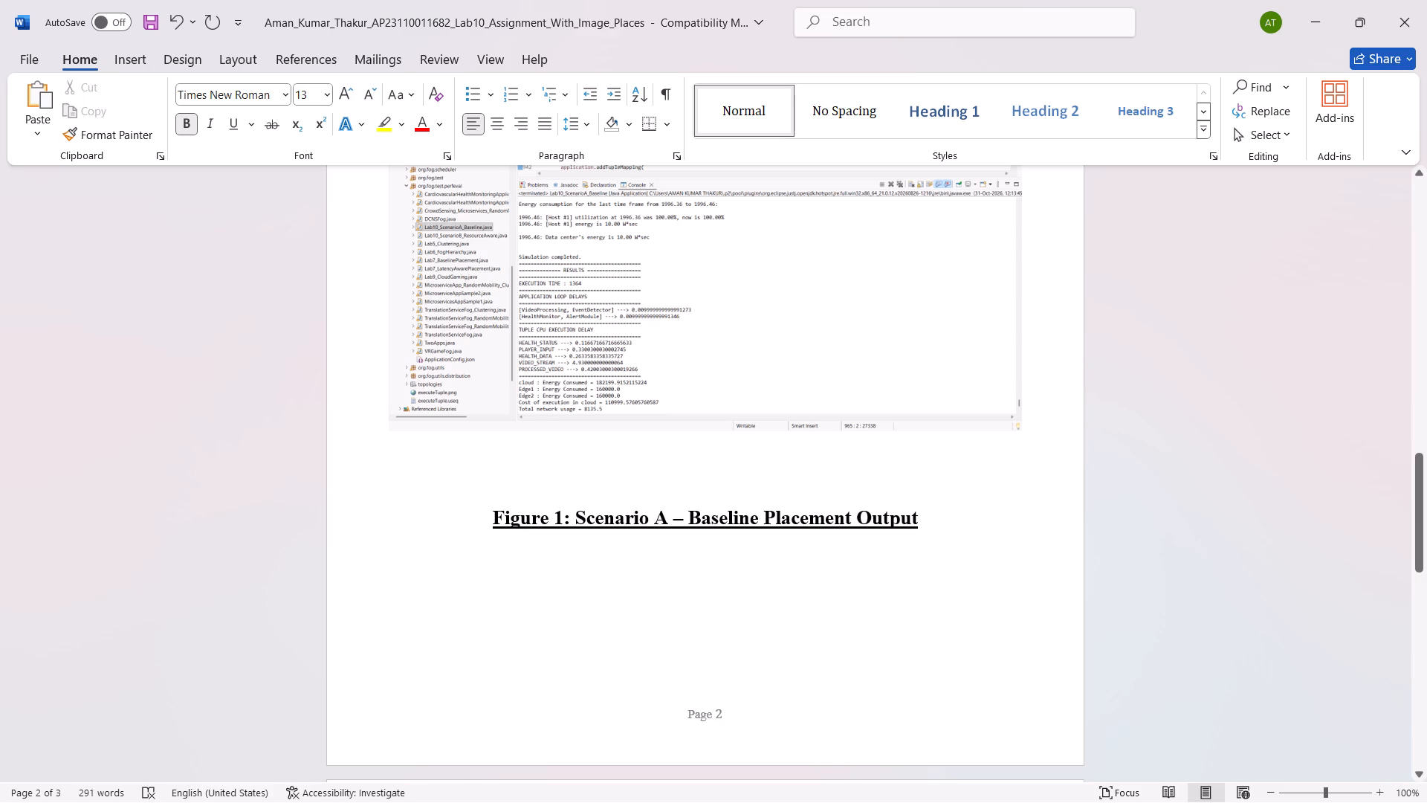
key(Delete)
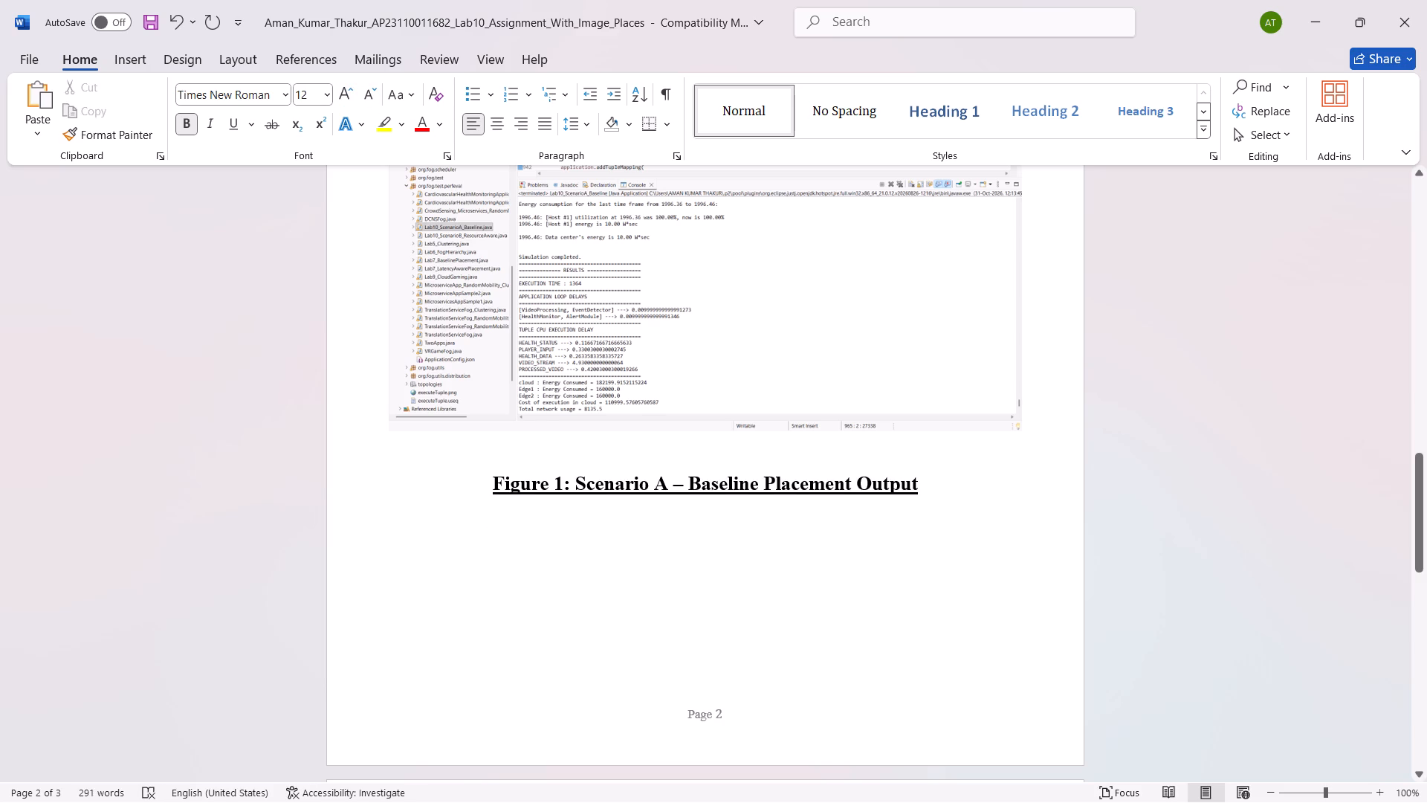
ctrl+scroll(543, 467, down, 6)
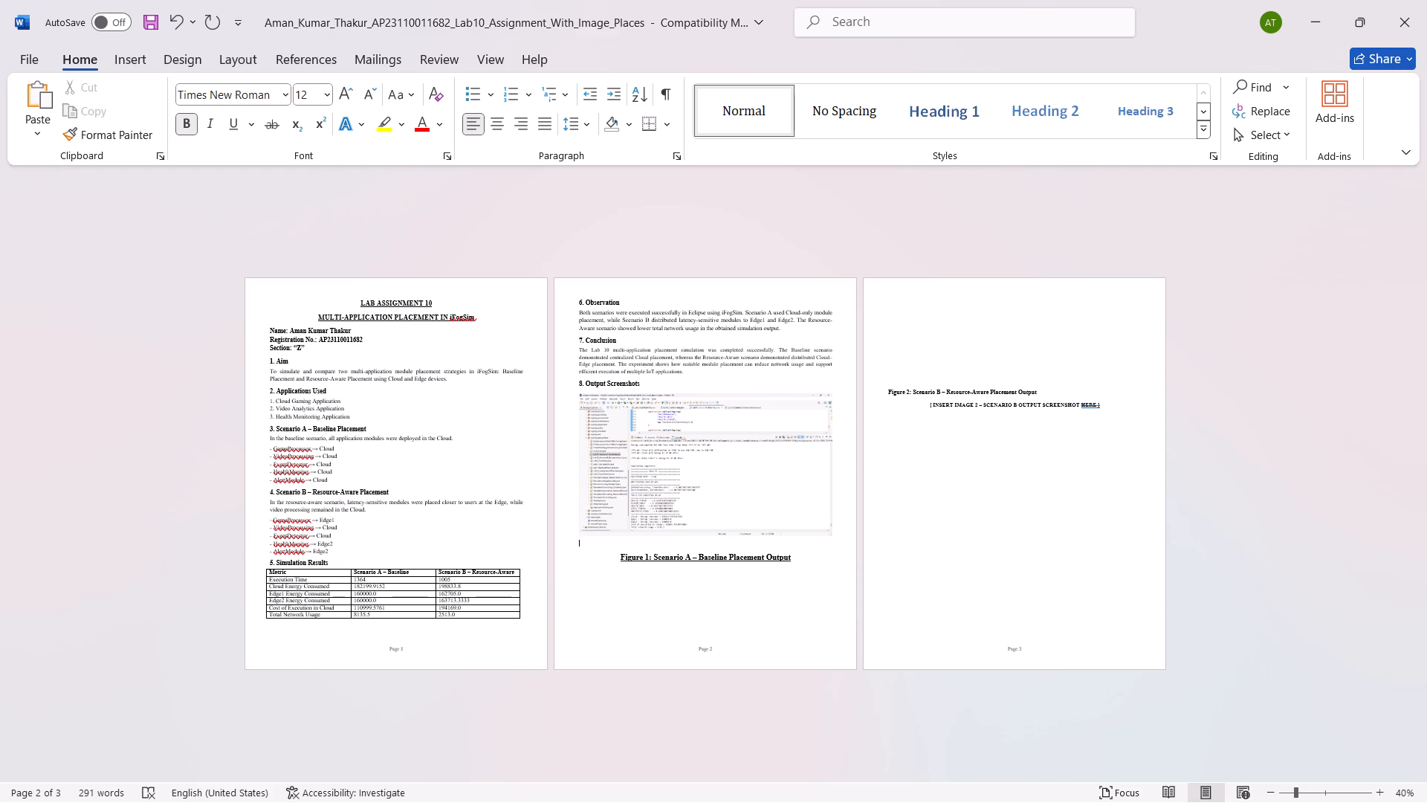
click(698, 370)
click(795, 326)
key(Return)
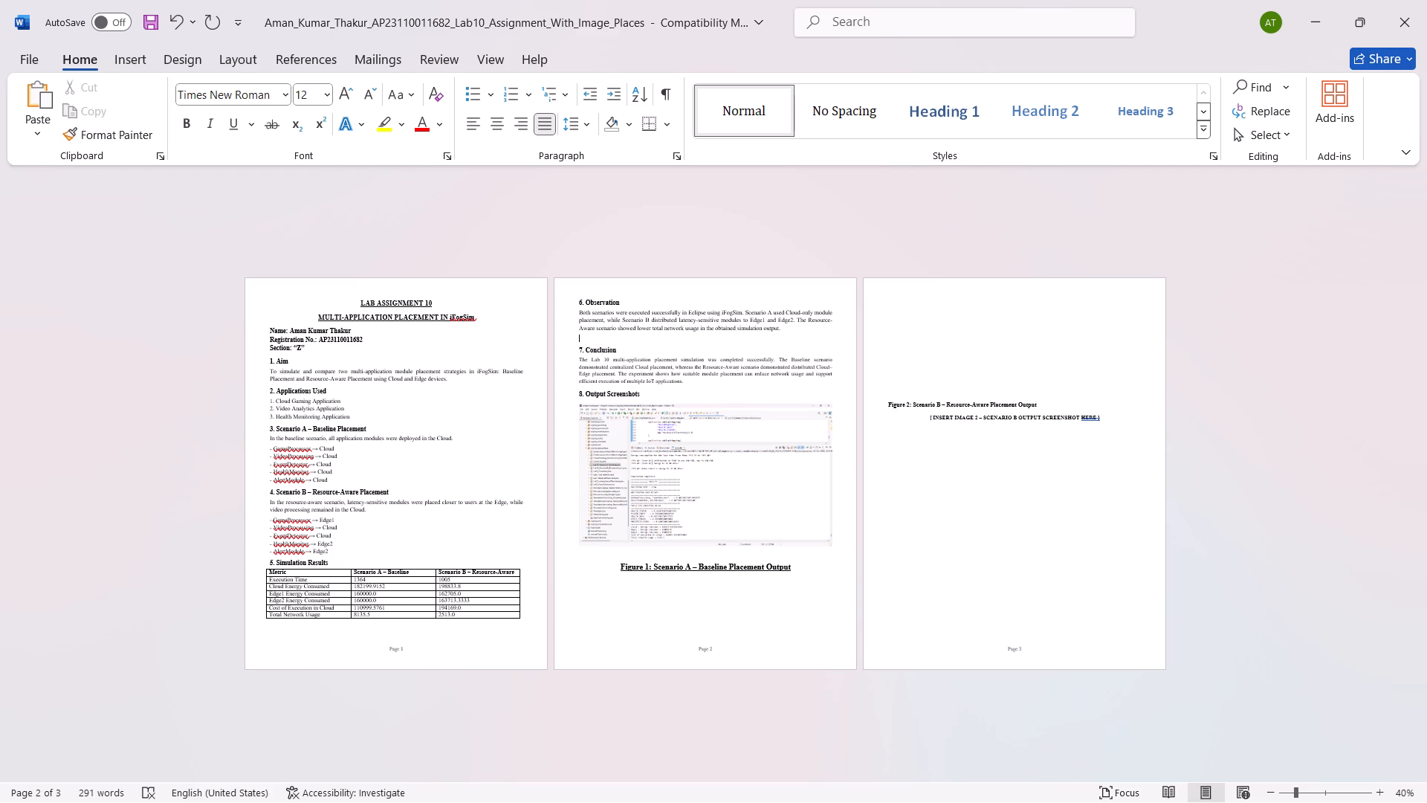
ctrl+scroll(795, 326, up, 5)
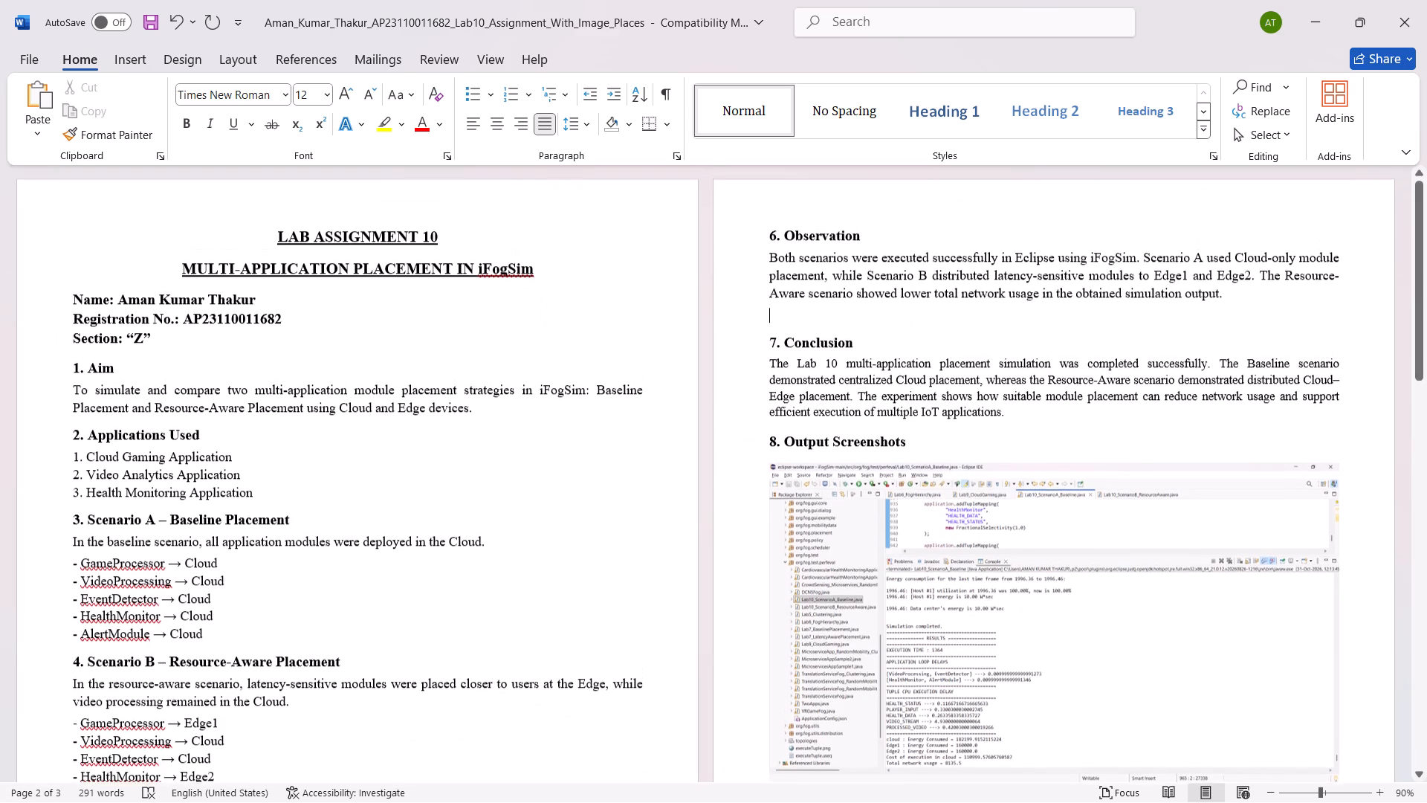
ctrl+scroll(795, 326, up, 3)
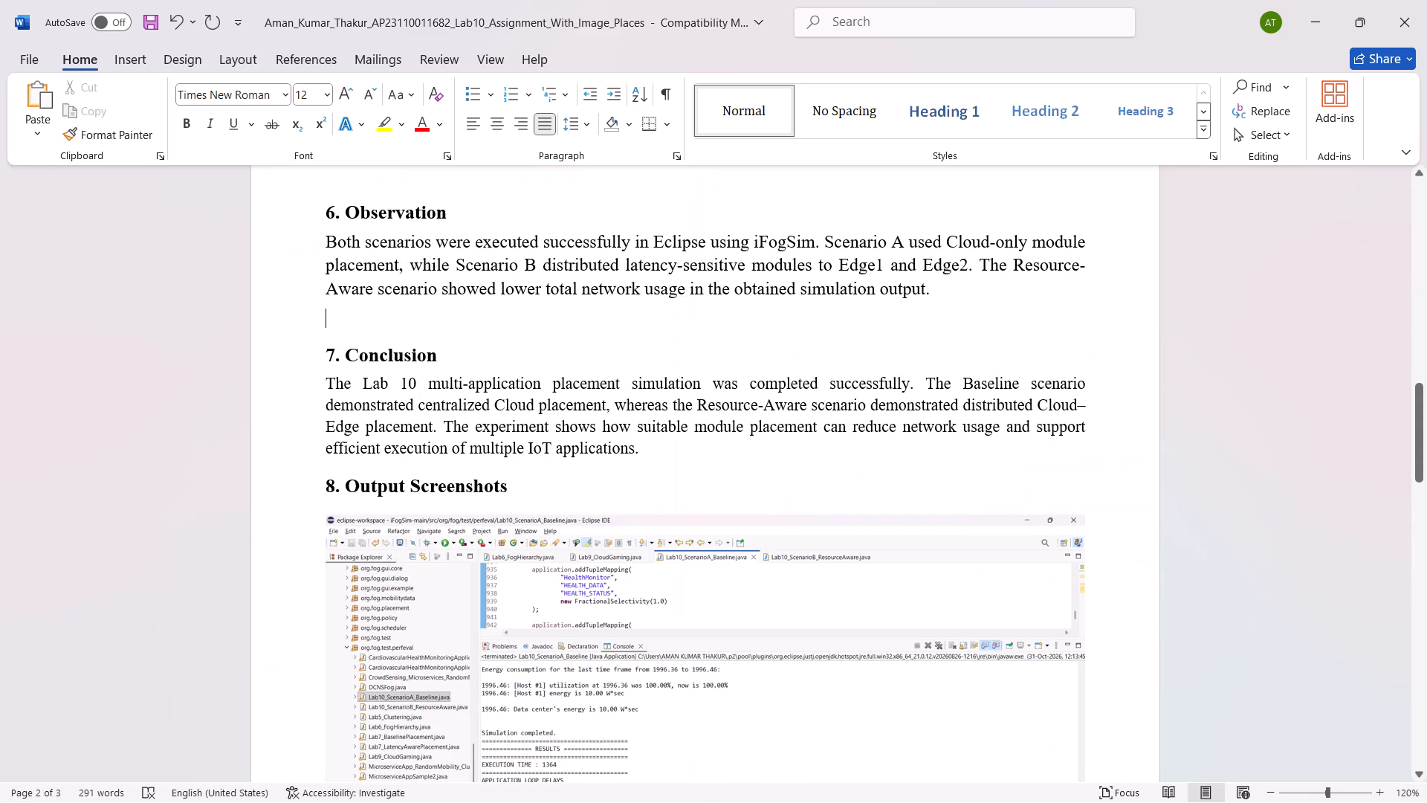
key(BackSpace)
Insert the "Scenario B output" picture from the Screenshots folder on a blank line at the top of page 3, above the Figure 2 caption.
scroll(795, 326, up, 3)
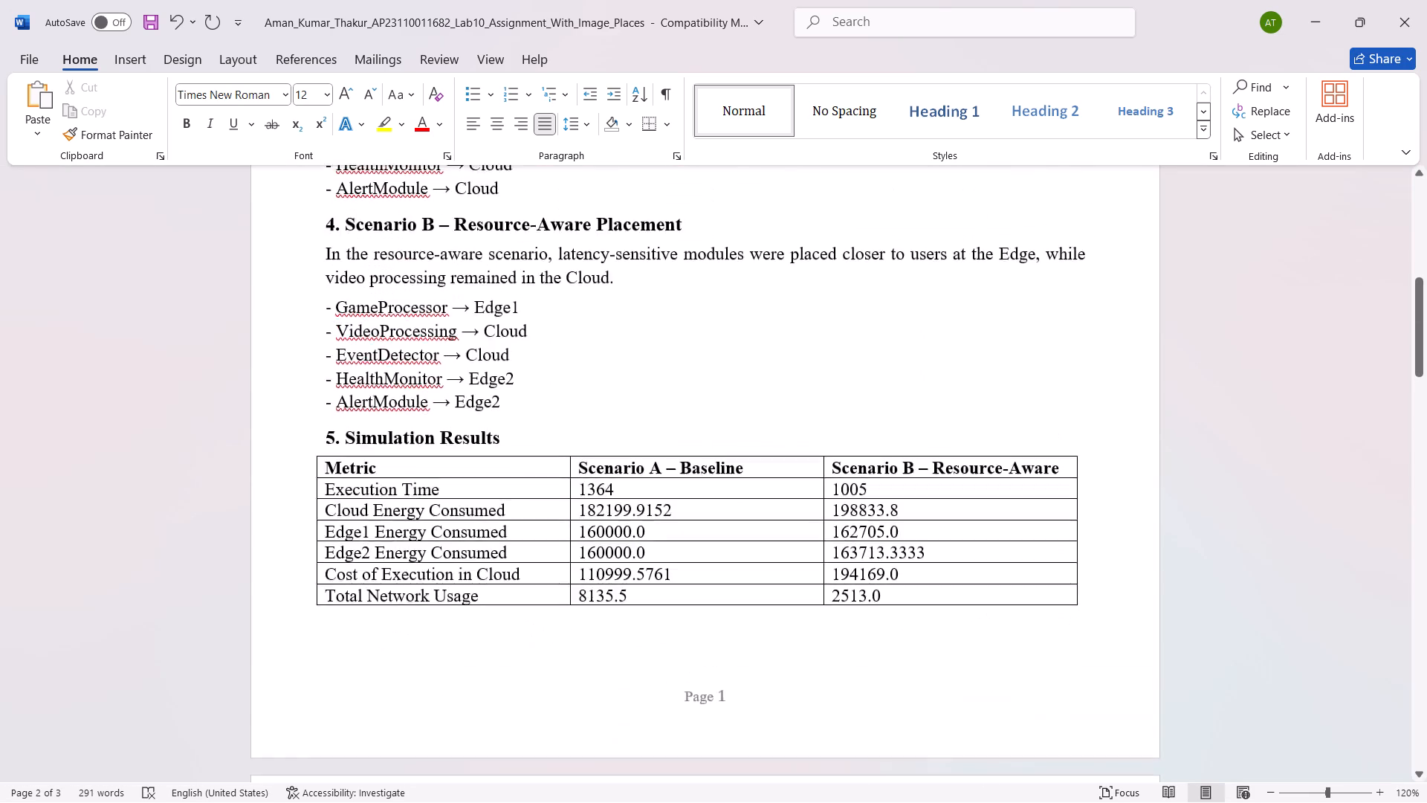
scroll(795, 326, down, 5)
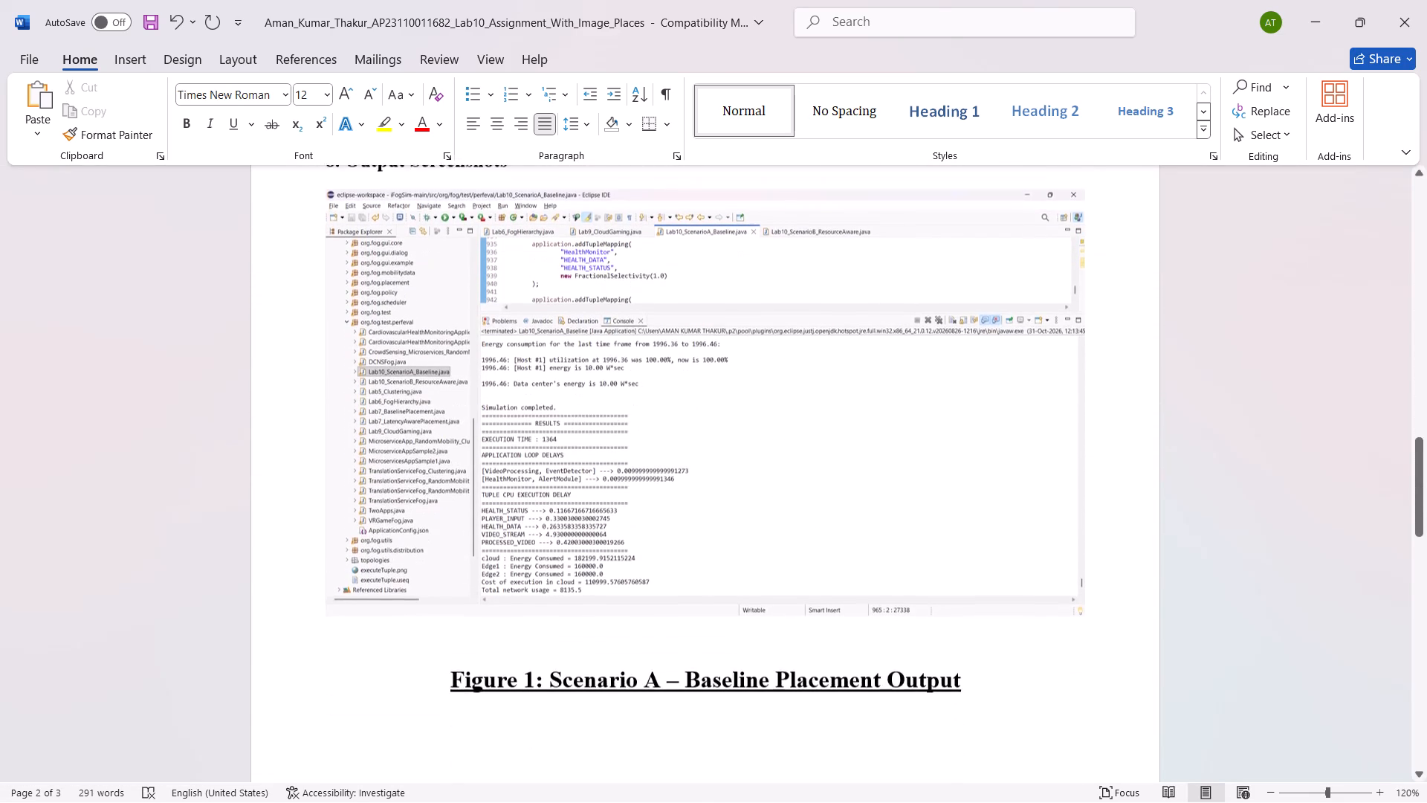
scroll(795, 326, down, 1)
click(800, 193)
scroll(680, 333, down, 1)
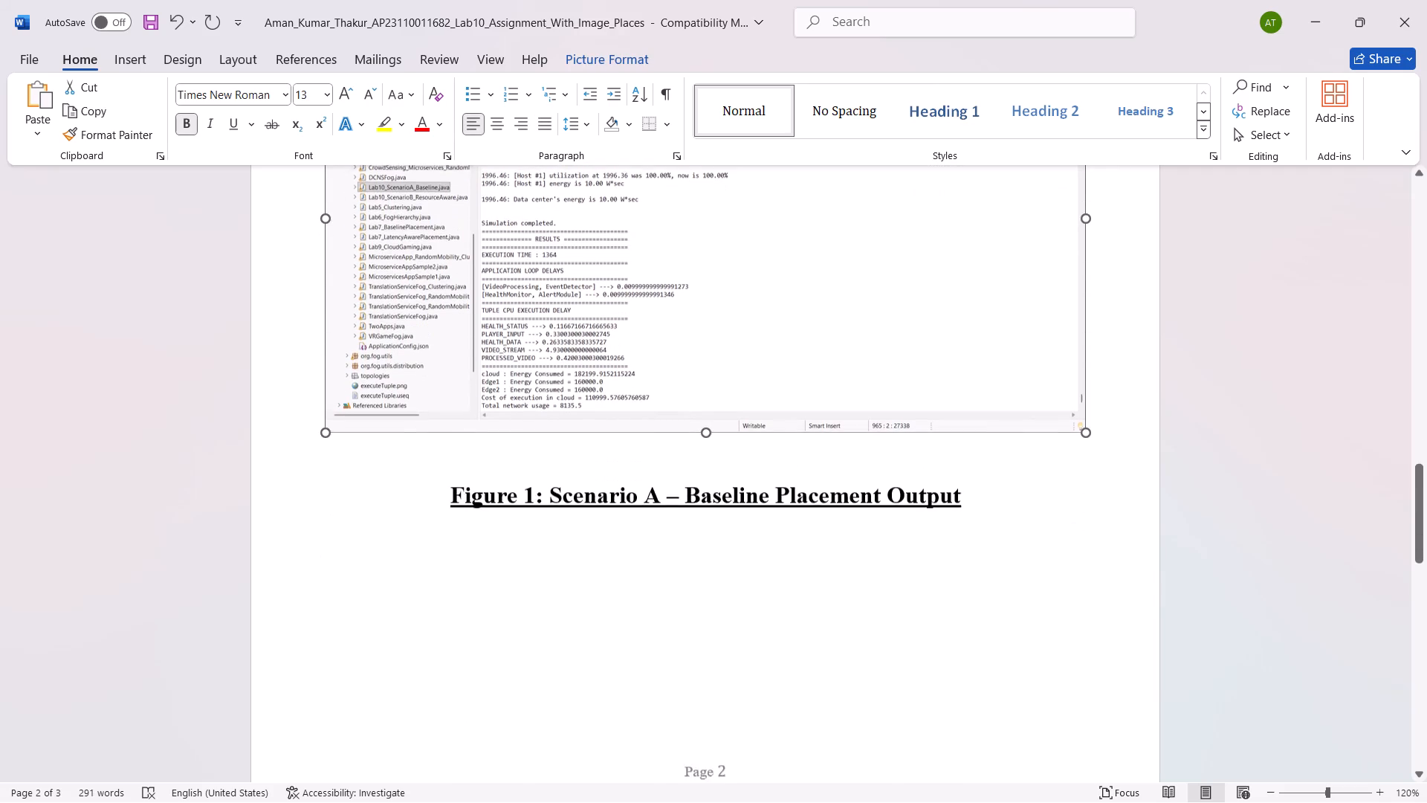
scroll(680, 333, down, 1)
click(607, 446)
scroll(607, 446, down, 3)
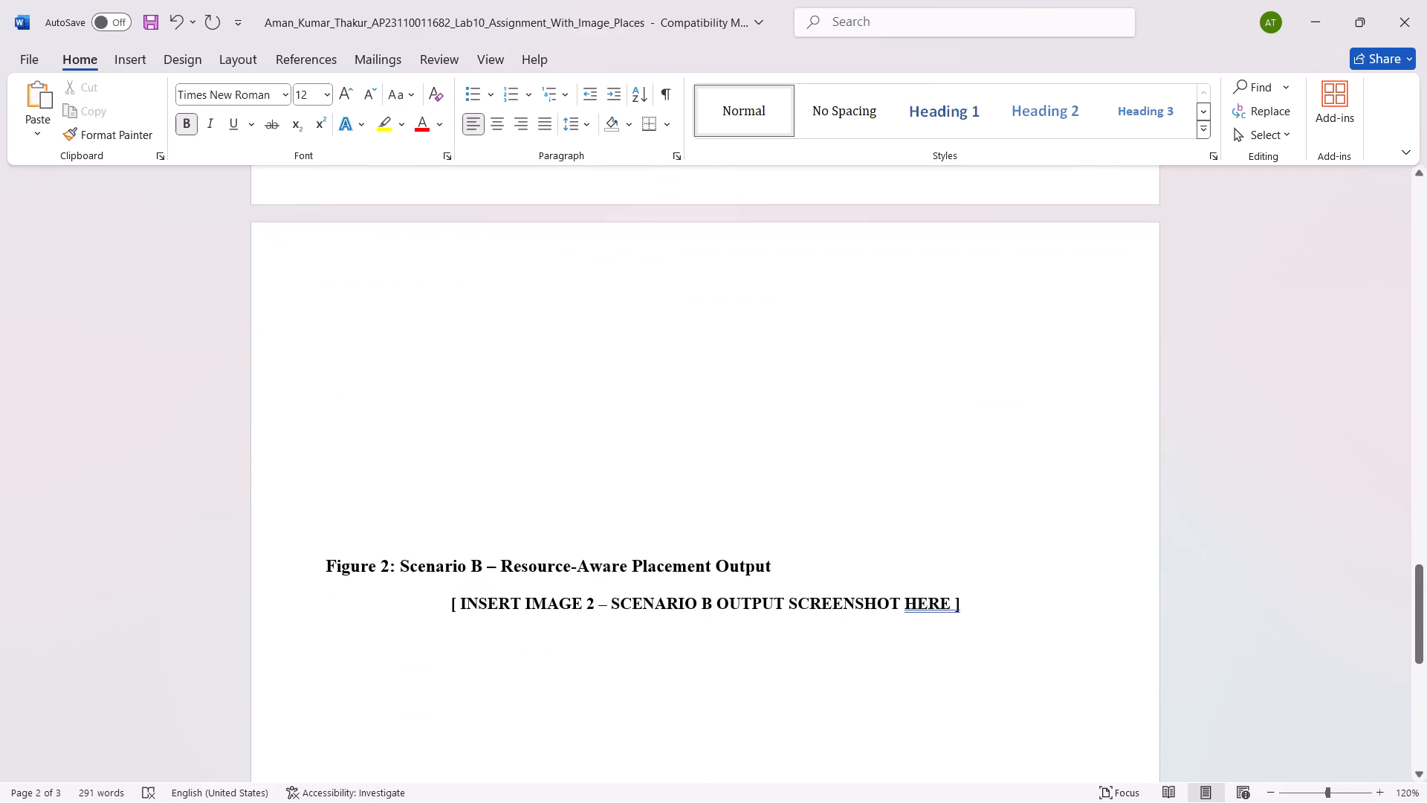
click(537, 352)
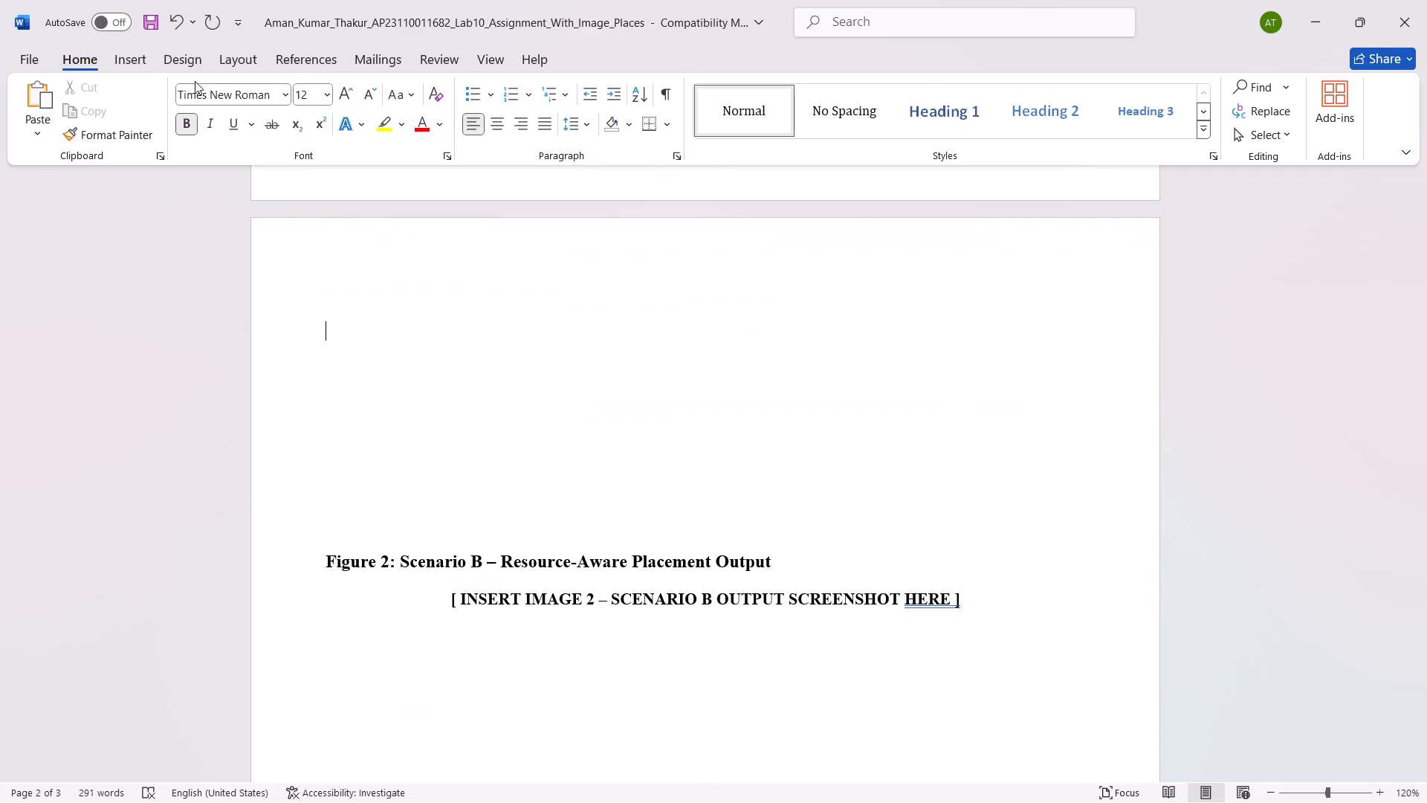
click(140, 62)
click(208, 96)
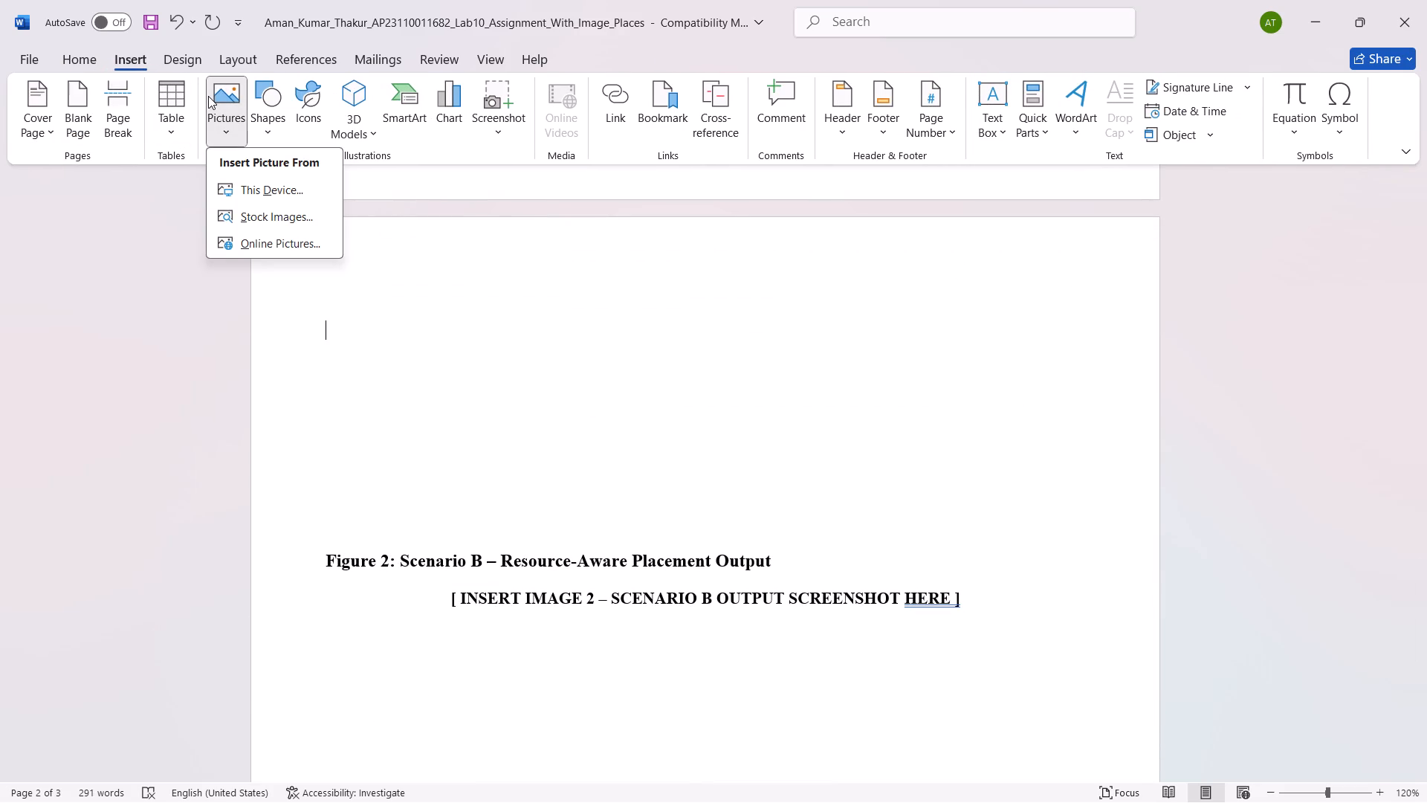
click(271, 183)
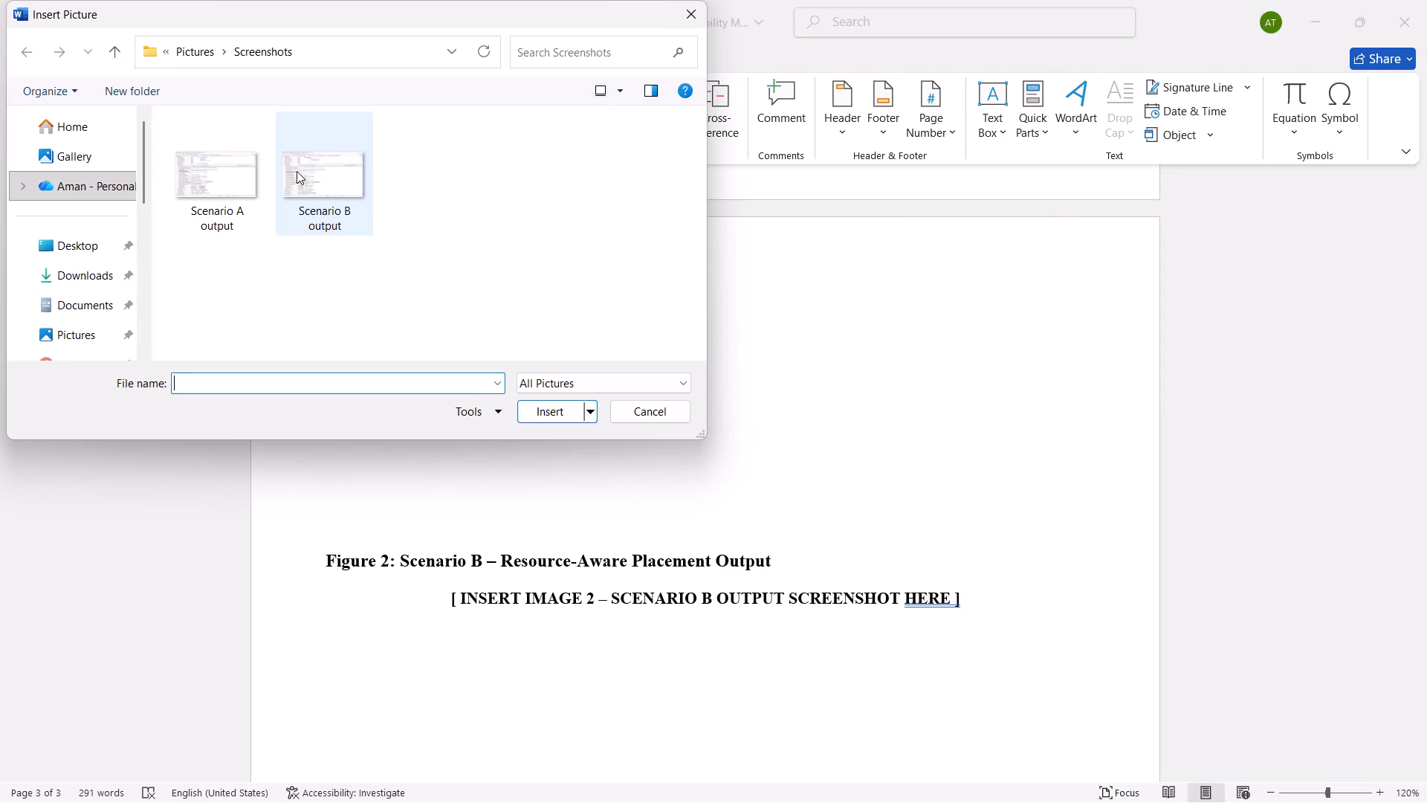
double_click(327, 171)
Delete the "[ INSERT IMAGE 2 – SCENARIO B OUTPUT SCREENSHOT HERE ]" placeholder line below the Figure 2 caption.
scroll(554, 340, down, 3)
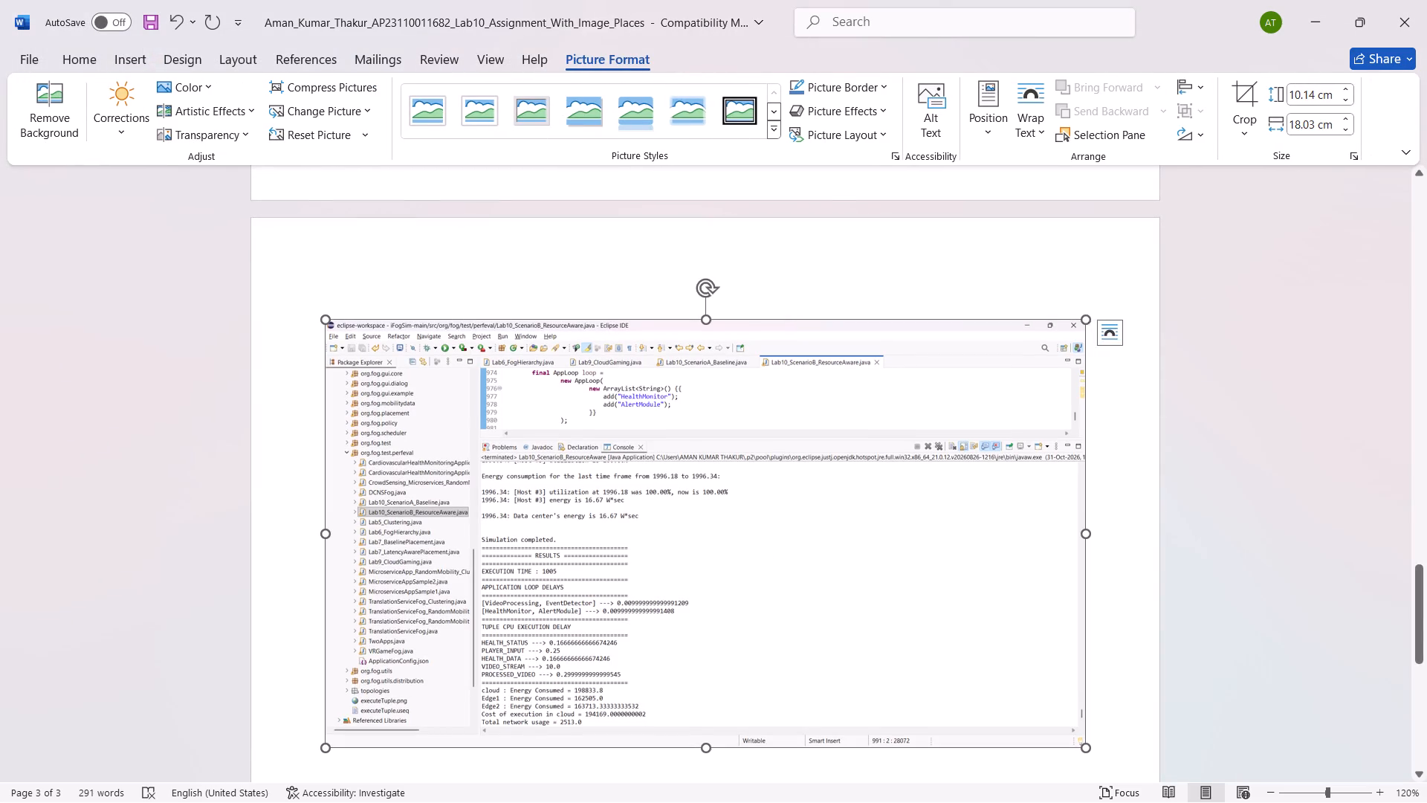
scroll(554, 340, down, 3)
click(812, 297)
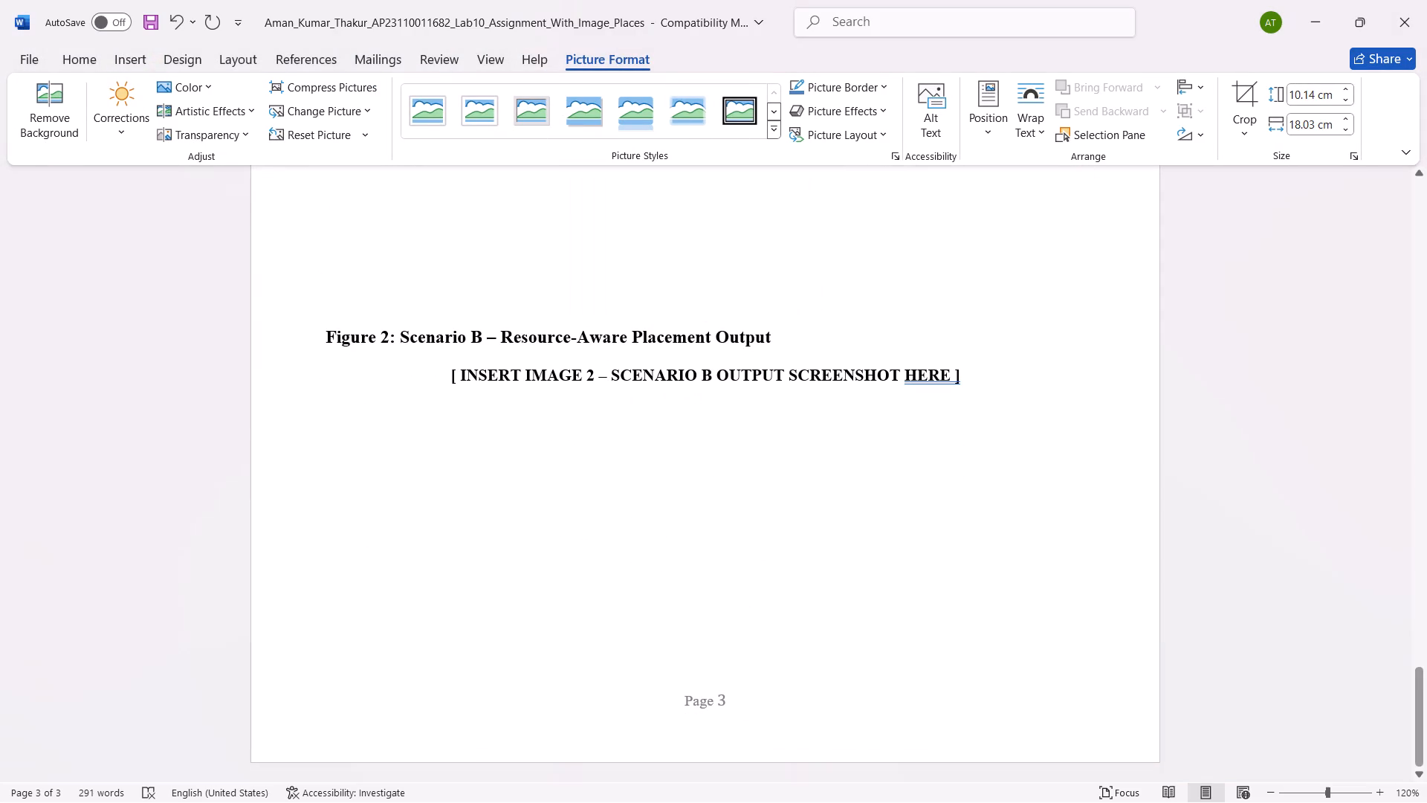
triple_click(615, 363)
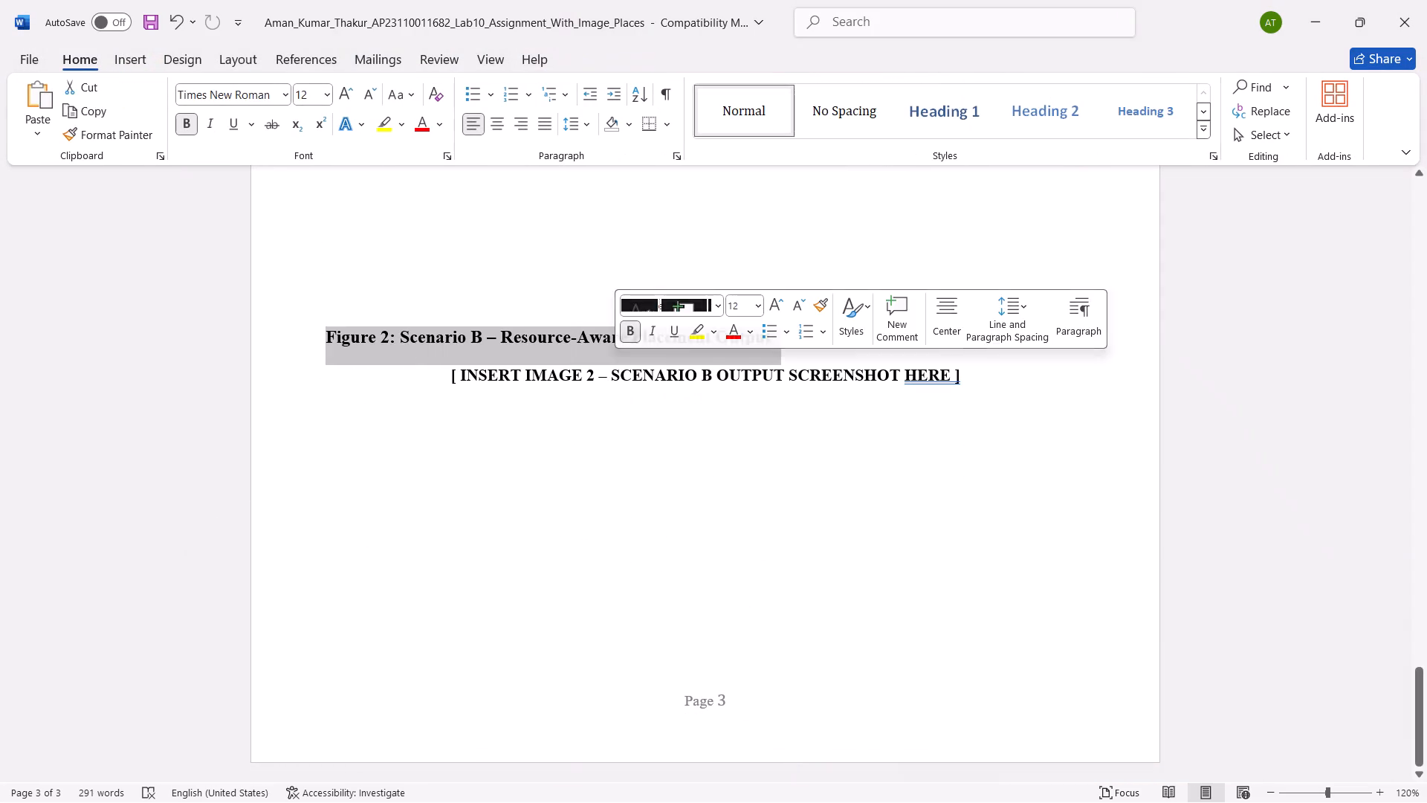
triple_click(610, 369)
key(Delete)
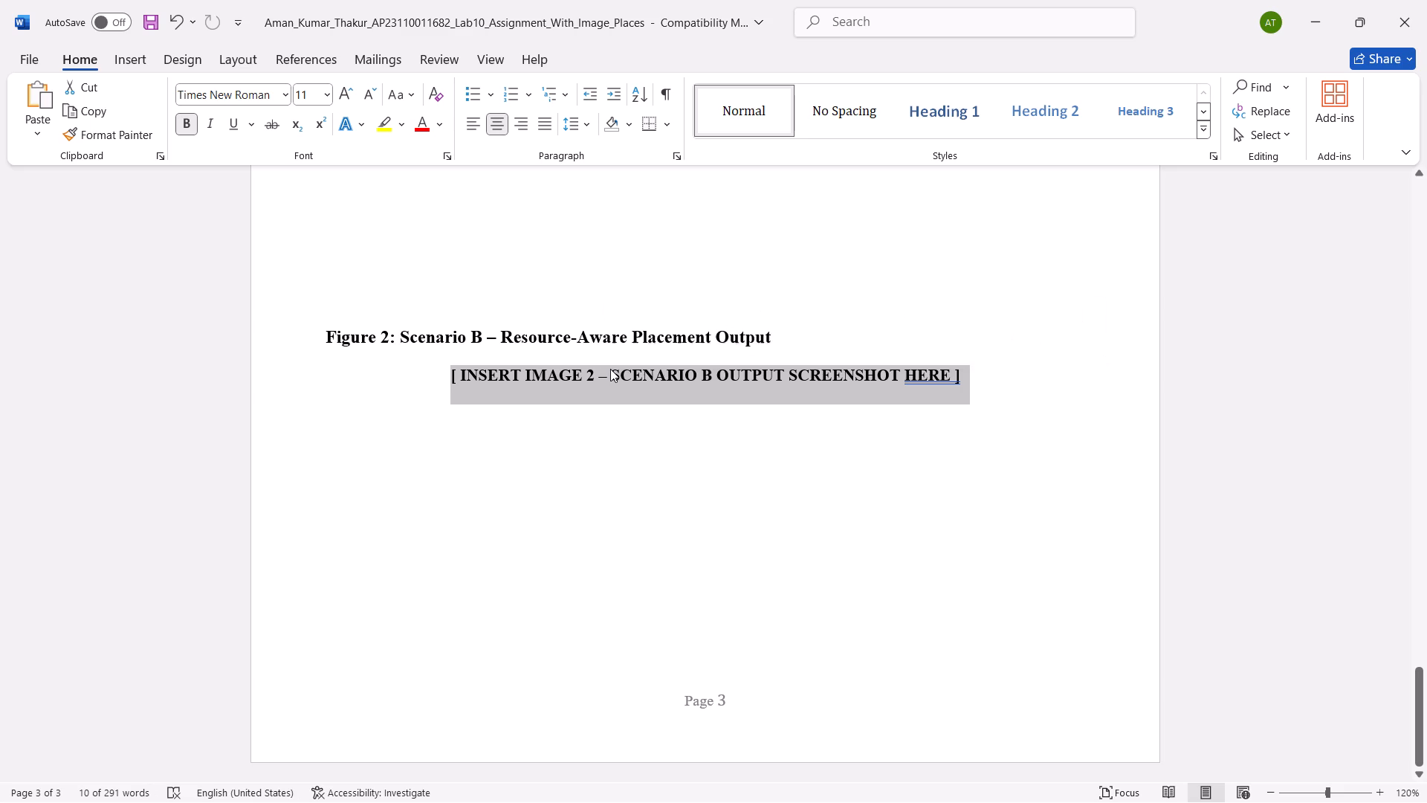
Delete two of the blank lines between the Scenario B output screenshot and the Figure 2 caption.
scroll(610, 369, up, 1)
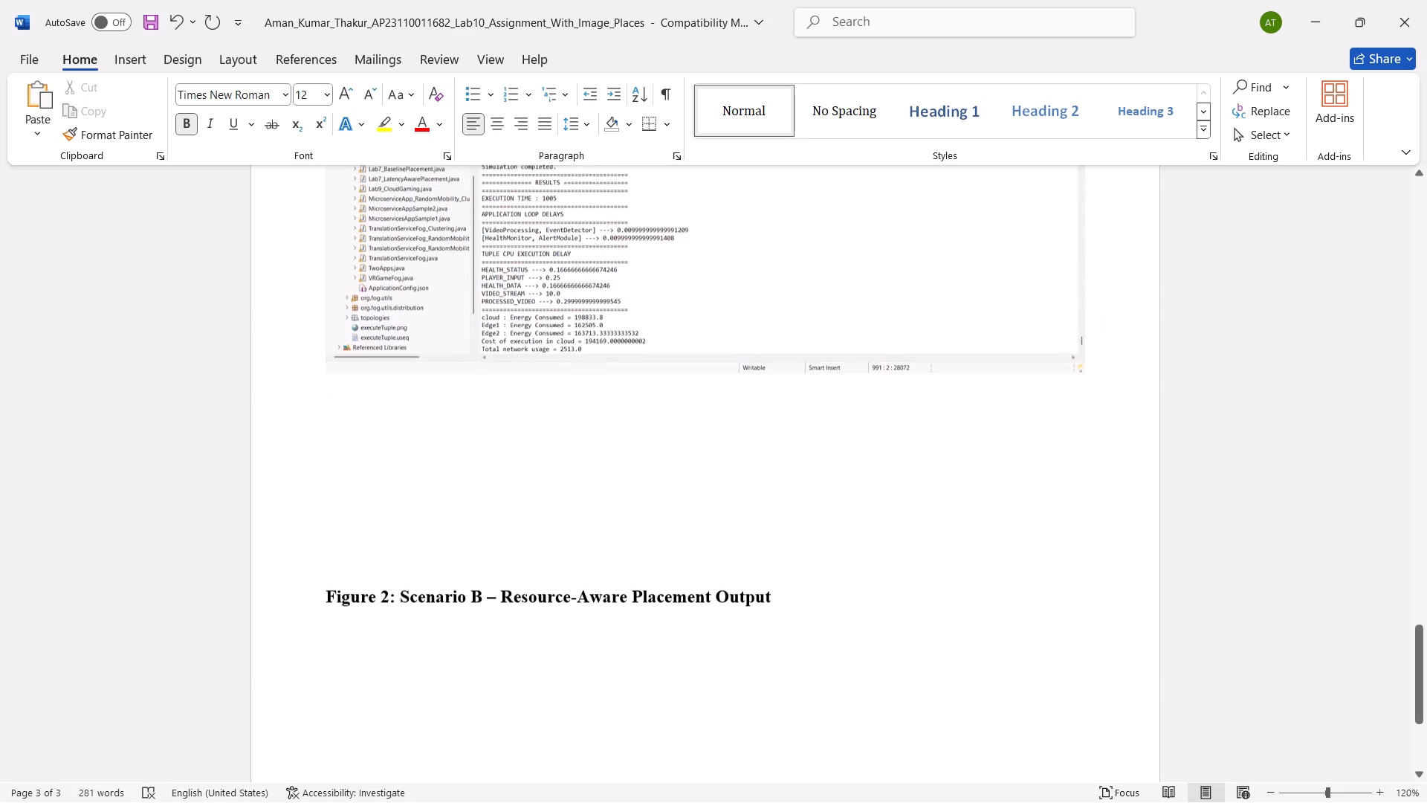
click(683, 462)
key(Delete)
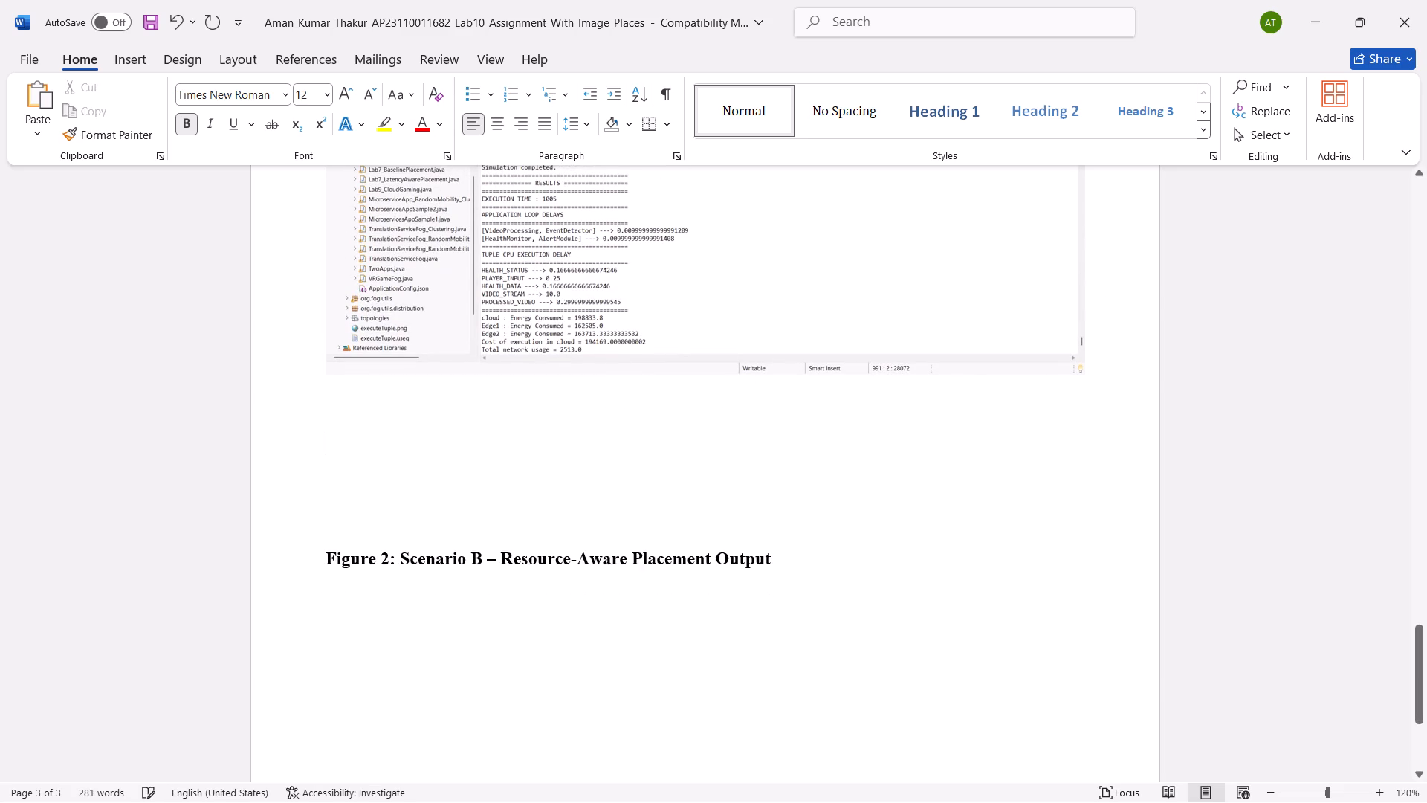
key(Delete)
Centre and underline the Figure 2 caption and increase its font size to 14.
triple_click(586, 508)
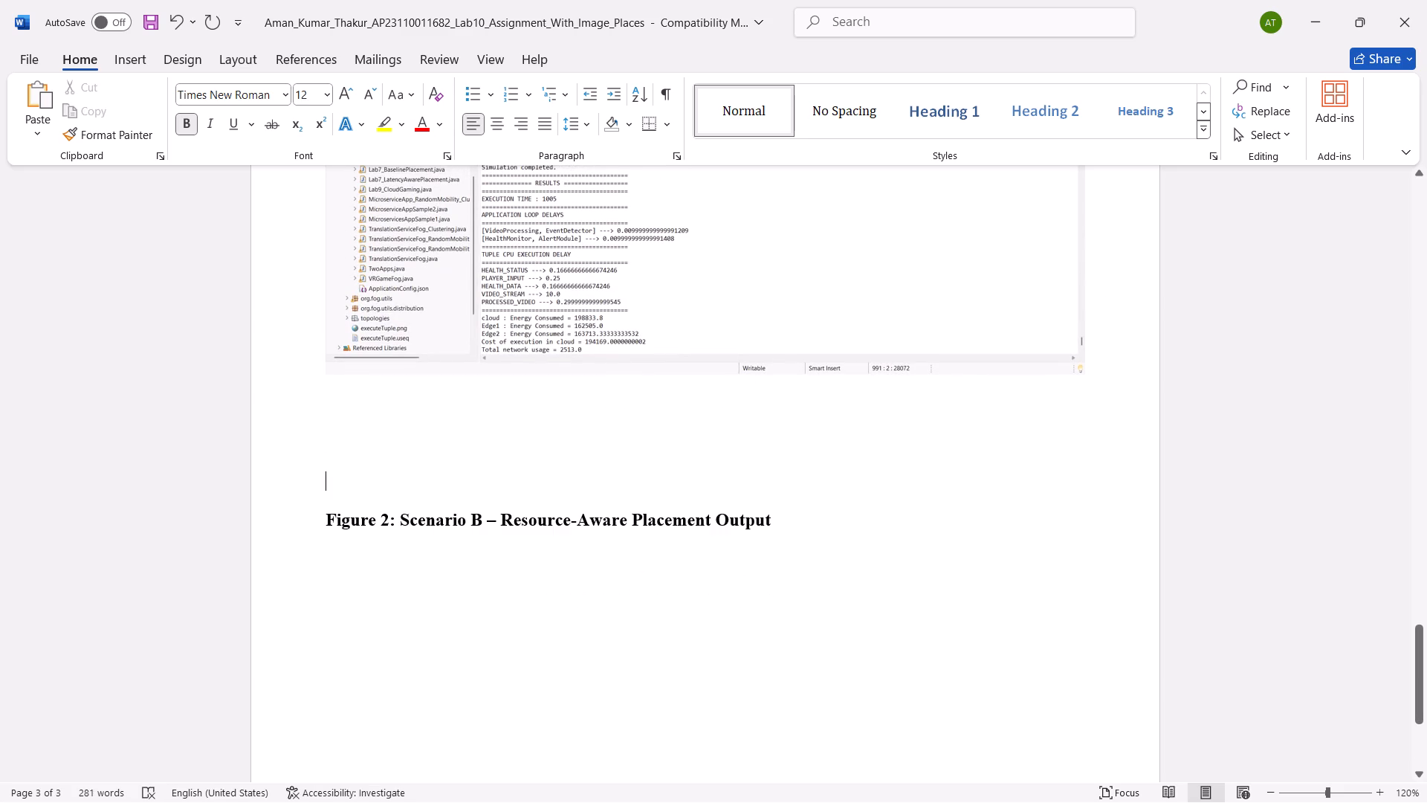
triple_click(547, 524)
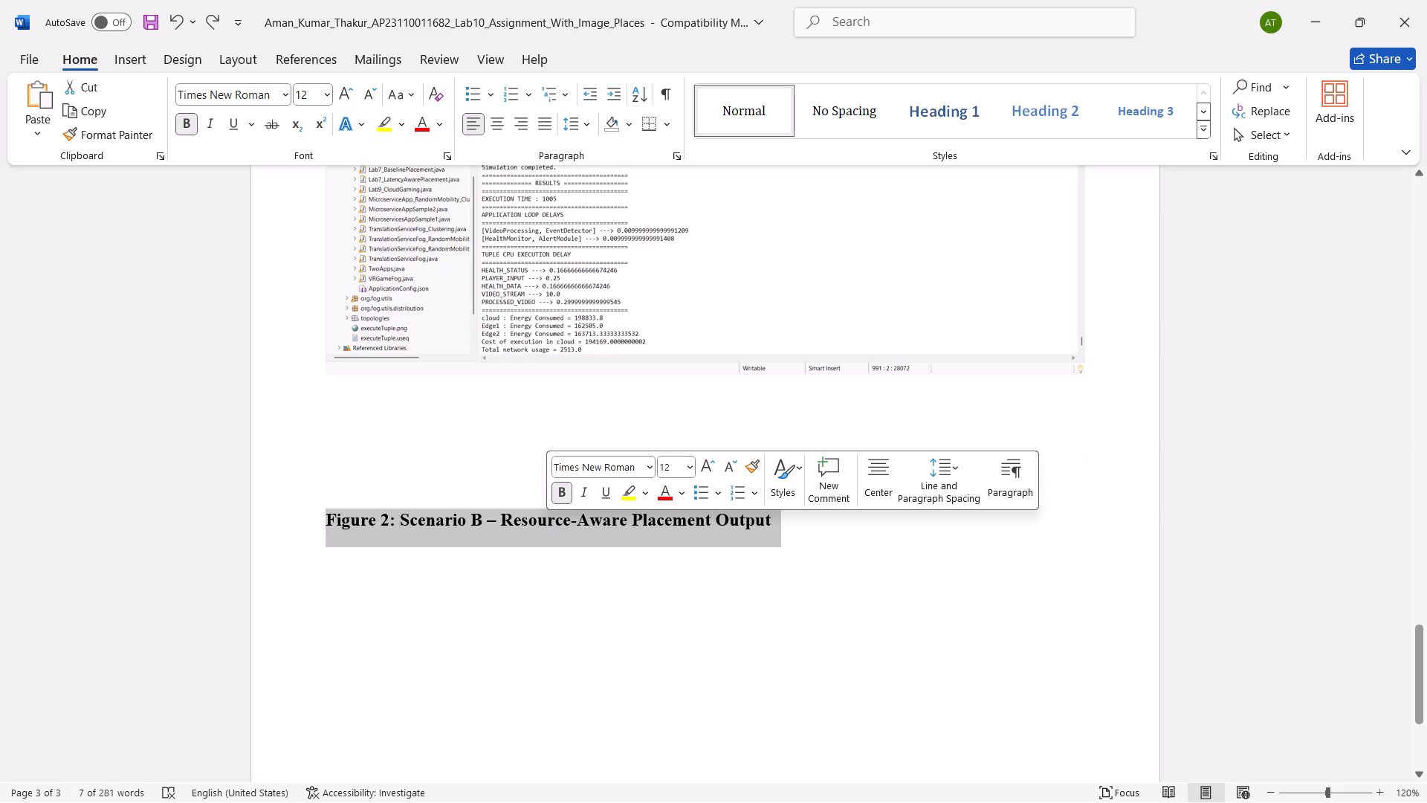
click(488, 120)
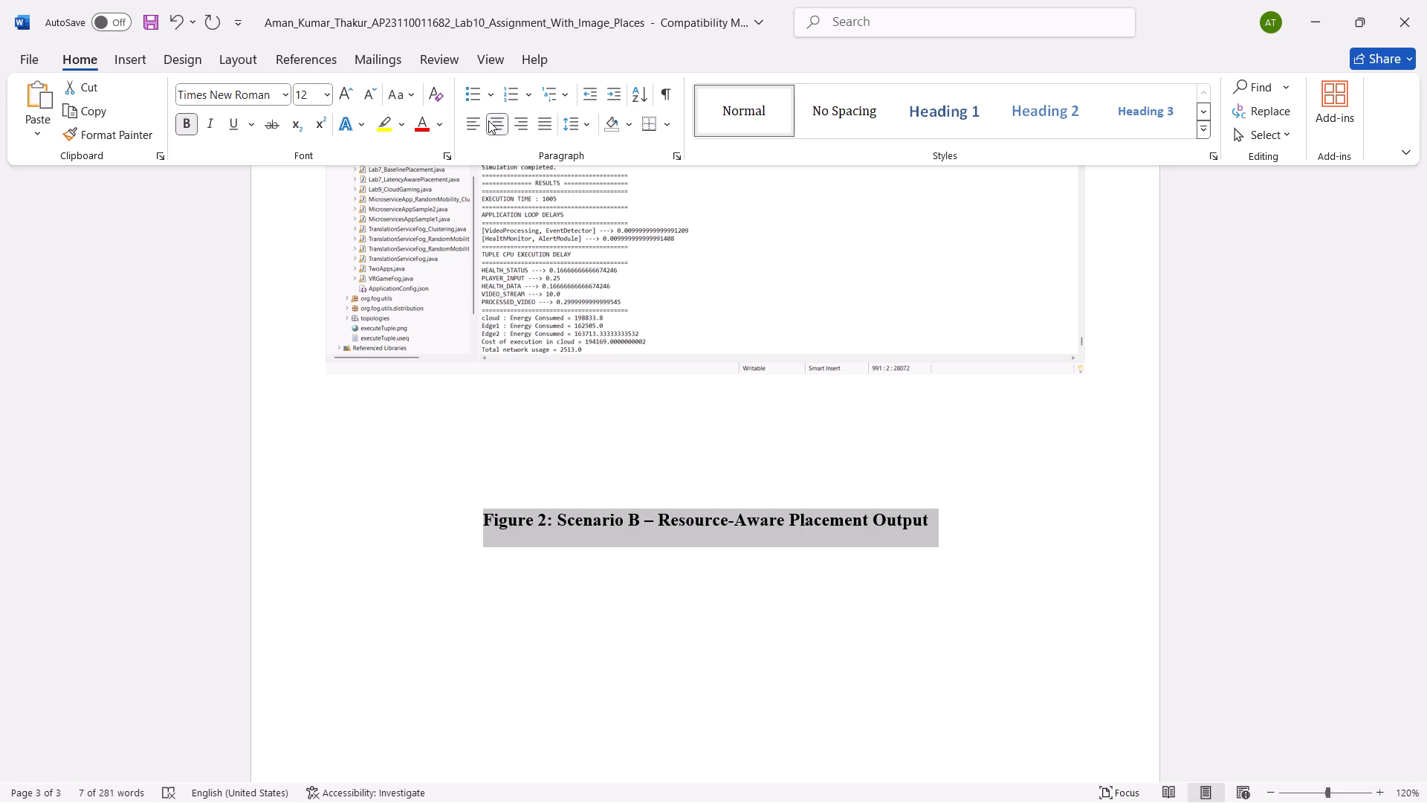
click(352, 94)
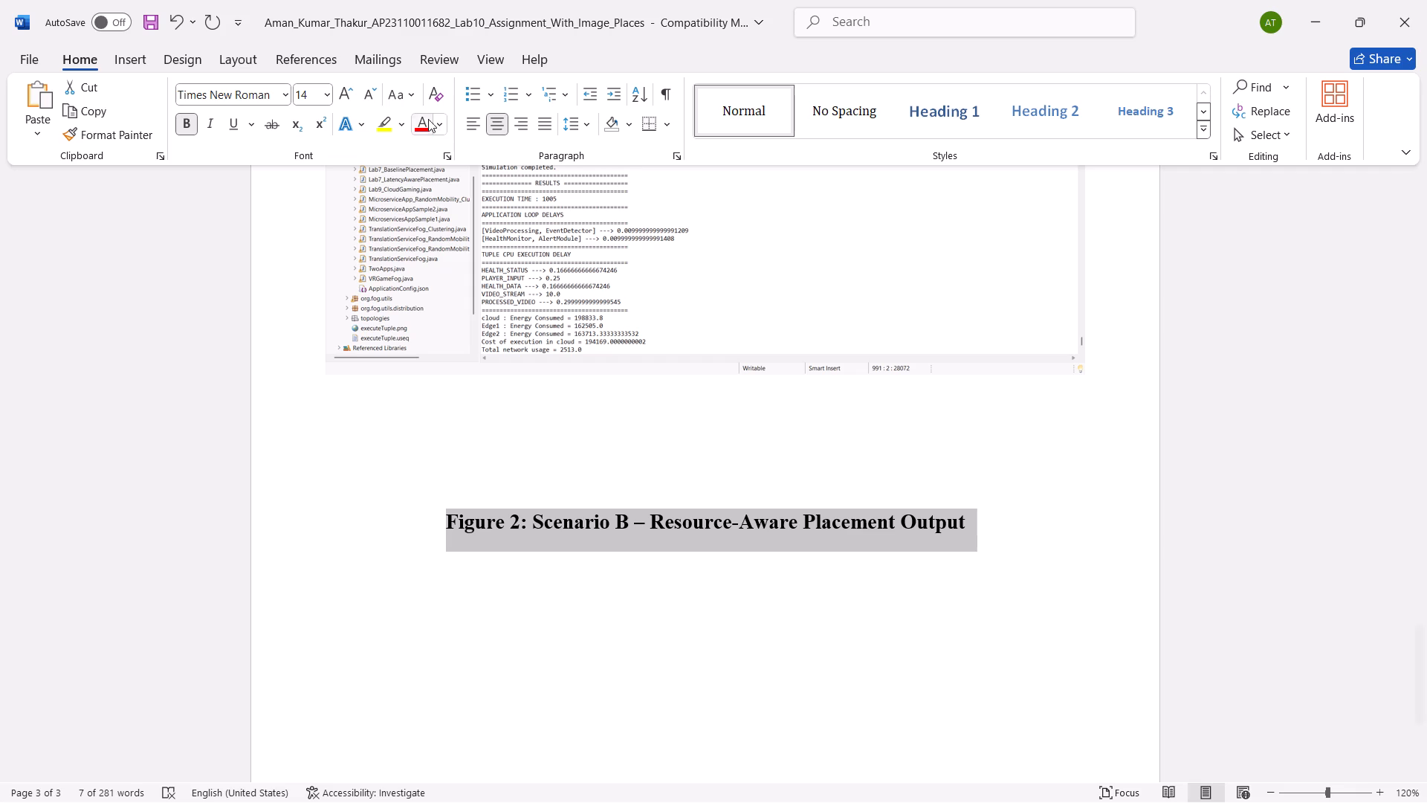
key(ctrl+u)
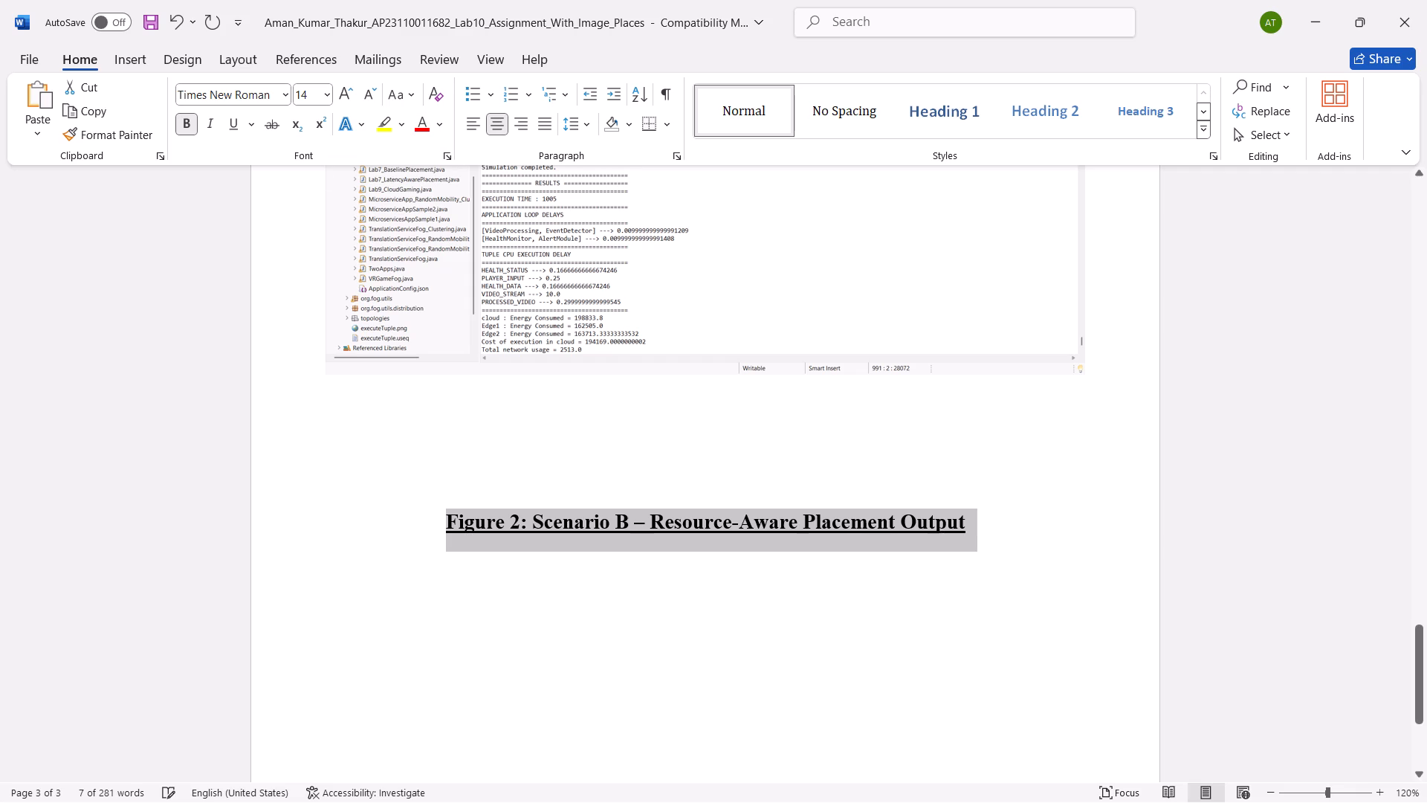
Delete one more blank line between the Scenario B output screenshot and the Figure 2 caption.
click(575, 428)
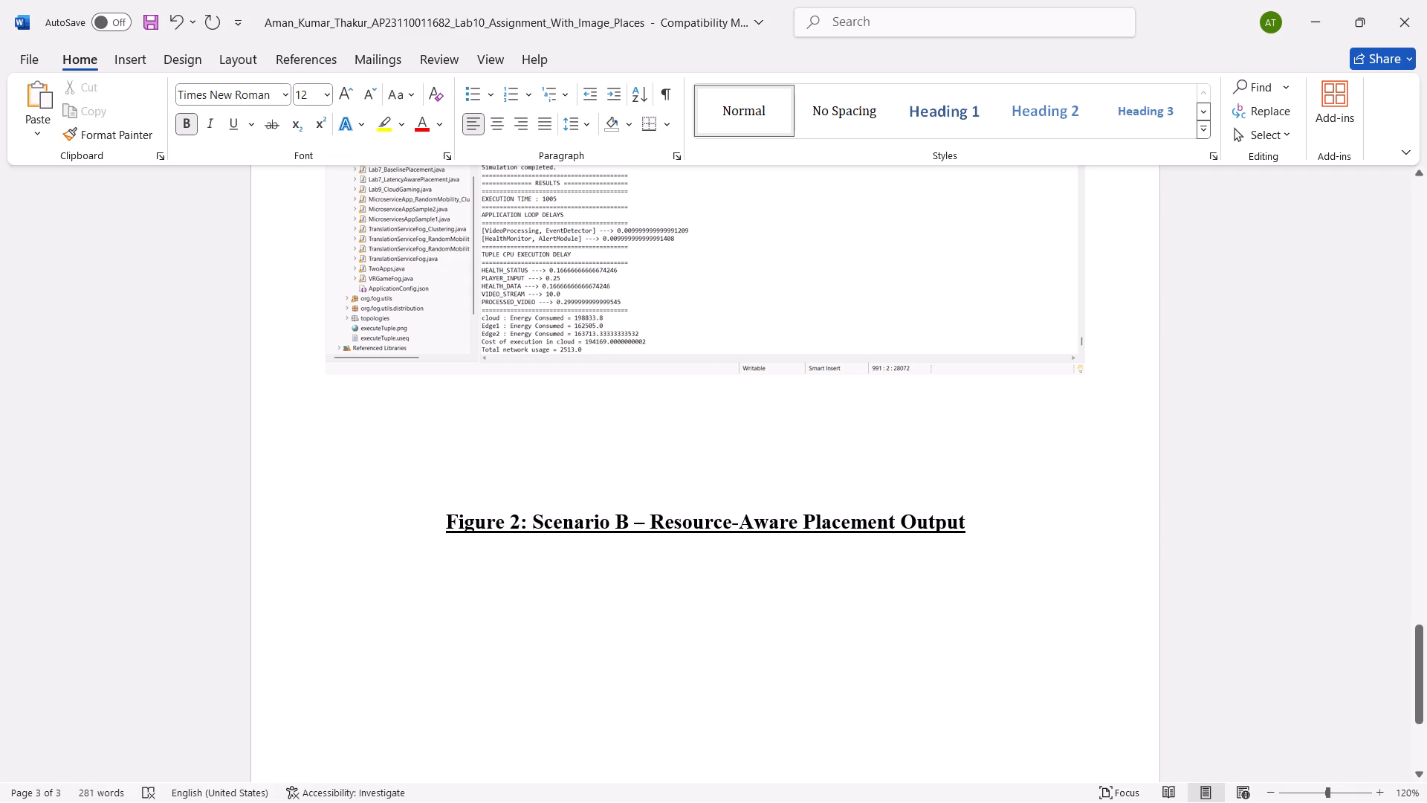
key(Delete)
Review the layout of all three pages, checking the body text, results table, screenshots and captions.
scroll(575, 428, up, 2)
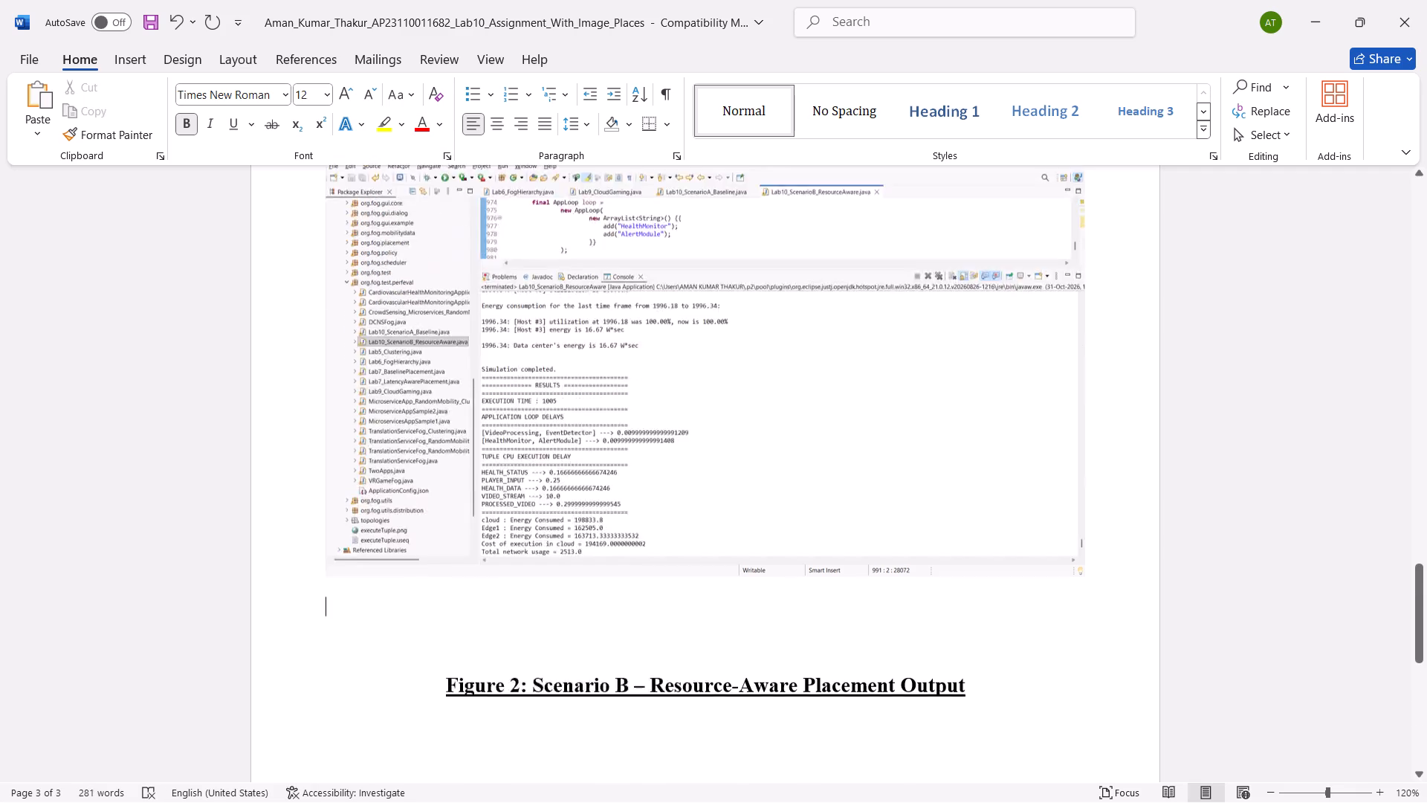
scroll(575, 428, up, 1)
ctrl+scroll(575, 428, down, 4)
scroll(575, 428, down, 1)
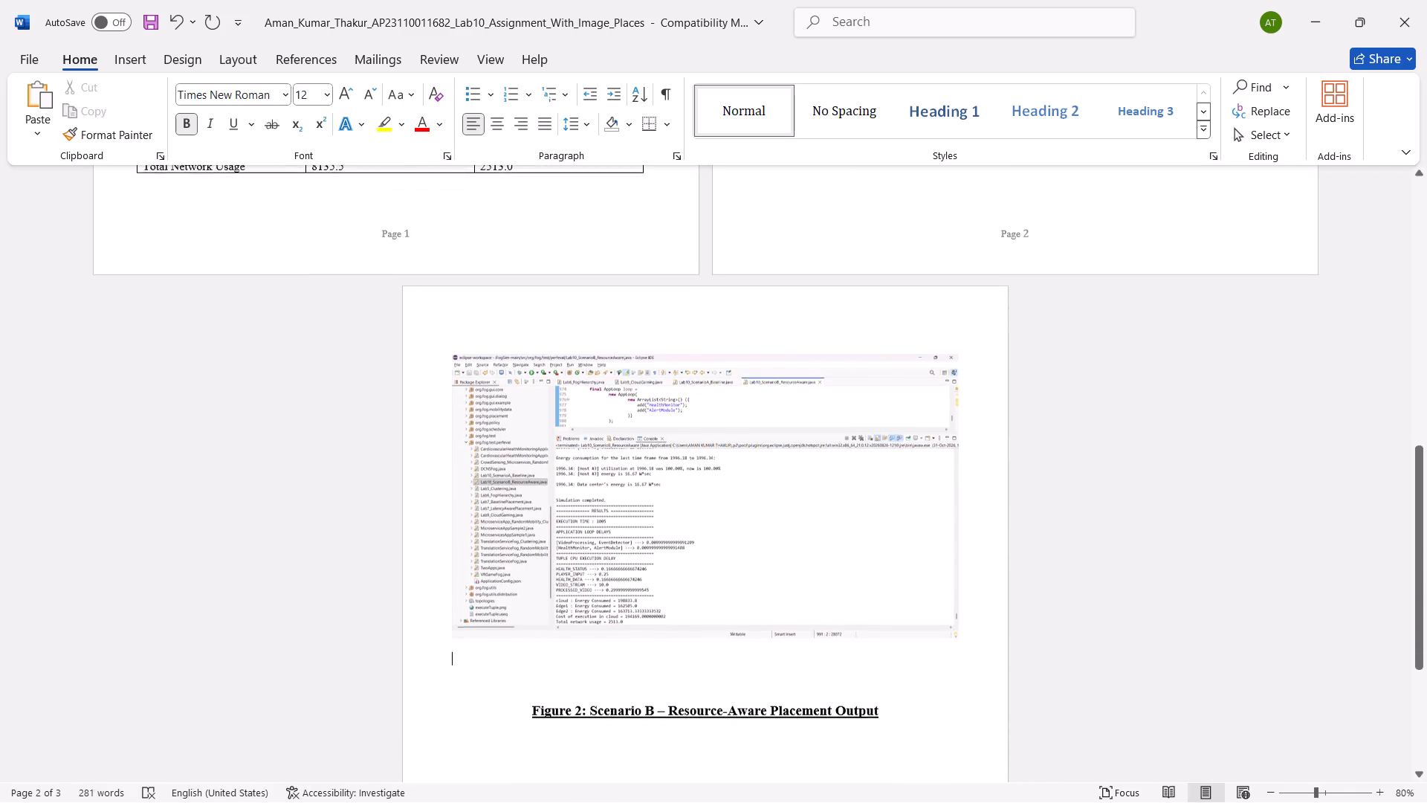
scroll(575, 428, down, 3)
scroll(575, 428, up, 7)
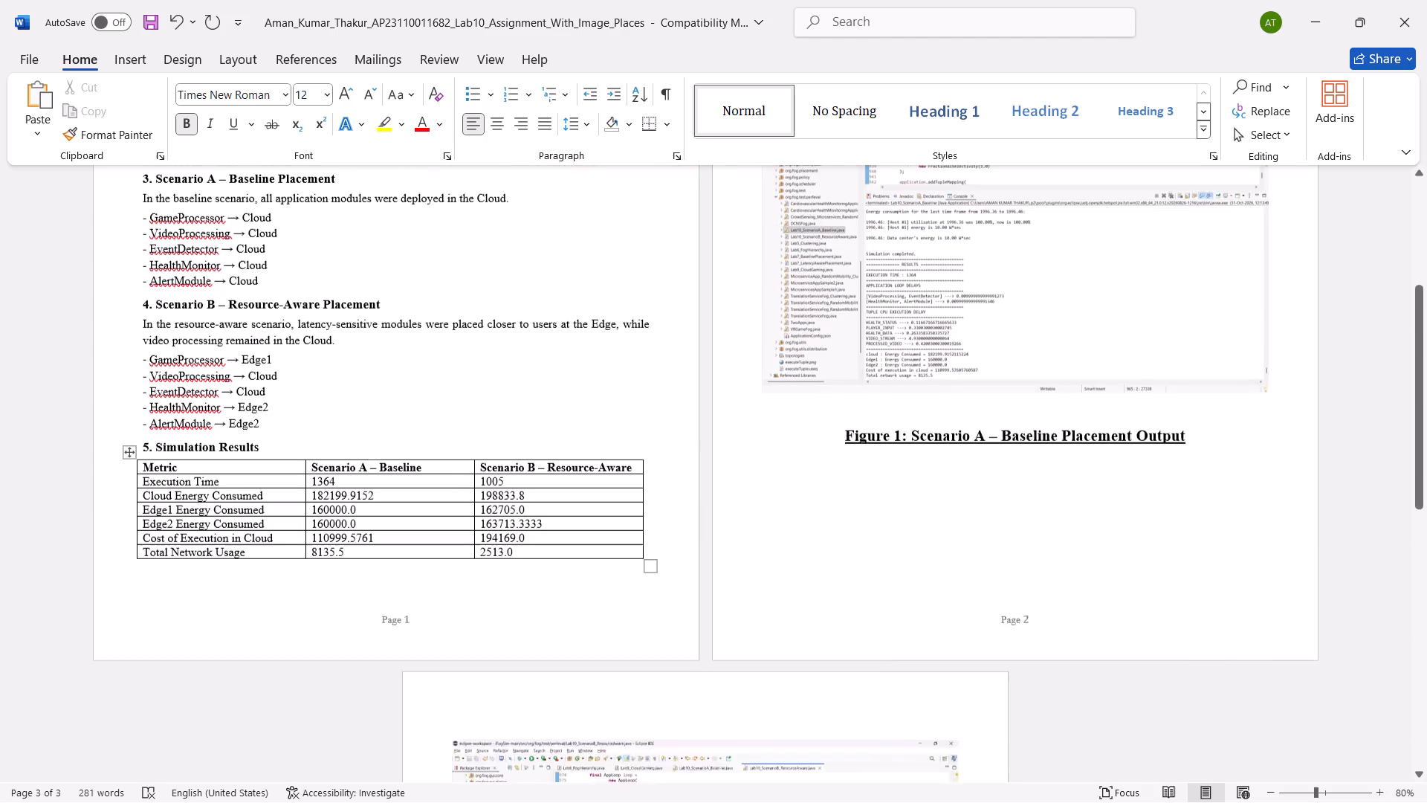
scroll(575, 428, up, 2)
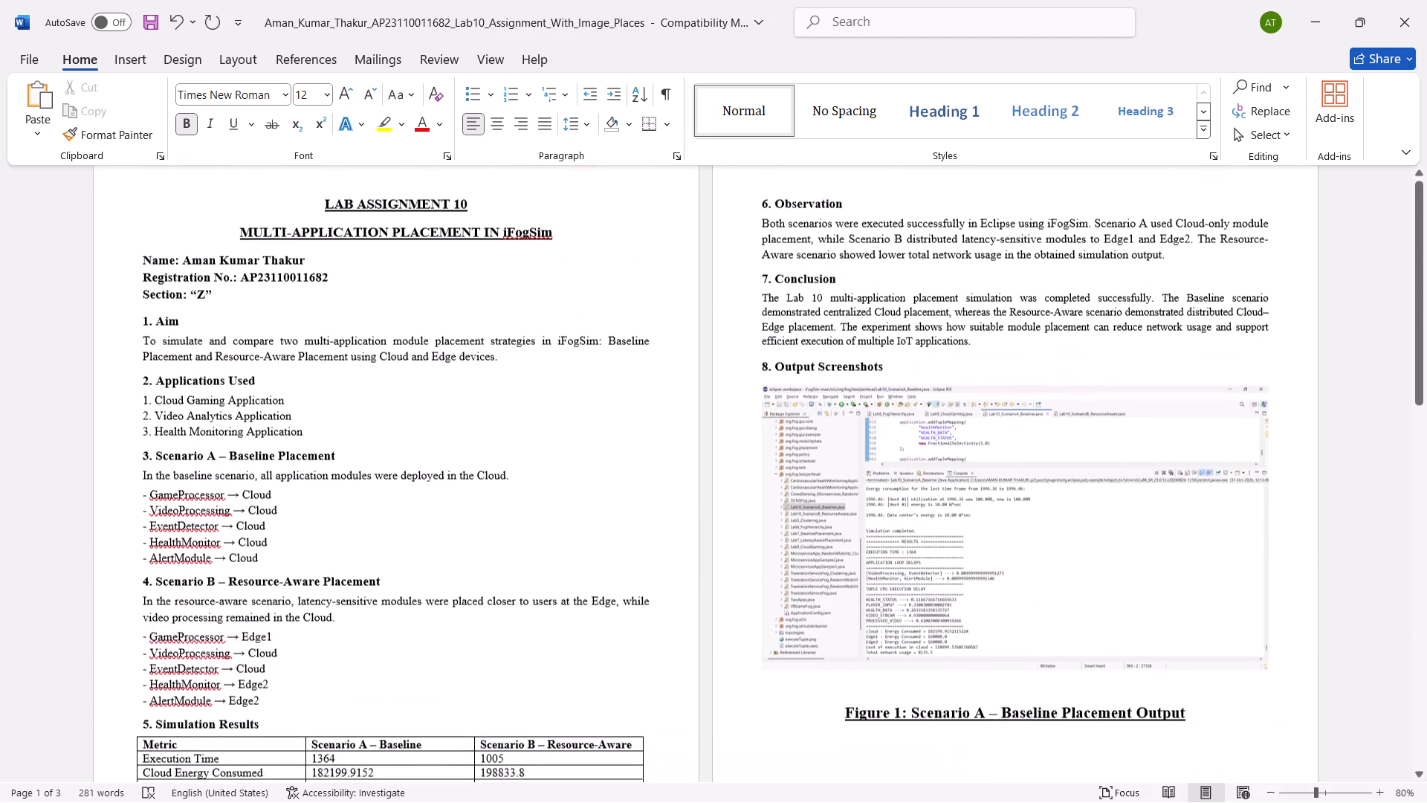
Set the font size of the paragraph under "7. Conclusion" to 12, checking it against the Observation and Aim paragraphs.
click(887, 318)
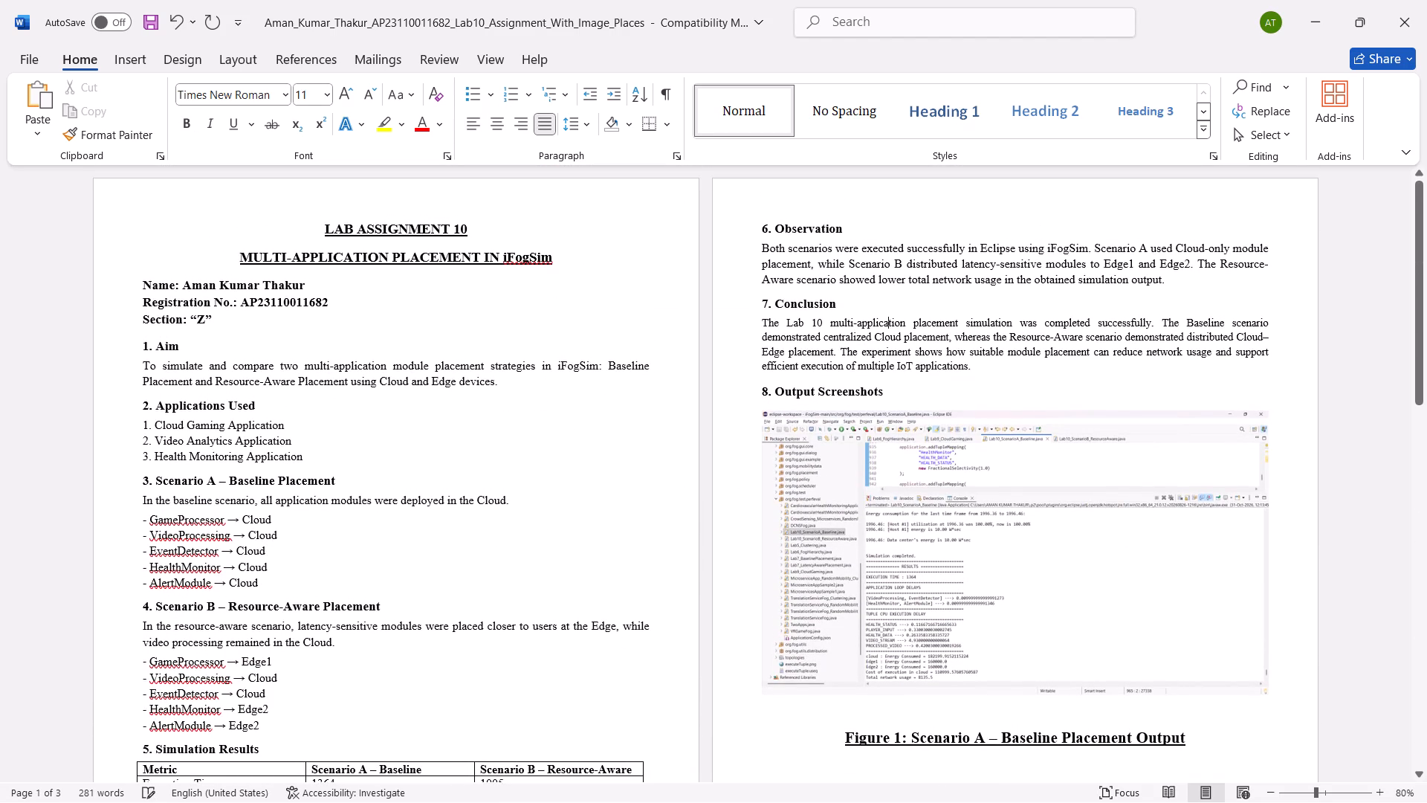
double_click(873, 325)
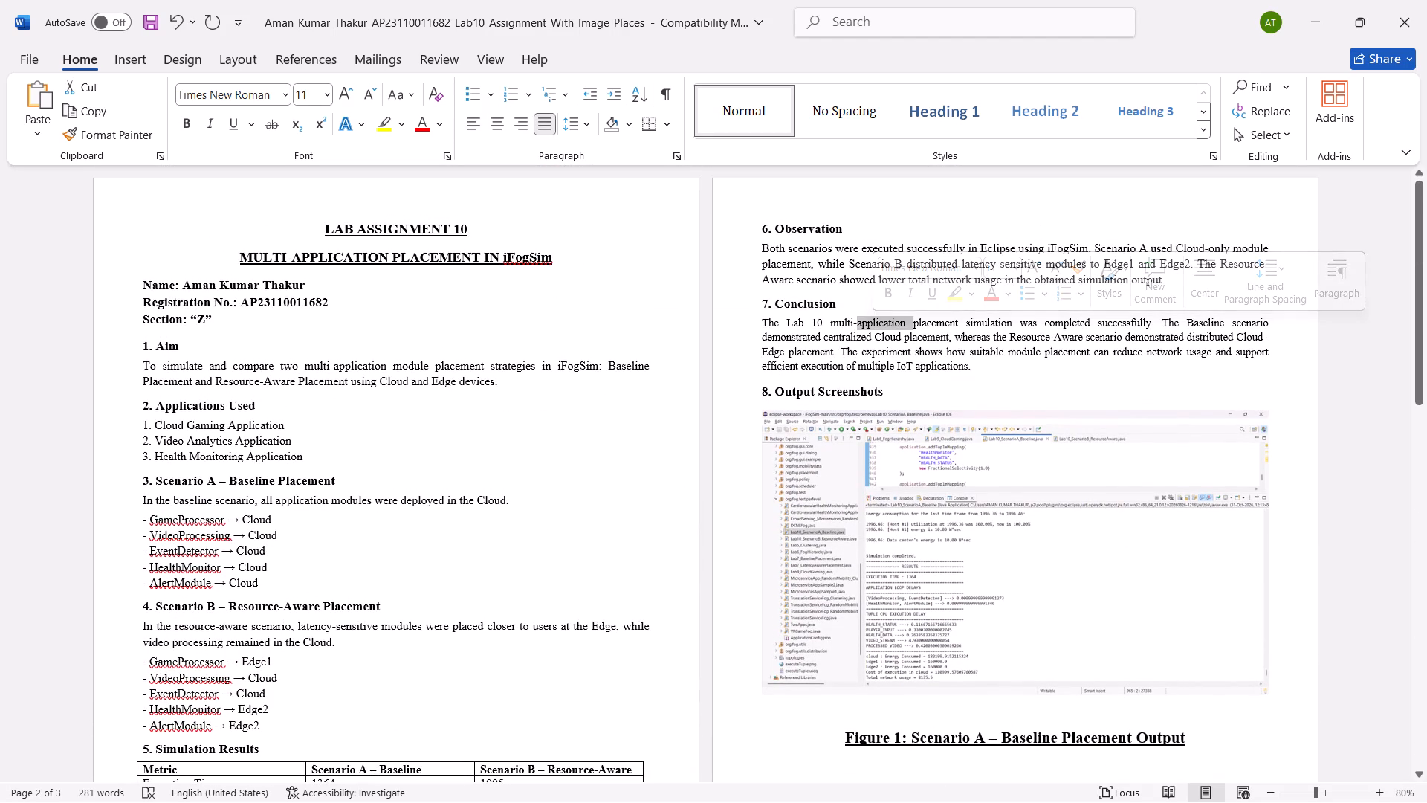
click(814, 300)
triple_click(812, 256)
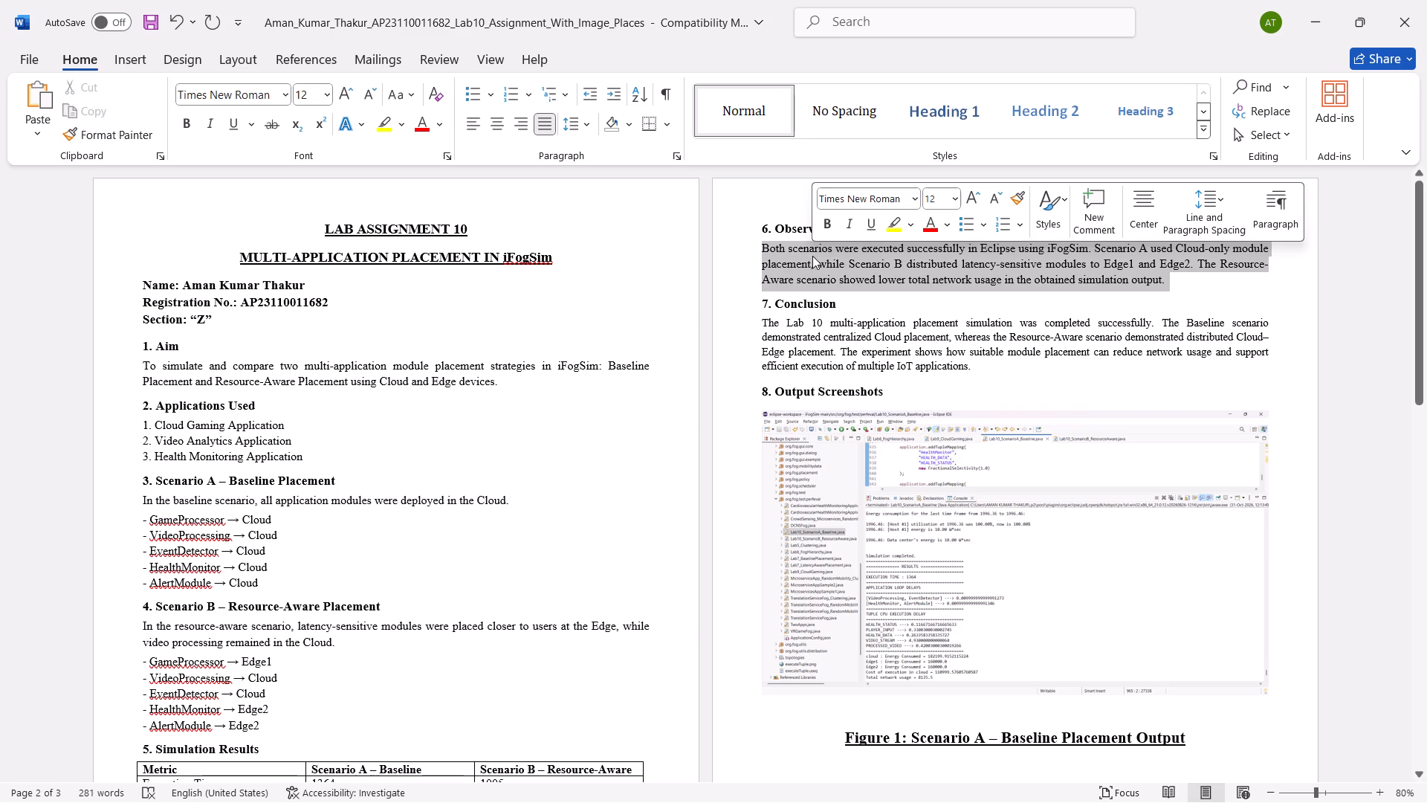
triple_click(901, 329)
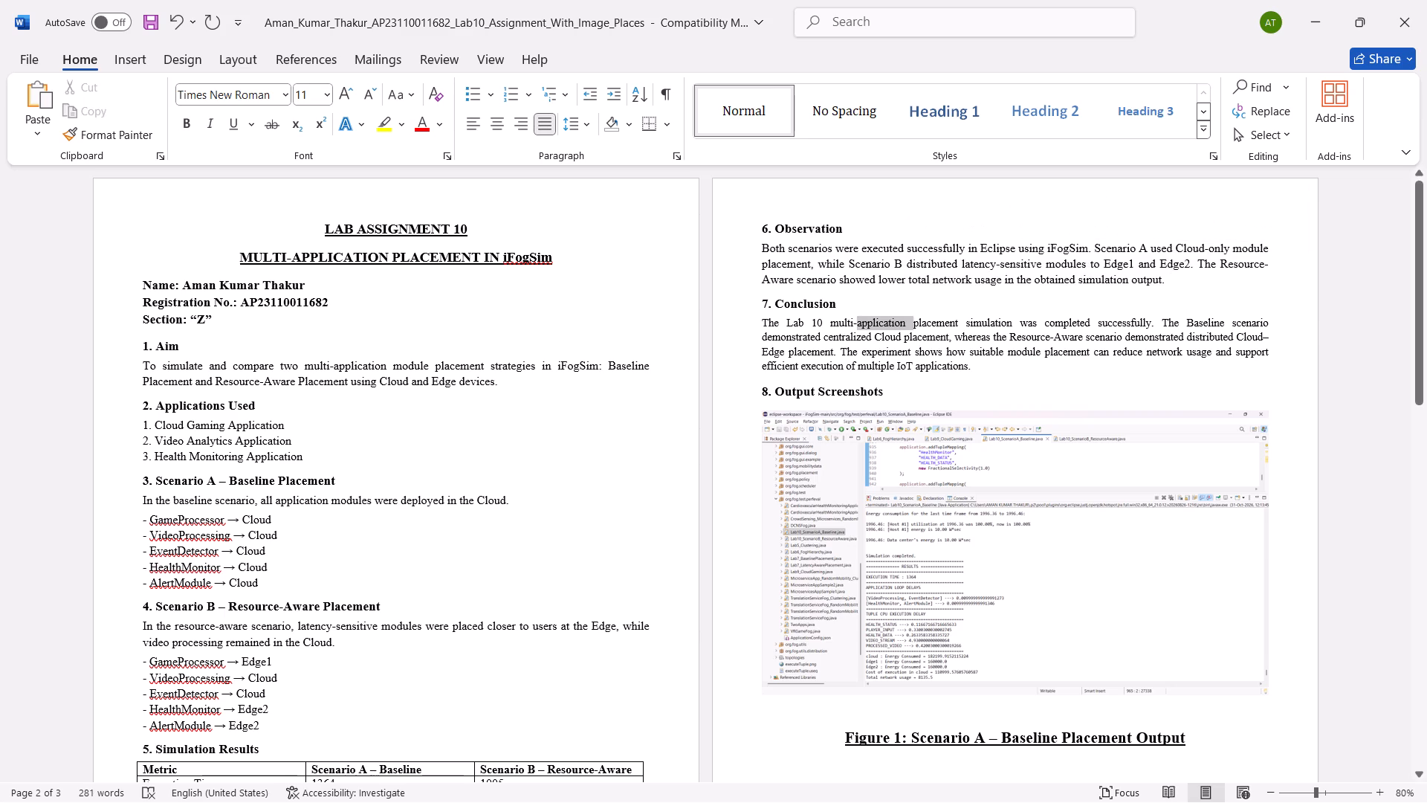
click(1021, 270)
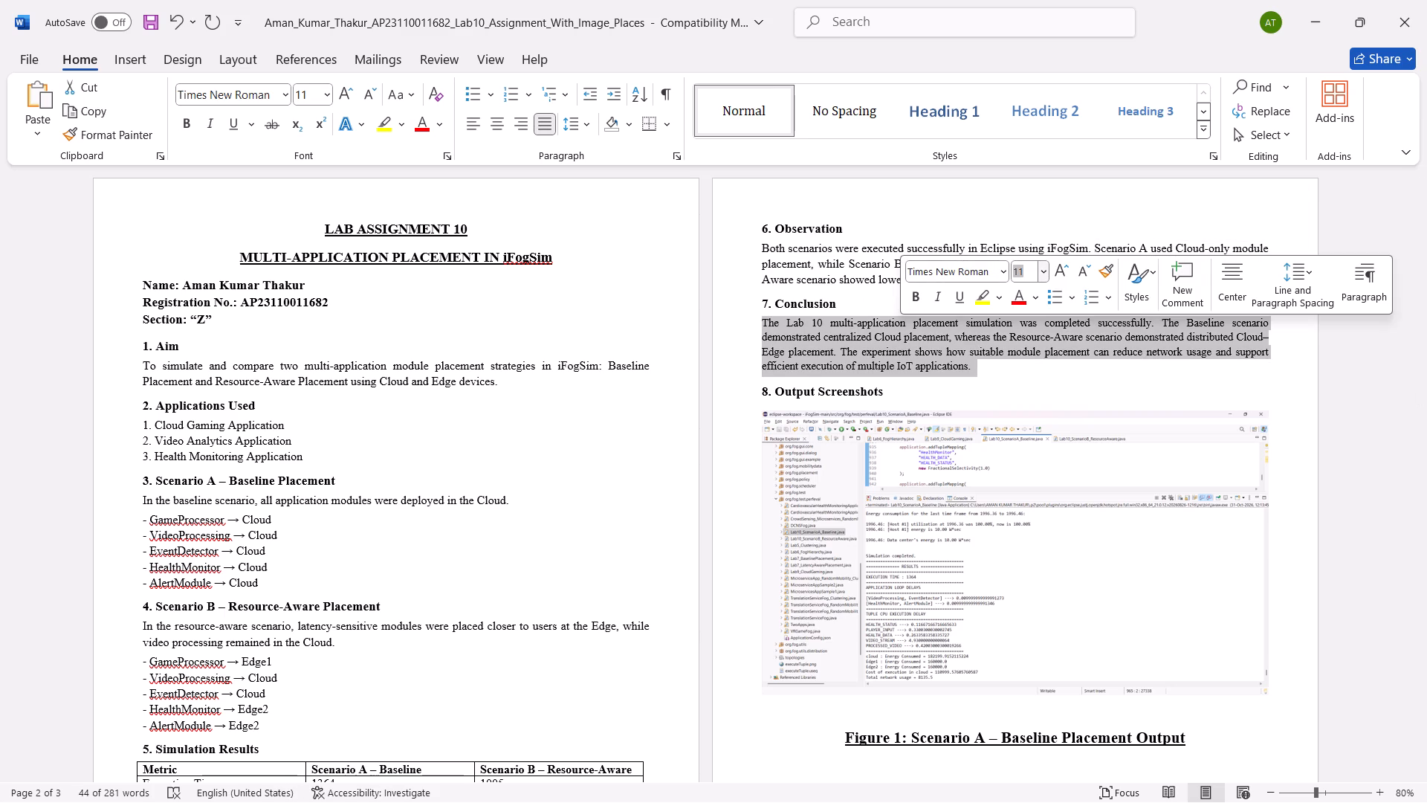
text(12)
triple_click(630, 365)
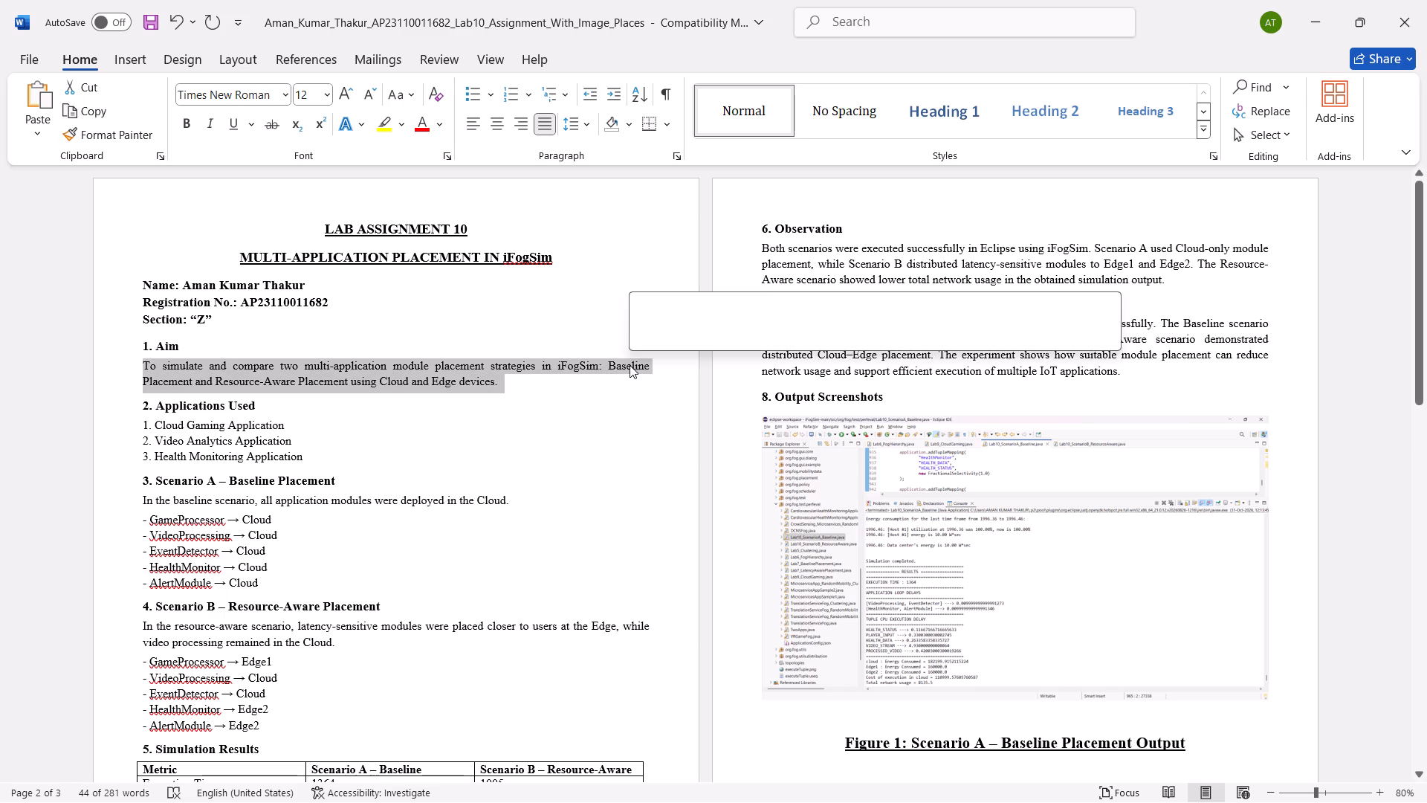
Examine the lists, results table, figure captions and section headings across all pages for consistent fonts and sizes.
click(239, 457)
scroll(239, 457, down, 2)
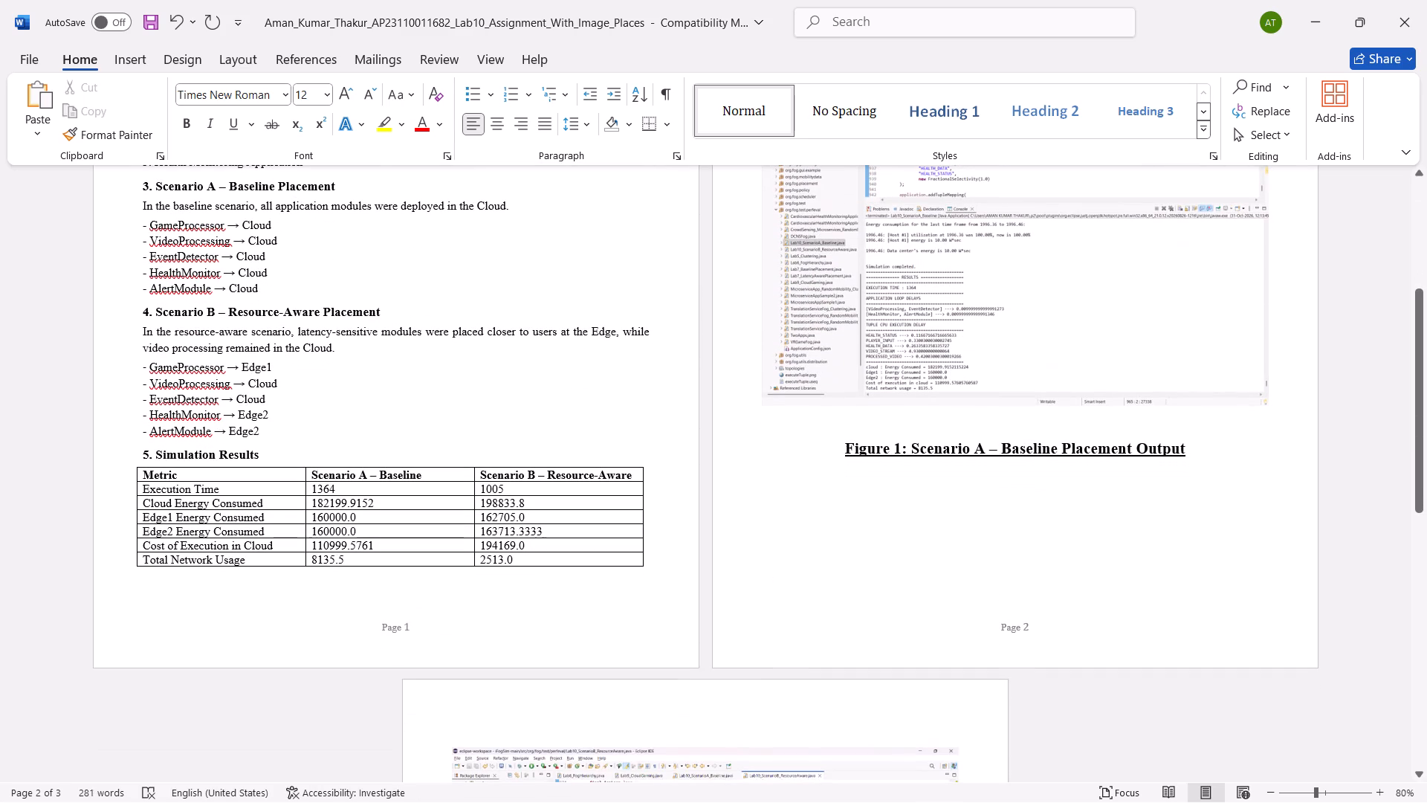
click(369, 494)
scroll(587, 706, down, 3)
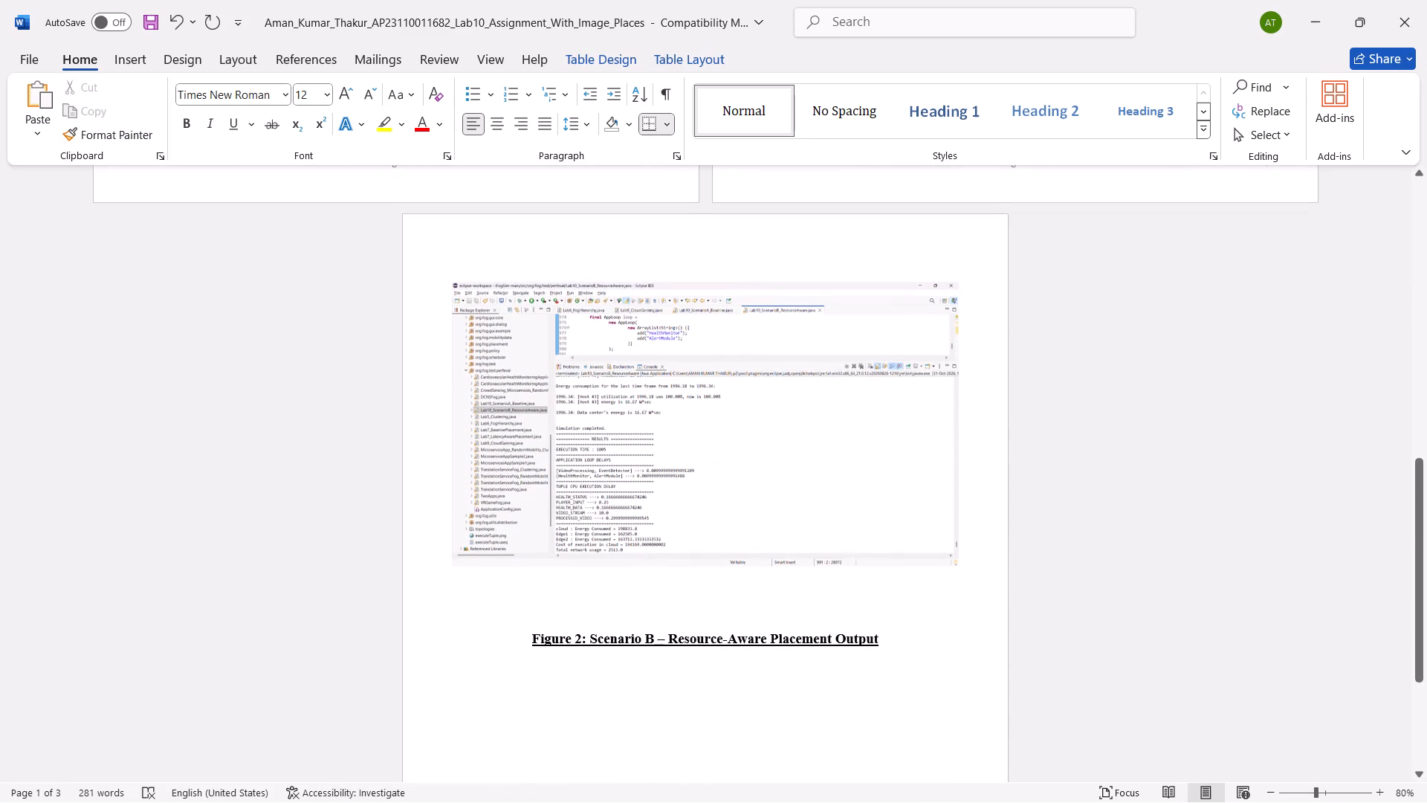
click(639, 640)
scroll(639, 640, up, 3)
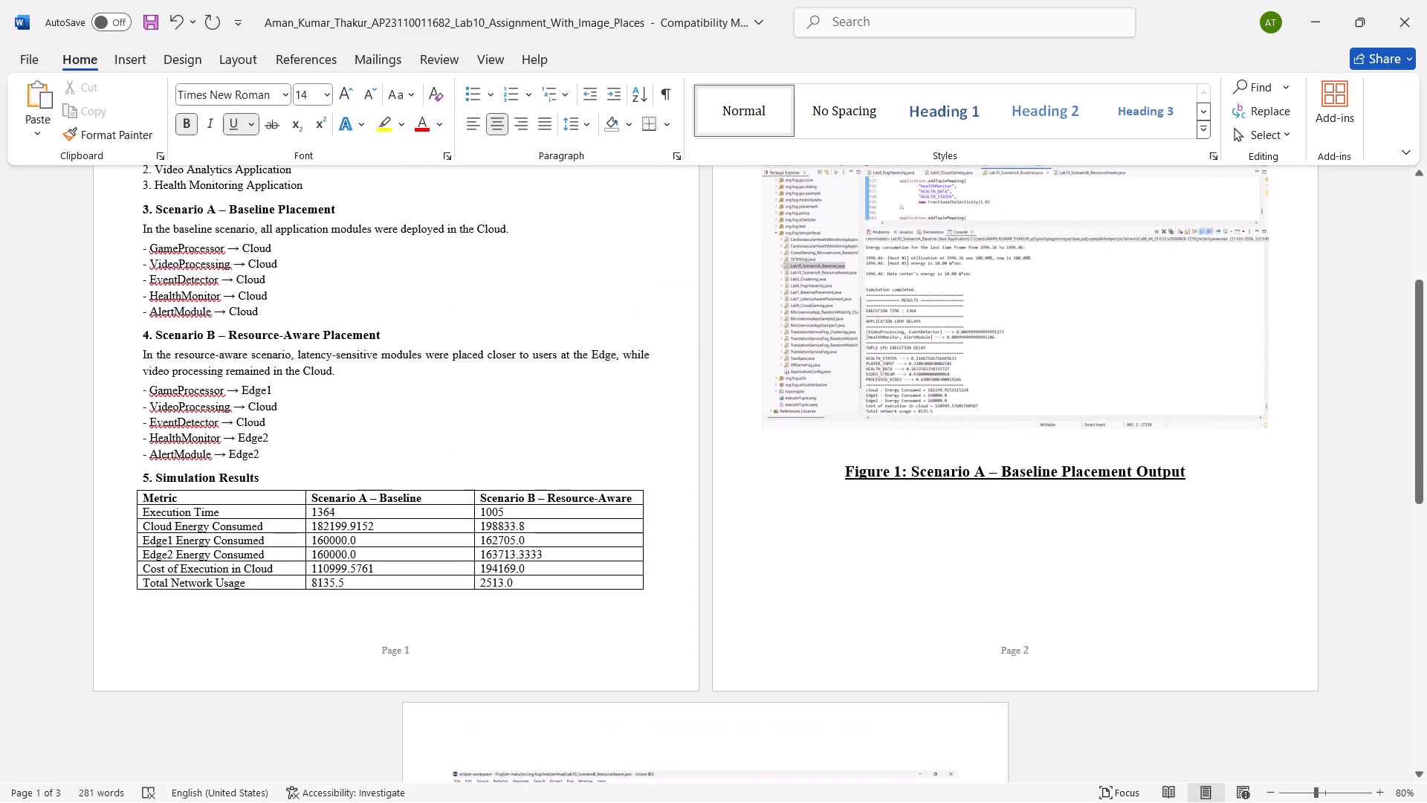
right_click(799, 486)
click(764, 476)
scroll(764, 476, up, 3)
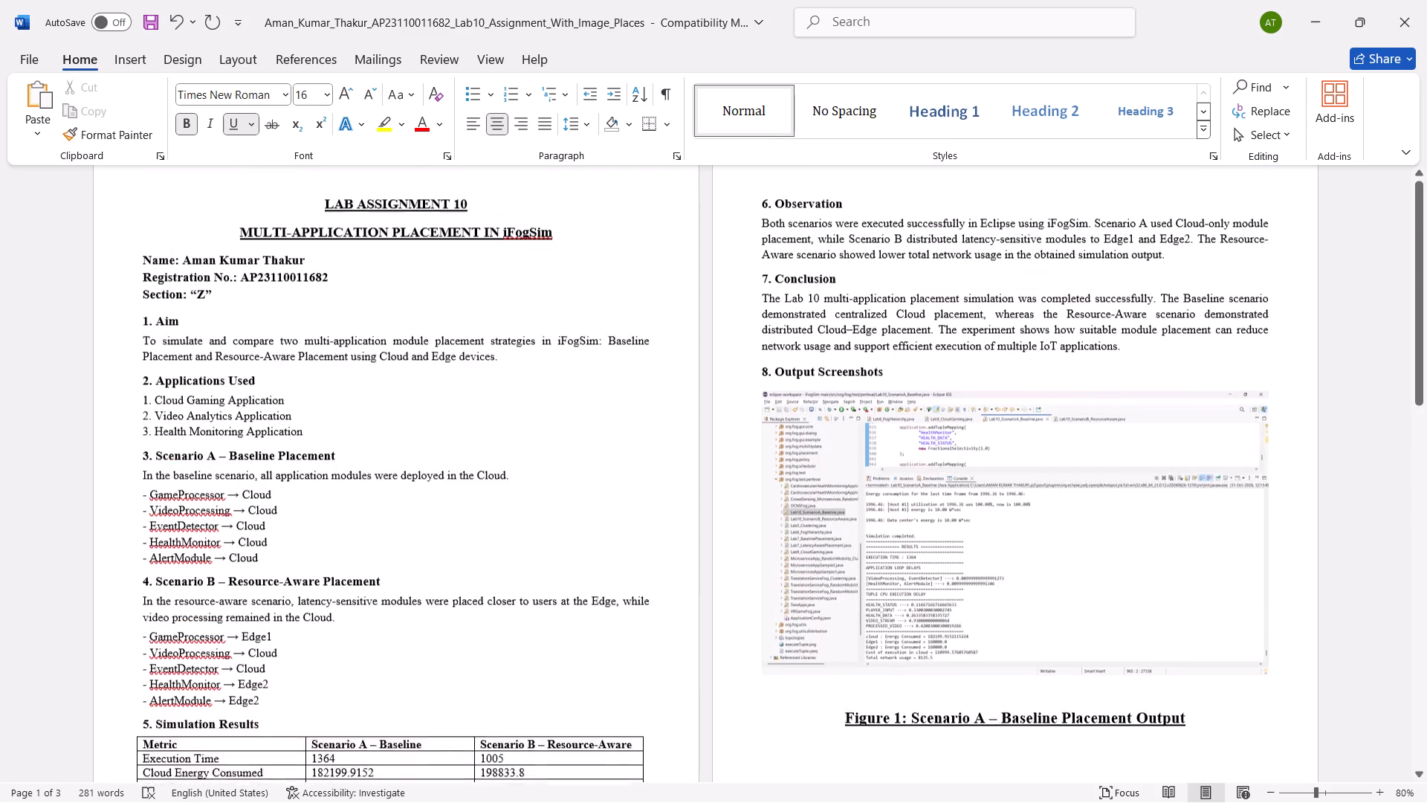
scroll(891, 384, up, 3)
click(873, 362)
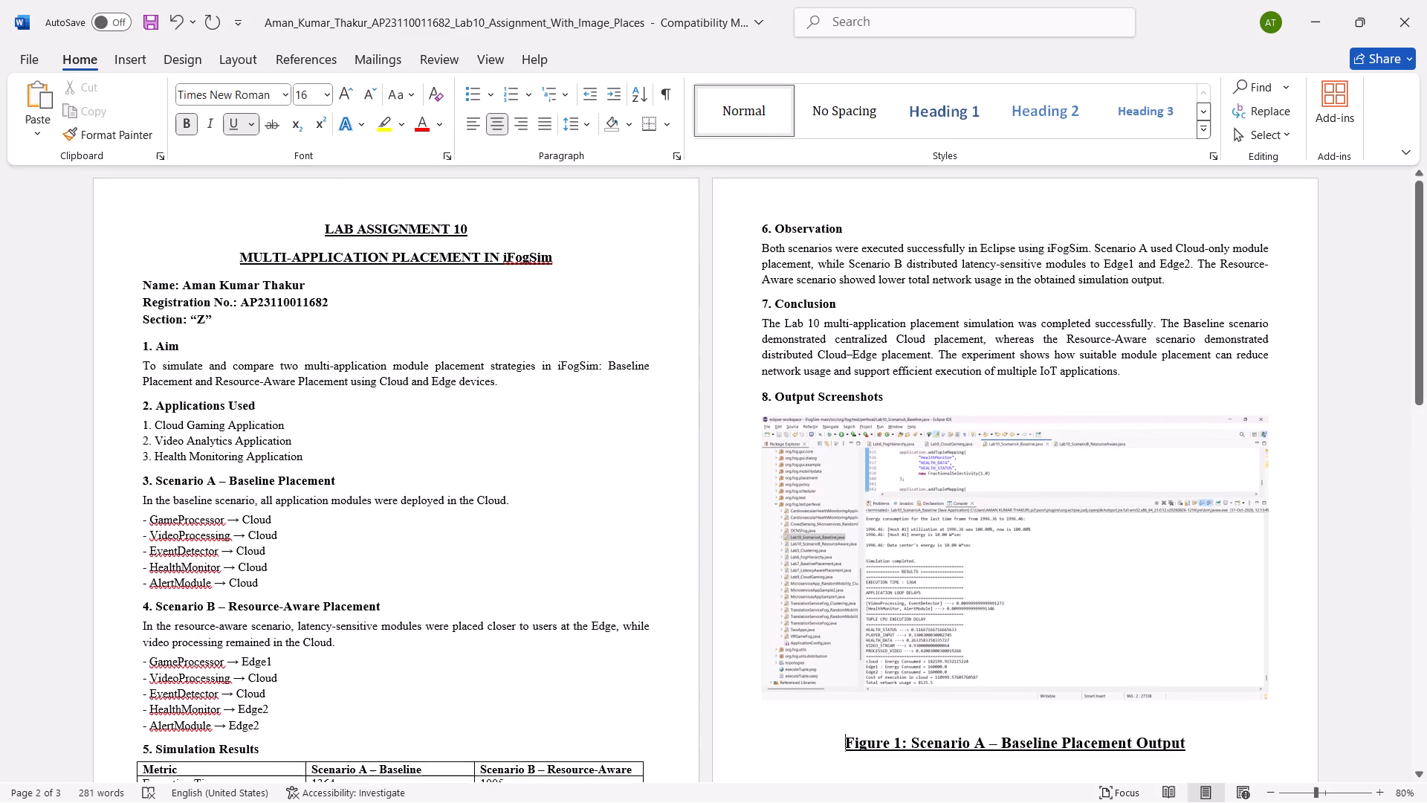
scroll(873, 362, up, 1)
click(803, 299)
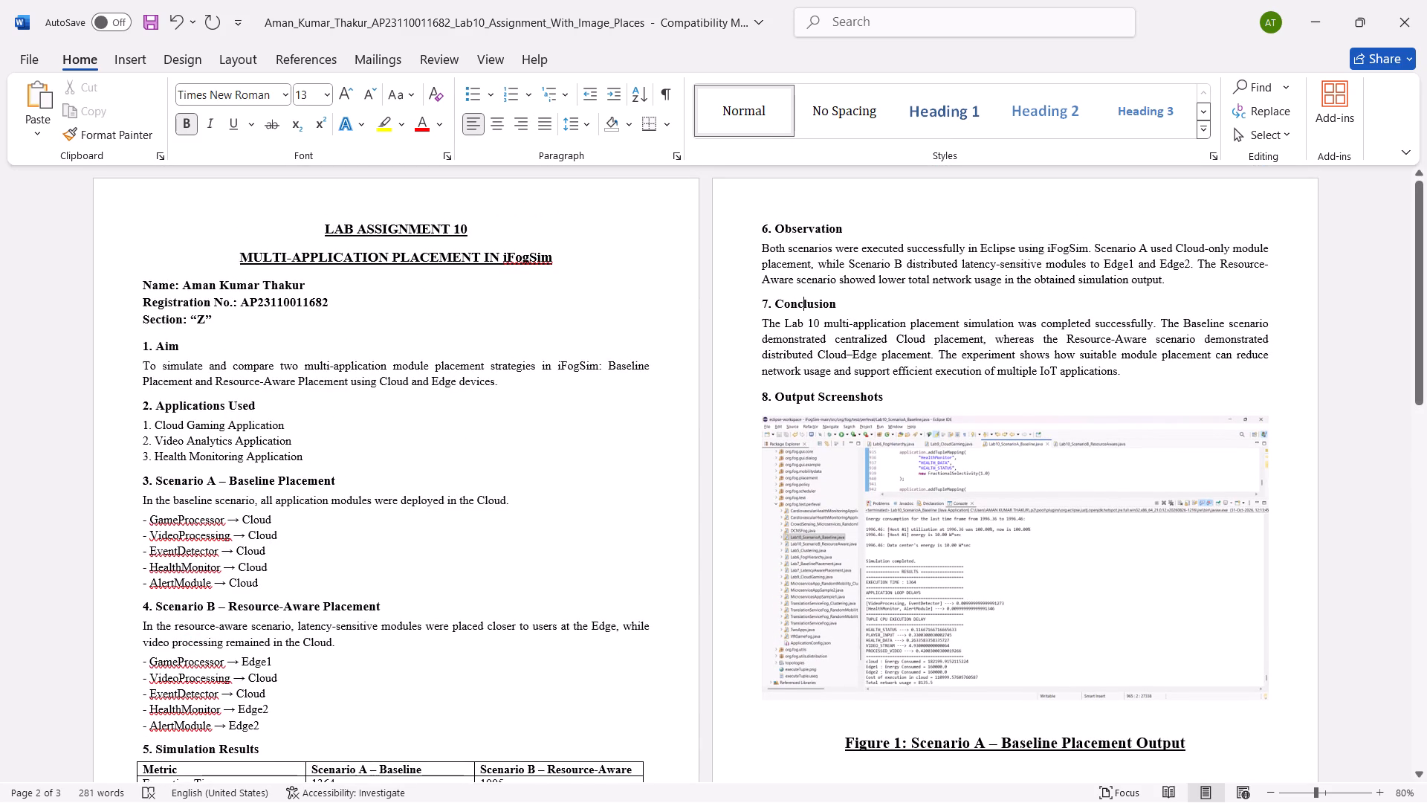
click(822, 231)
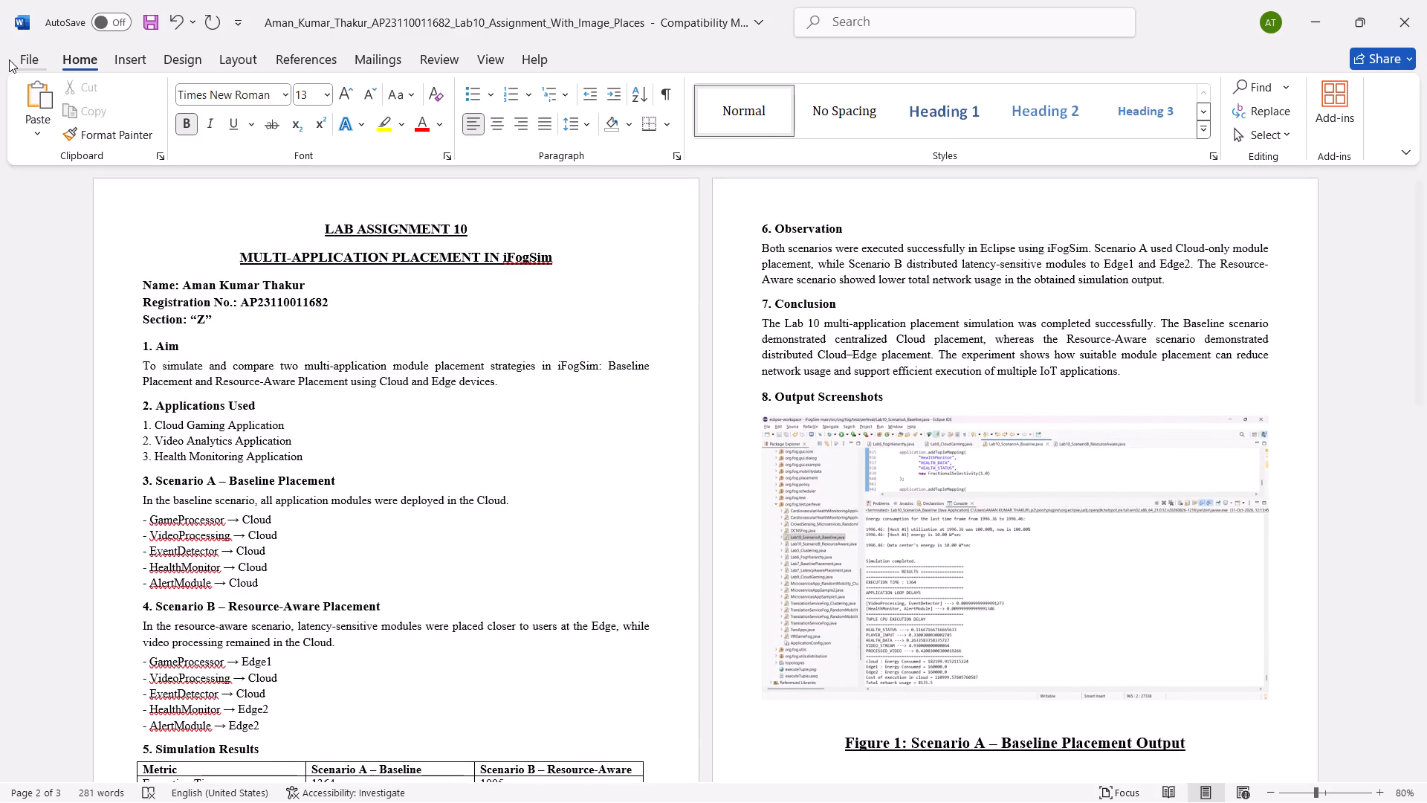
Save the finished Lab Assignment 10 document.
click(147, 16)
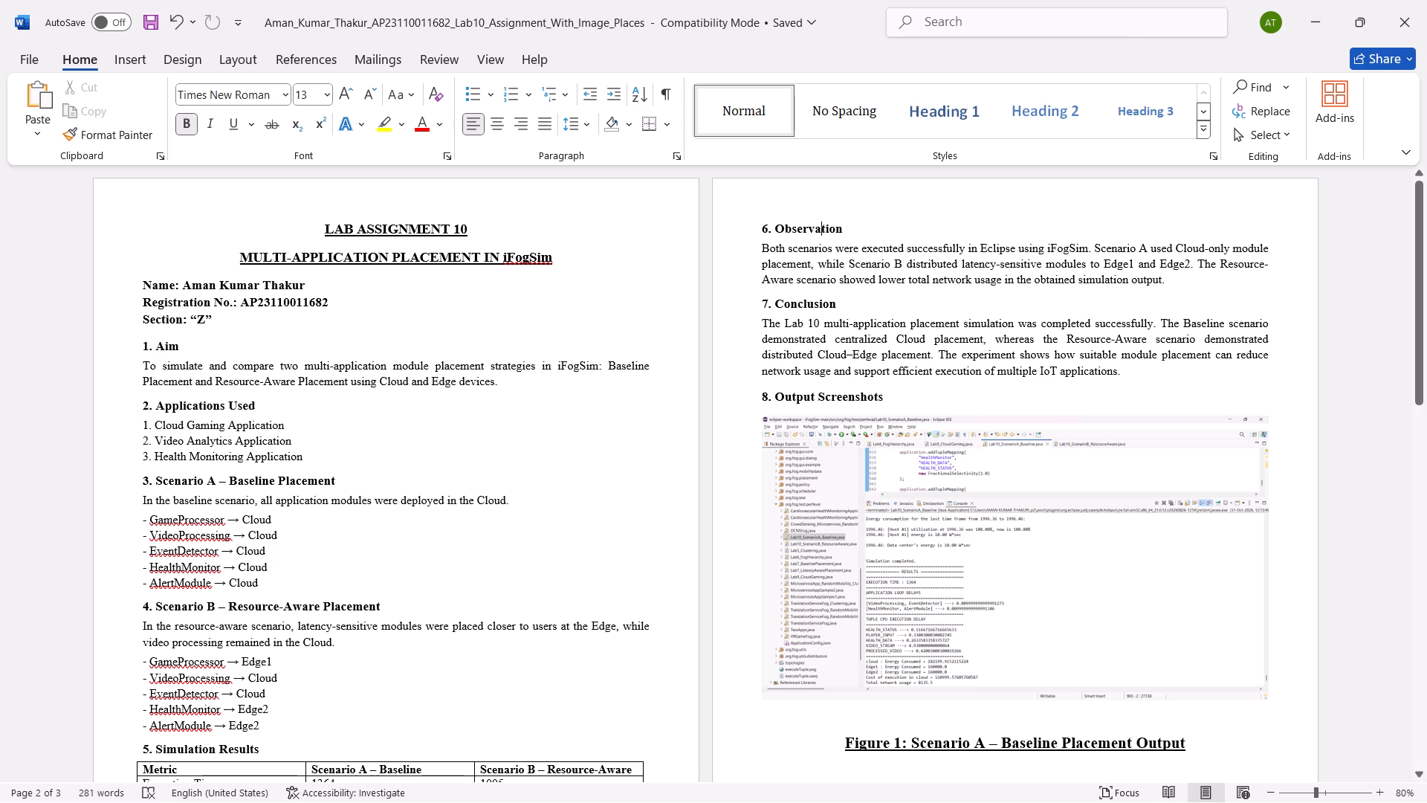
scroll(194, 282, up, 1)
scroll(454, 349, down, 5)
scroll(454, 349, up, 8)
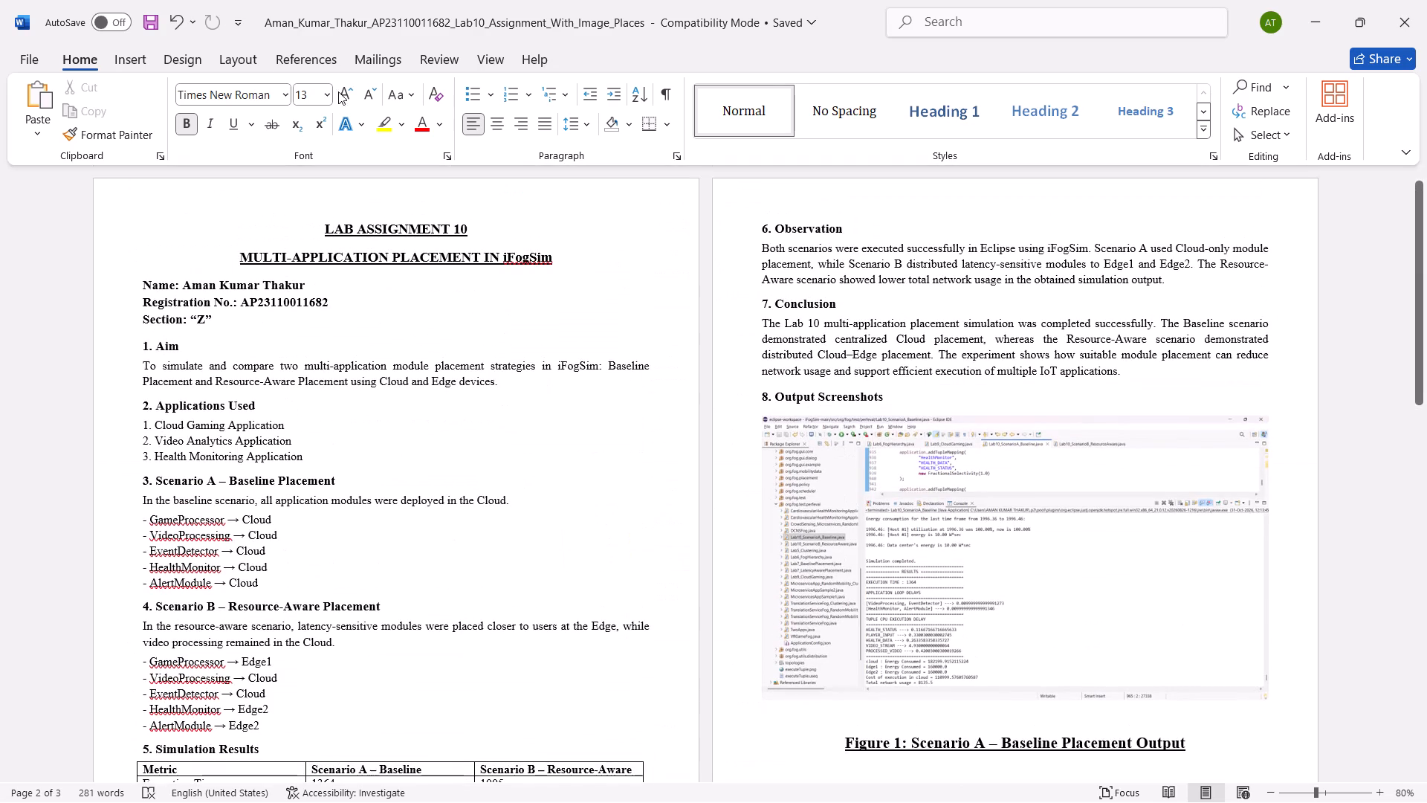
click(144, 25)
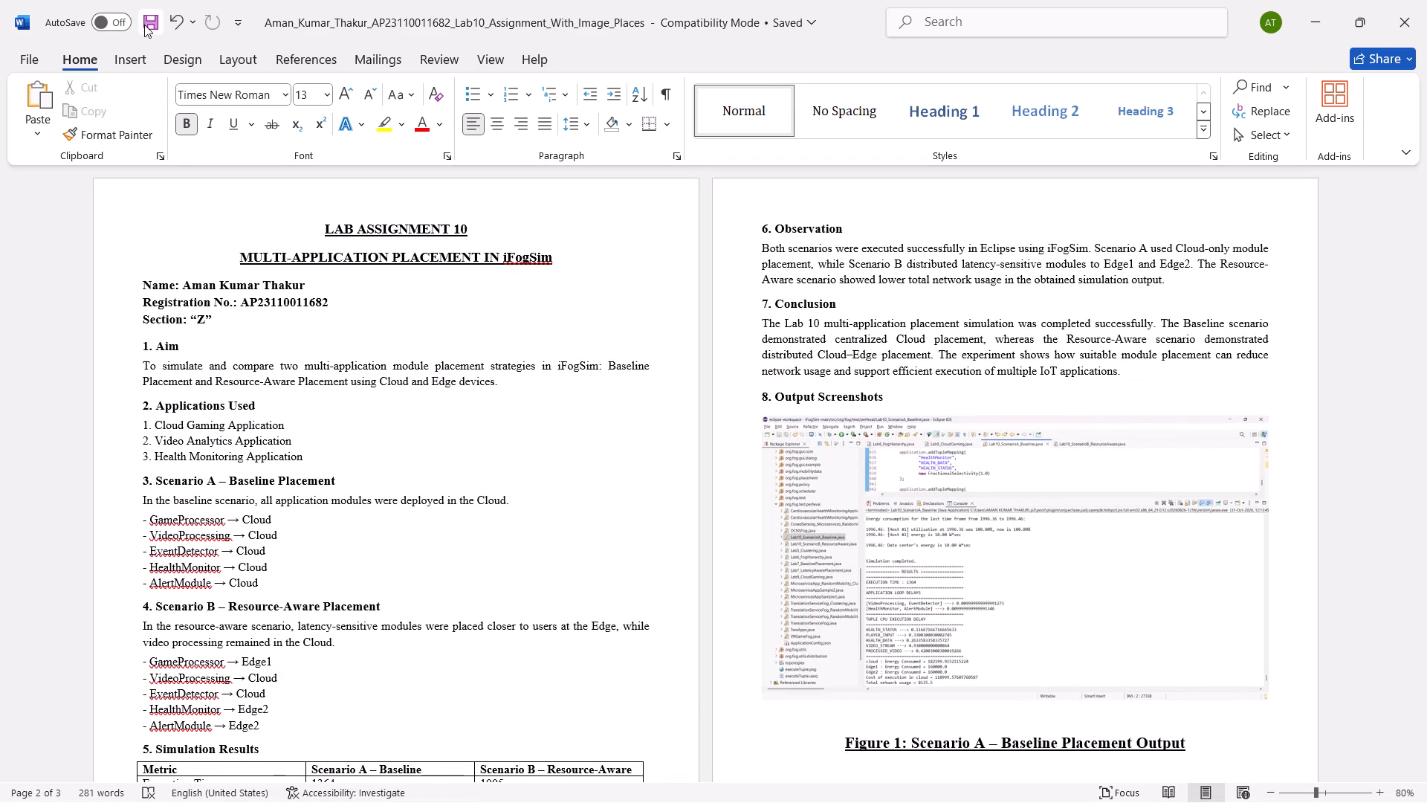
Save a copy of the assignment as a PDF in the Downloads folder, keeping the document's file name.
click(27, 48)
click(90, 341)
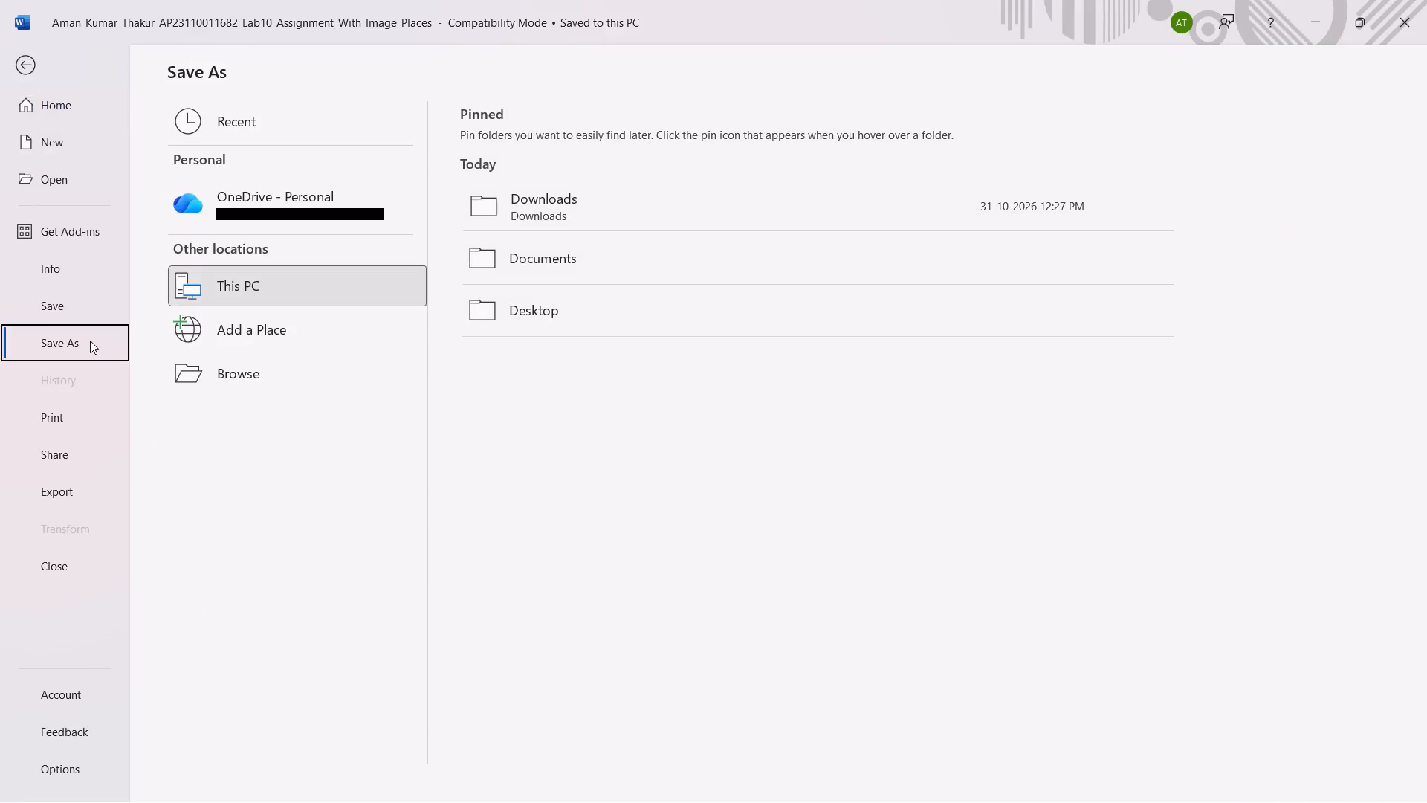
click(530, 199)
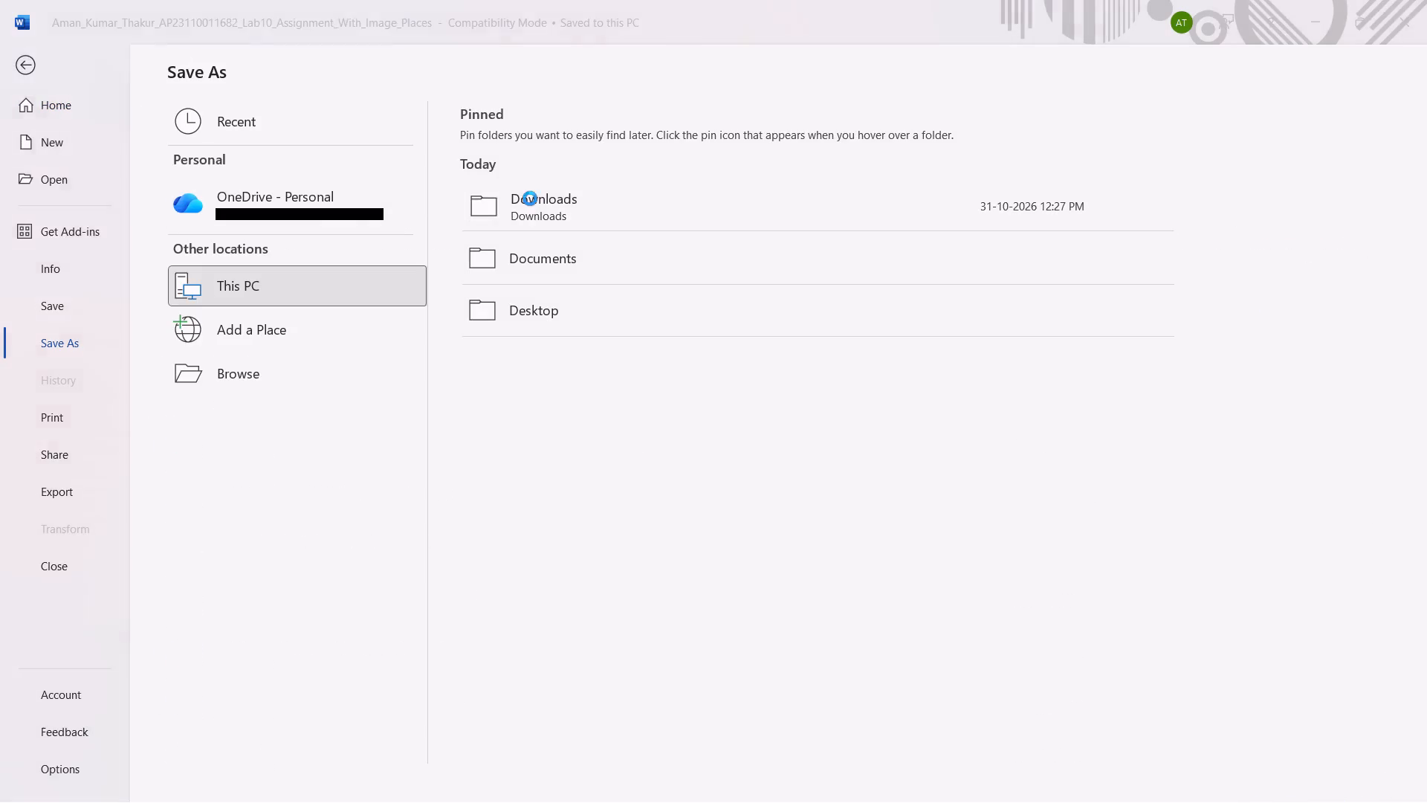
click(164, 328)
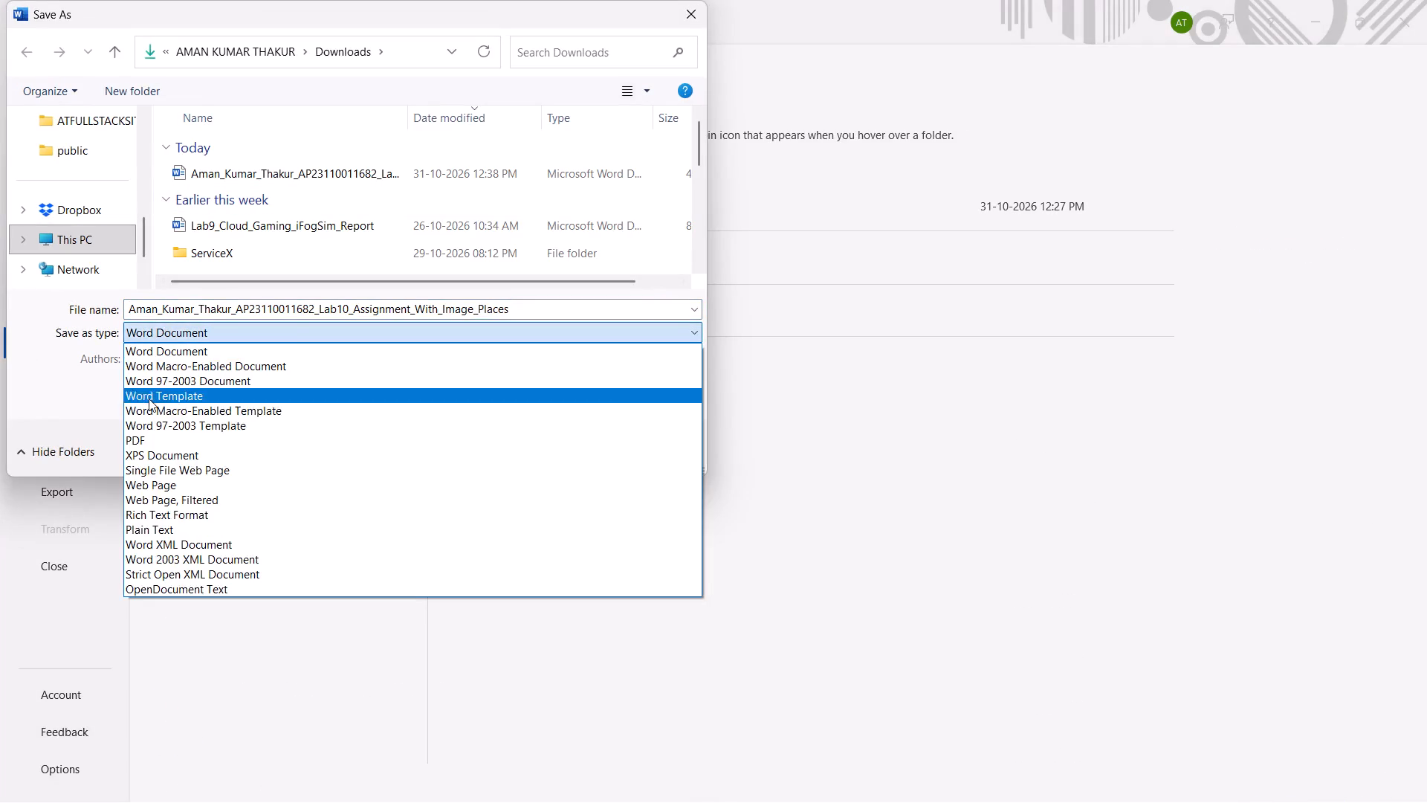
click(141, 439)
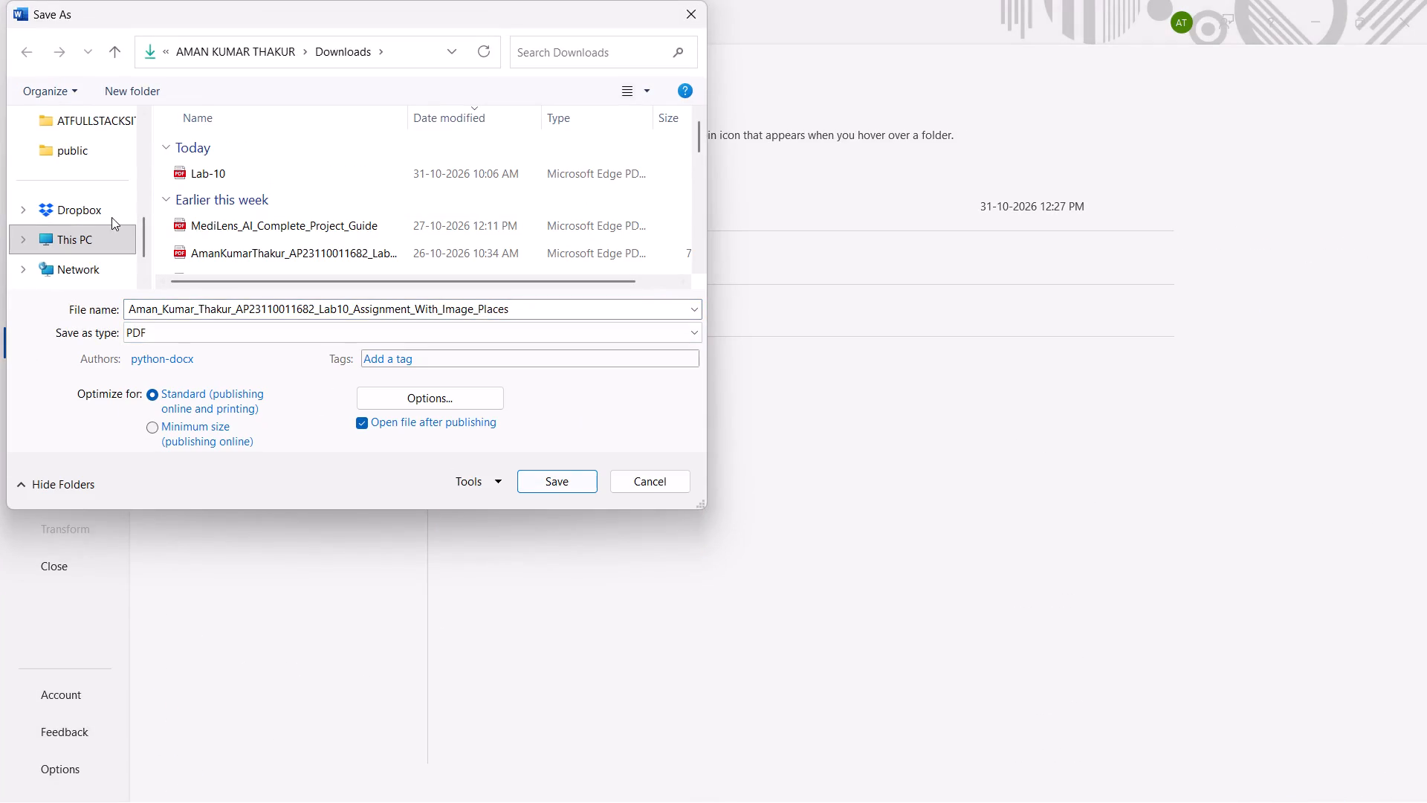
scroll(98, 219, down, 1)
scroll(65, 227, up, 4)
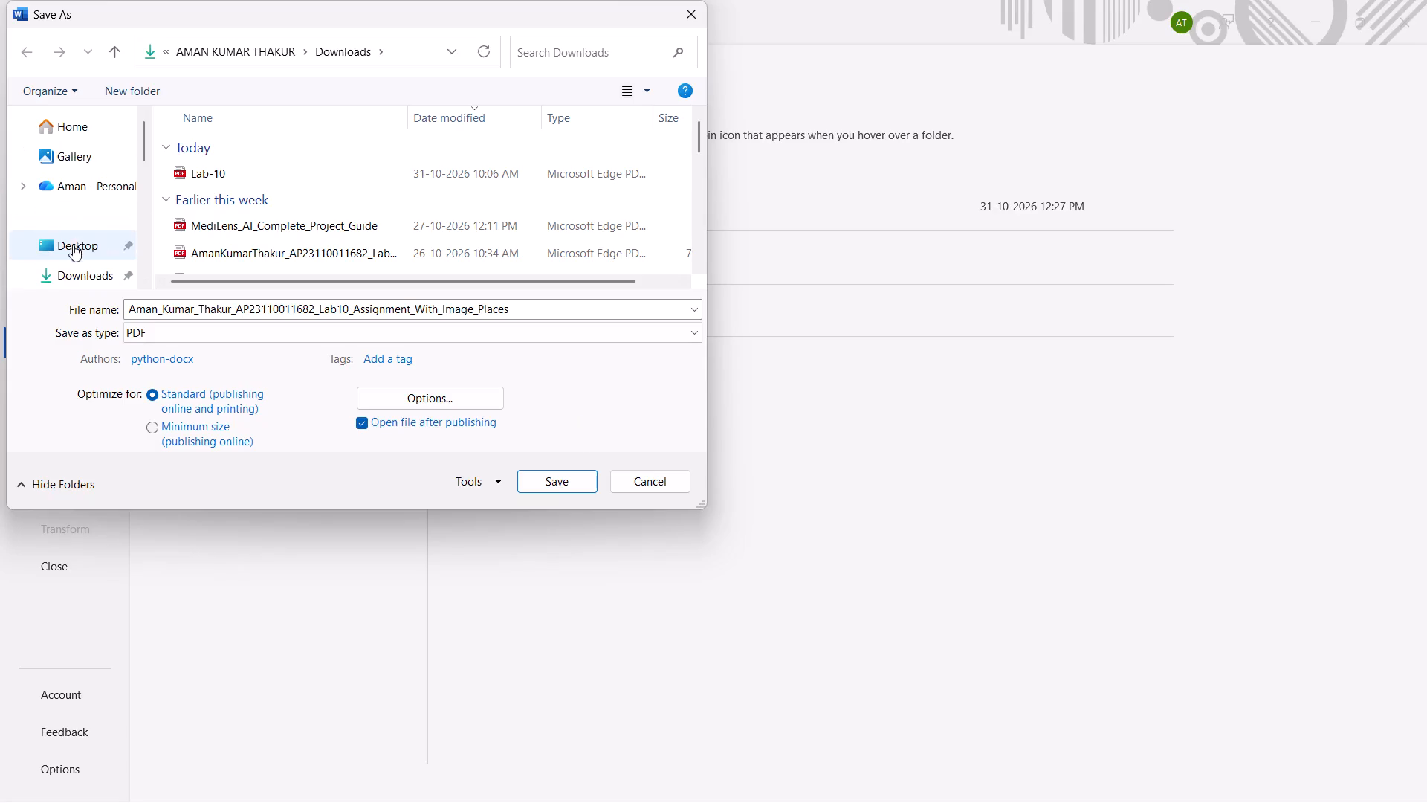
click(67, 270)
click(554, 483)
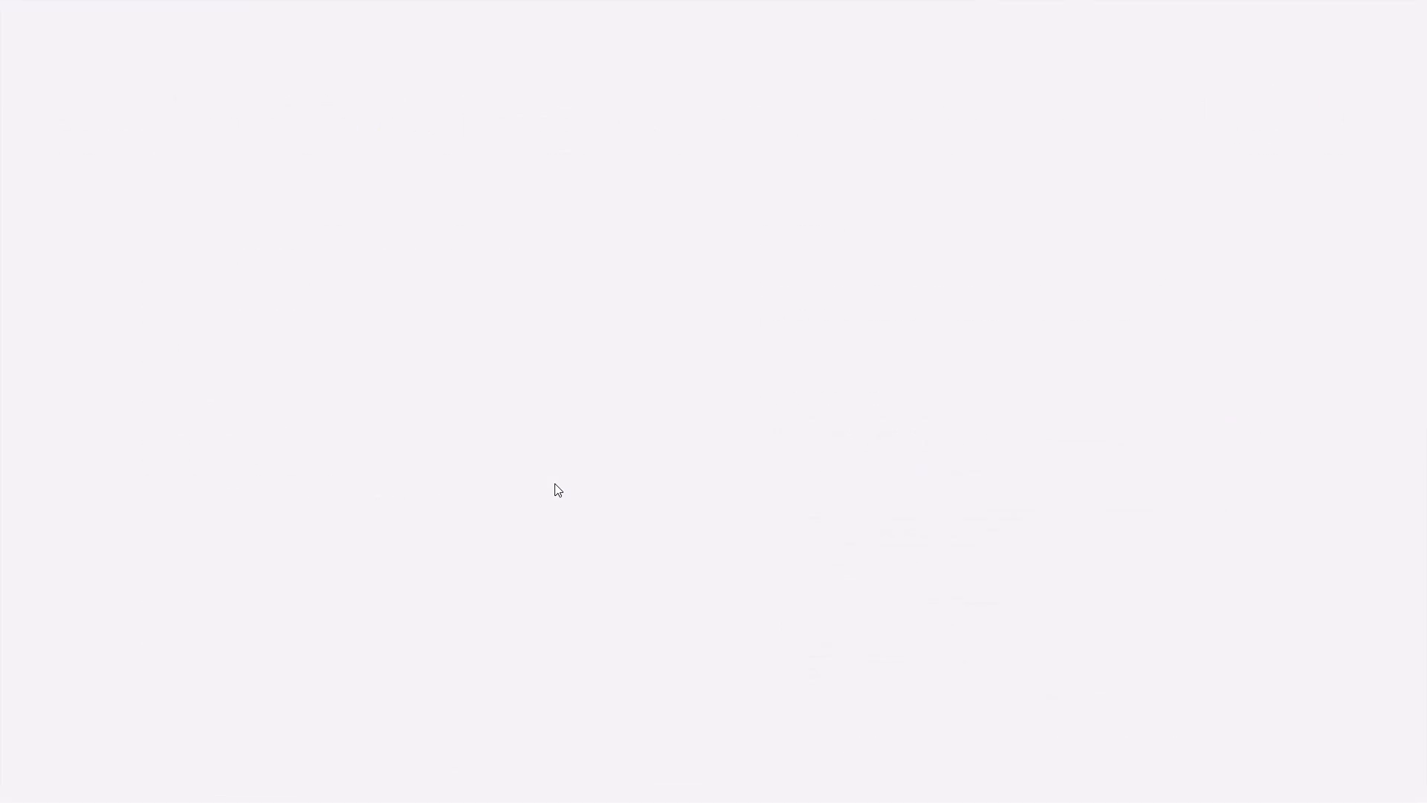
Review all three pages of the exported PDF, checking the text, results table, screenshots and captions.
scroll(554, 483, down, 2)
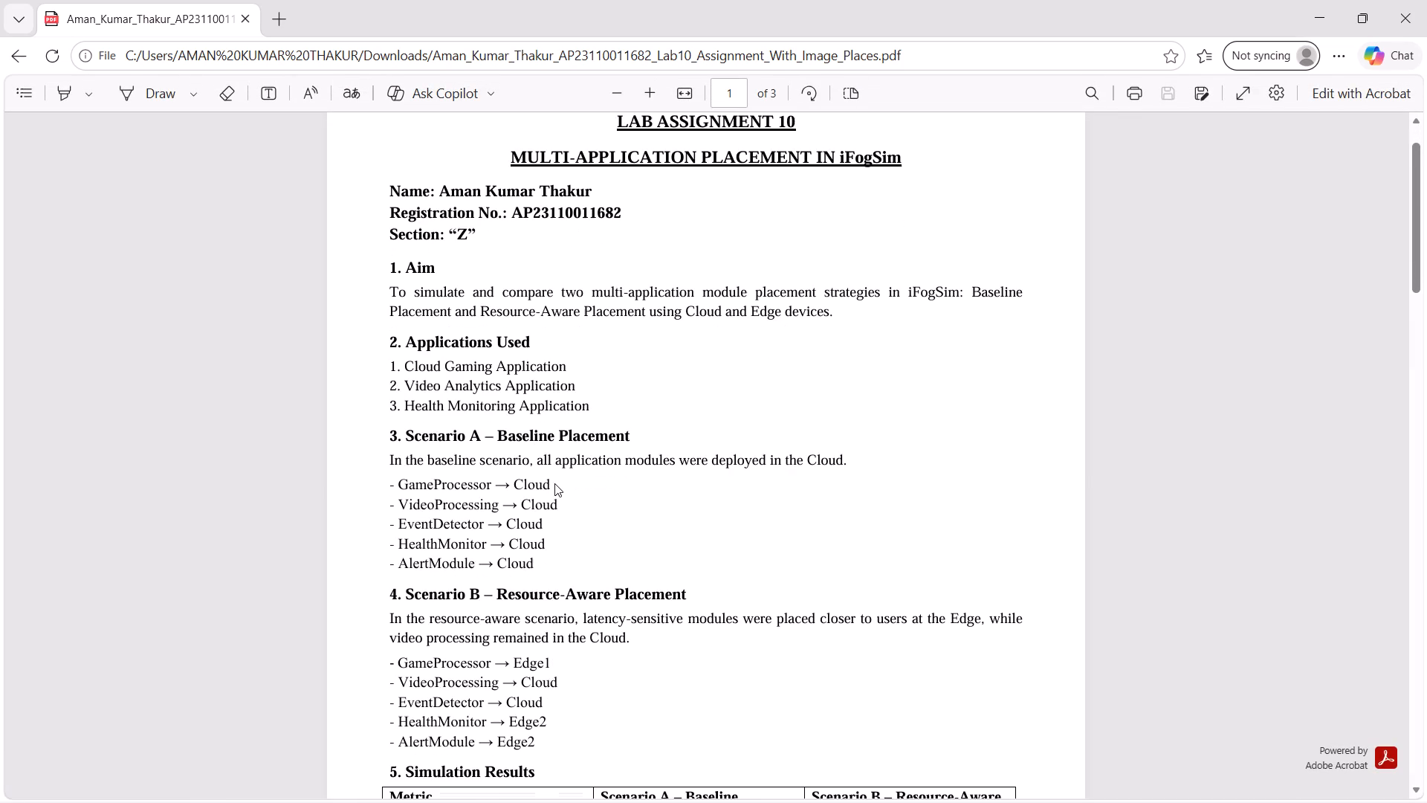
scroll(554, 483, down, 7)
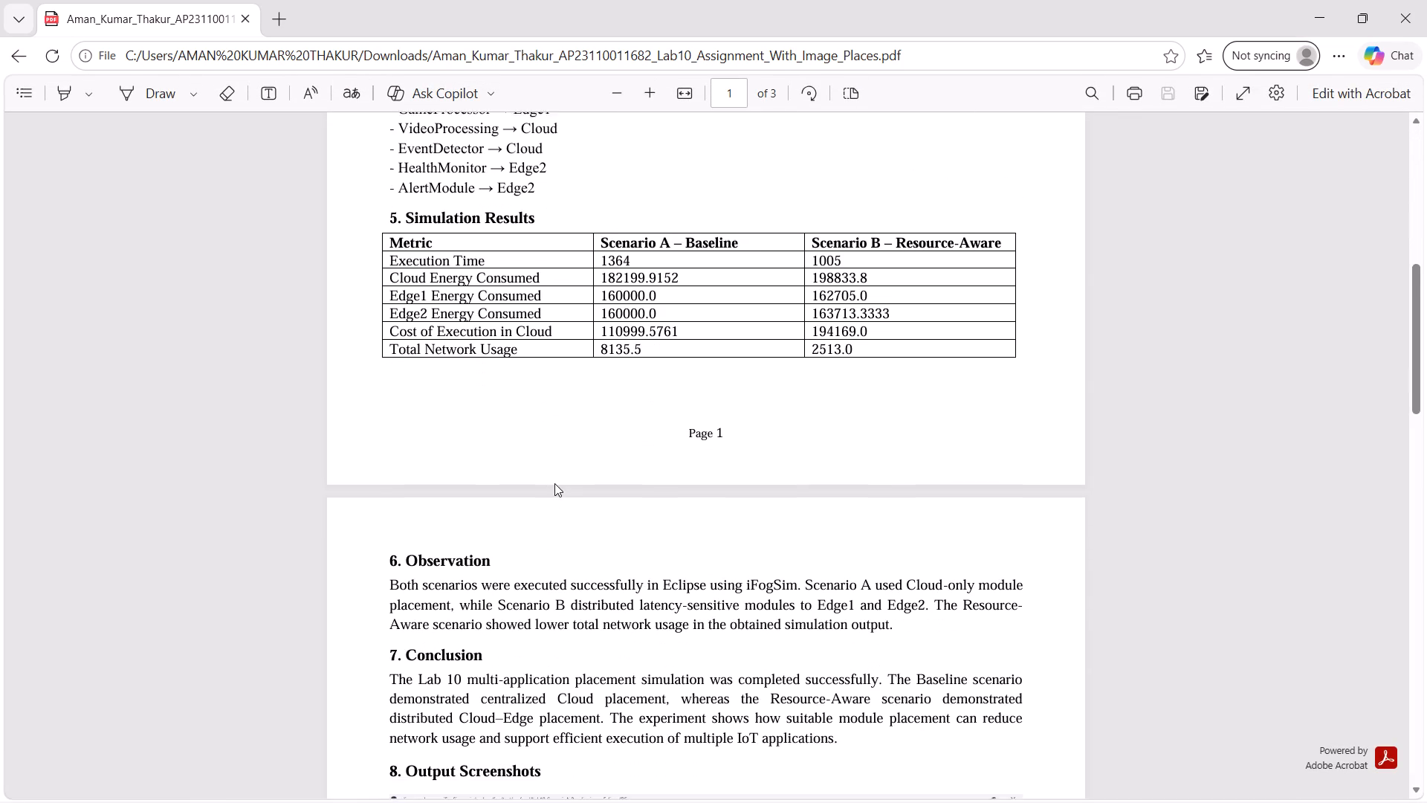
scroll(554, 483, down, 8)
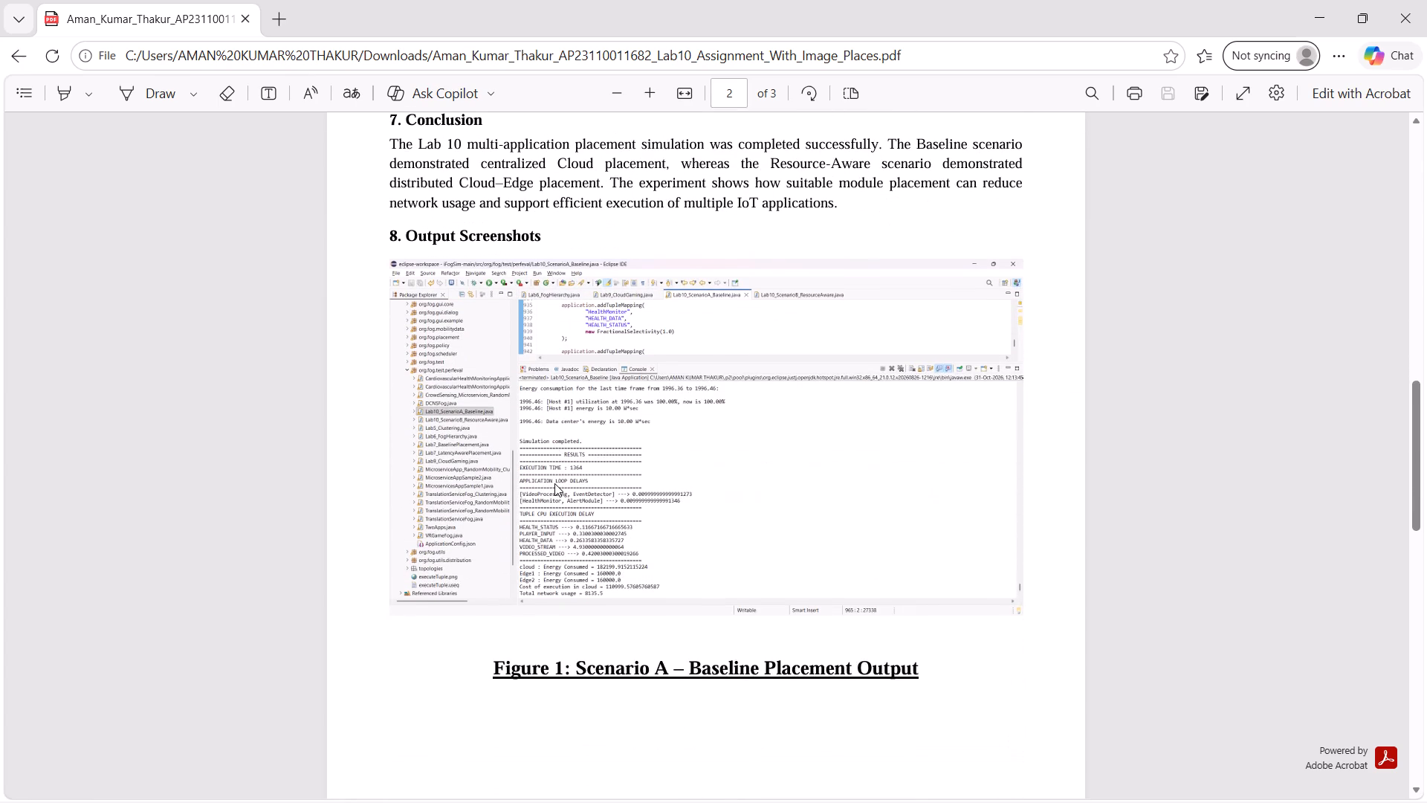
scroll(554, 483, down, 5)
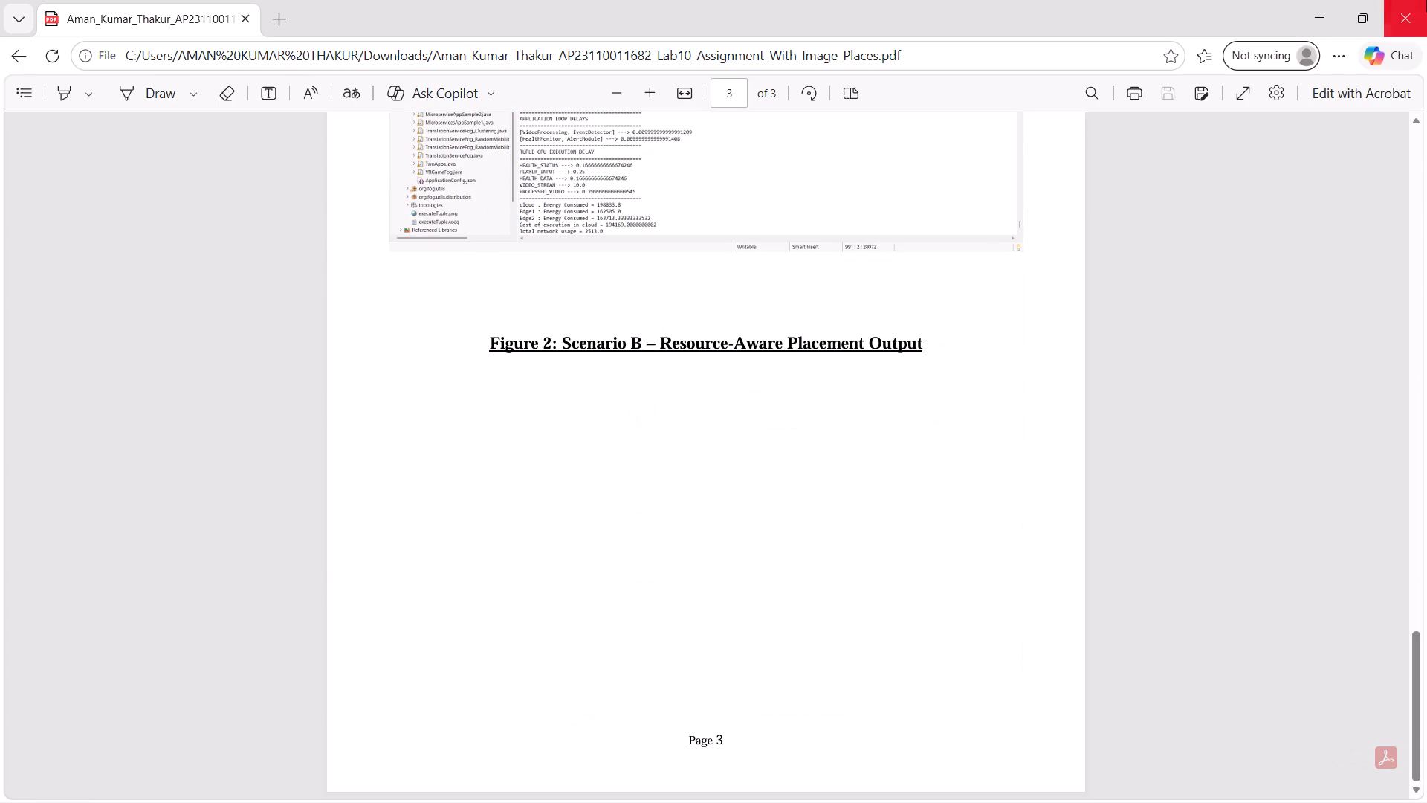
scroll(890, 320, up, 19)
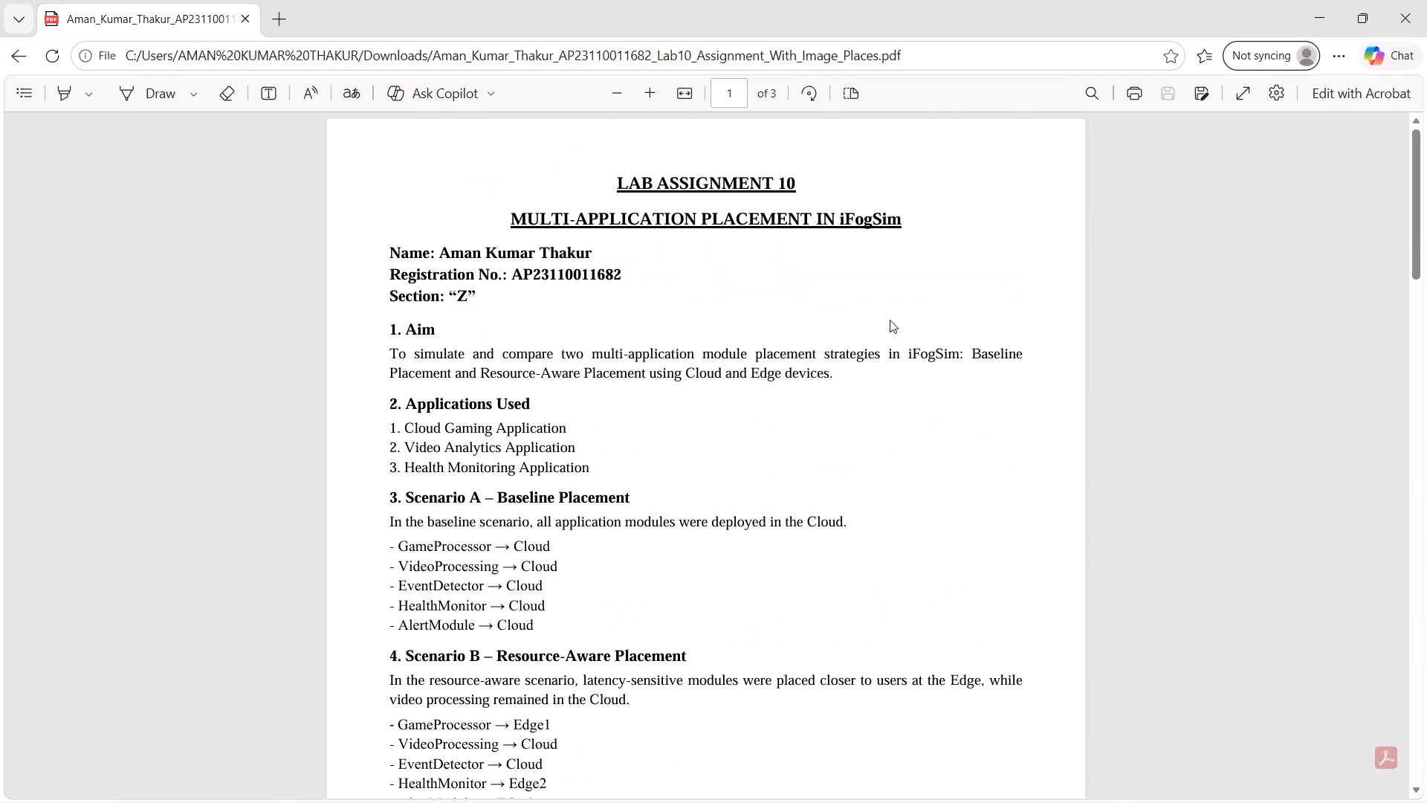
key(alt+Tab)
key(alt+Tab)
key(alt+Tab)
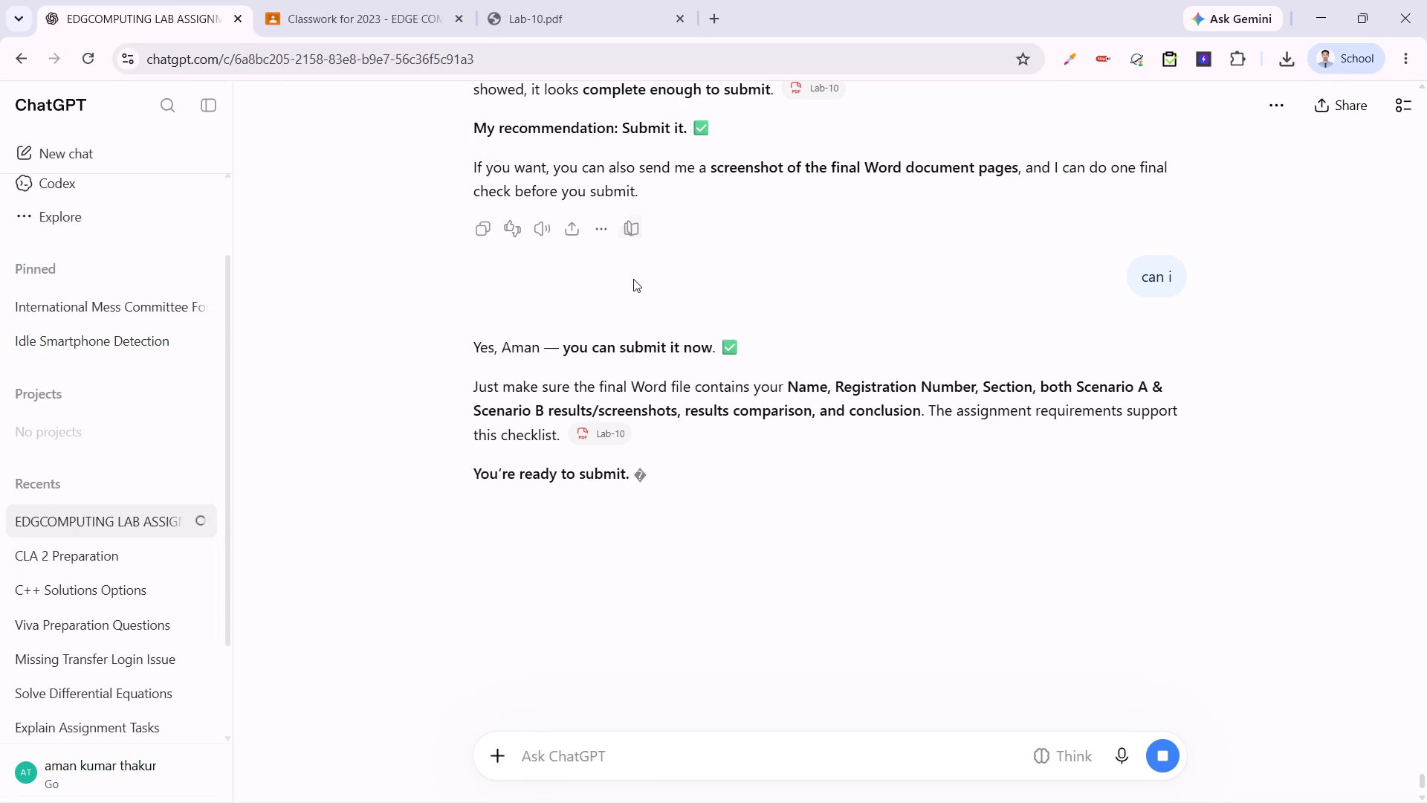
Close the Lab-10.docx preview in Google Classroom and open the full instructions page of Sec-Z_Lab Assignment-10.
click(401, 11)
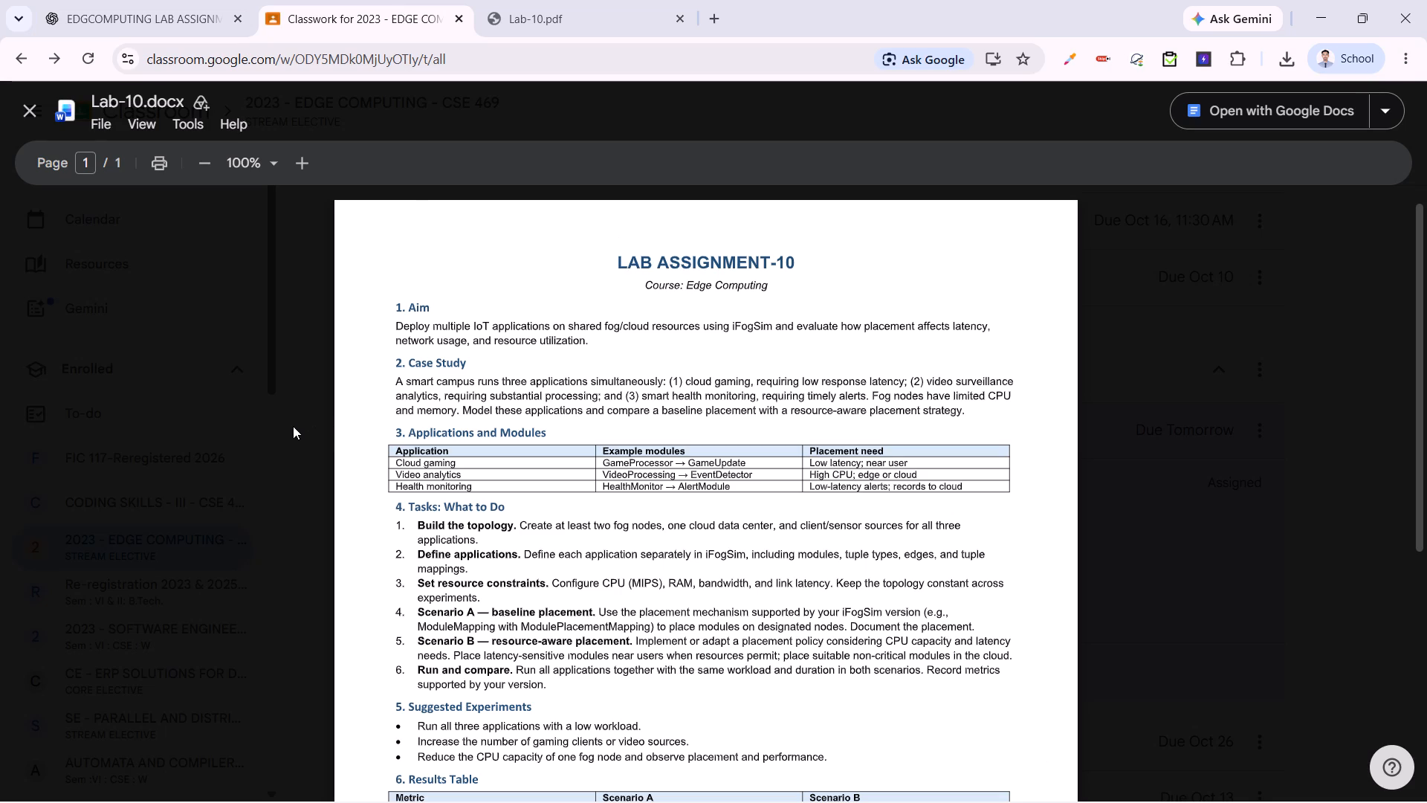
click(293, 426)
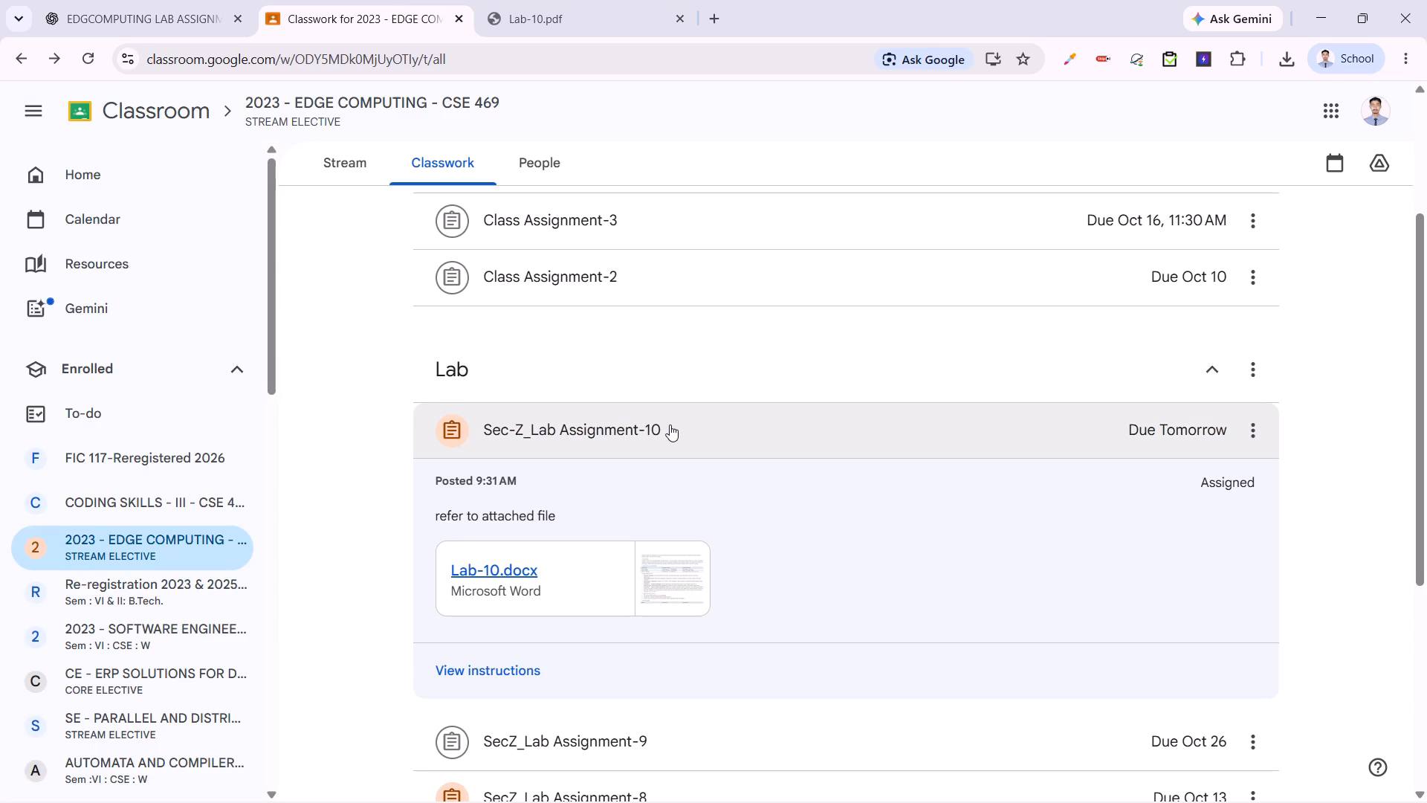
click(668, 427)
click(668, 427)
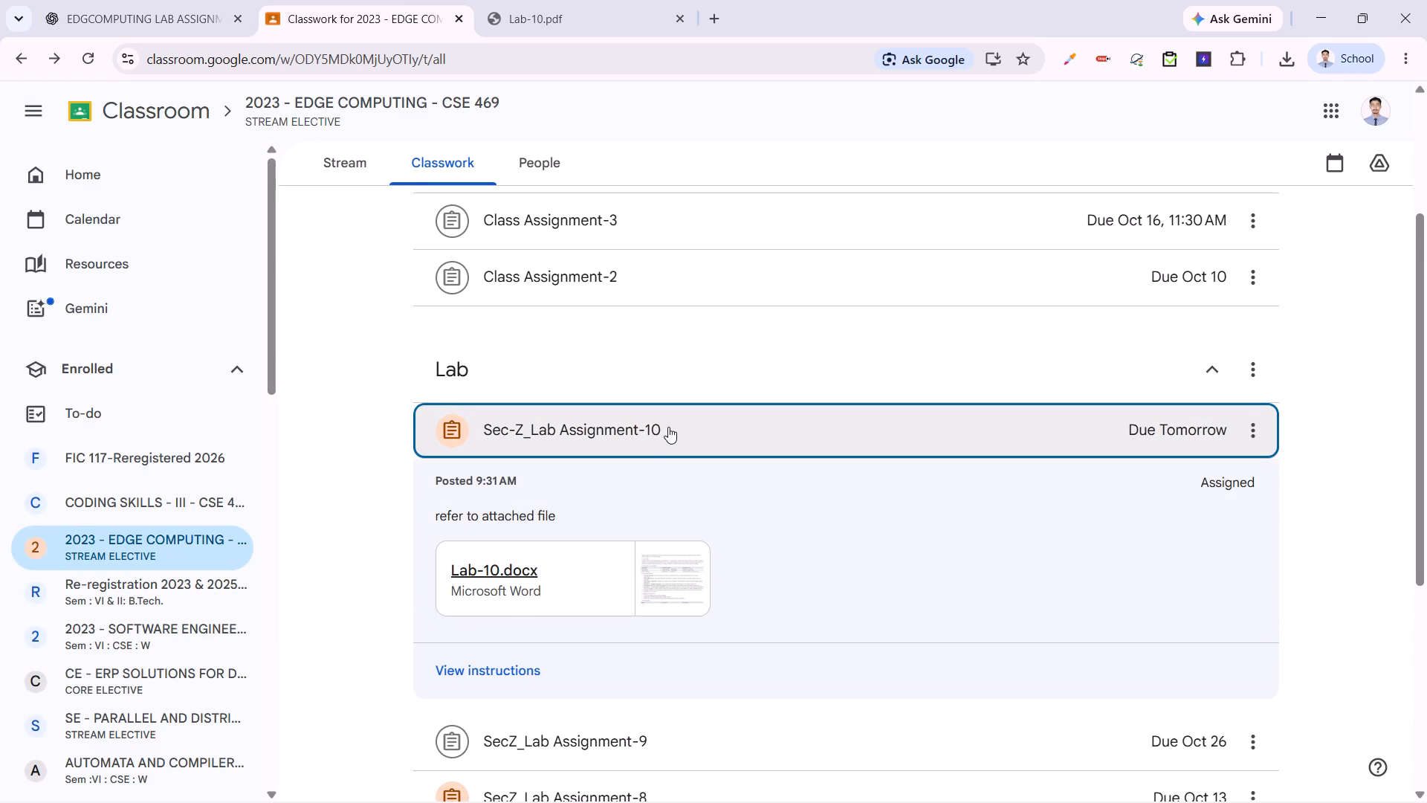
click(540, 673)
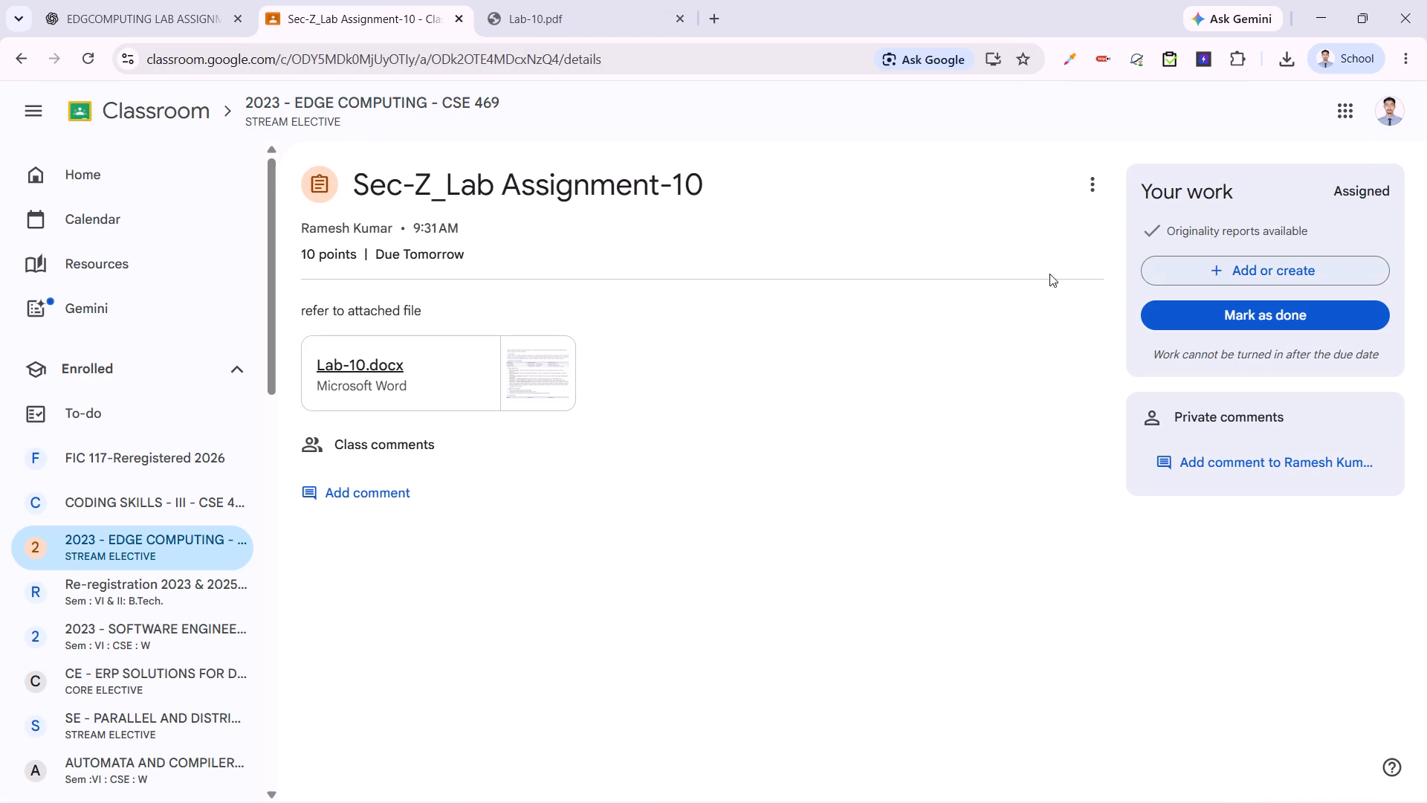
Attach the exported Lab 10 report PDF from the Downloads folder to the assignment's own work.
click(1257, 262)
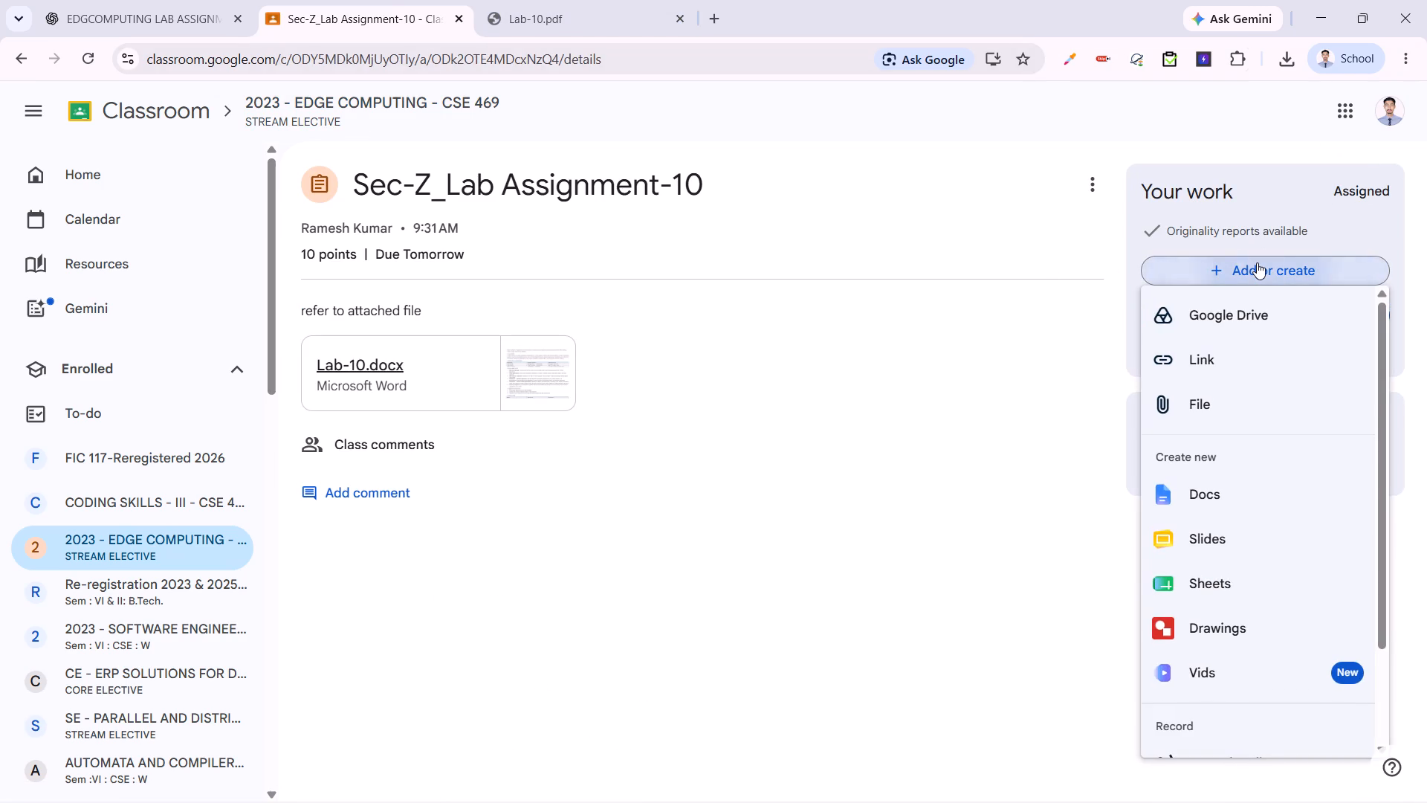
click(1279, 391)
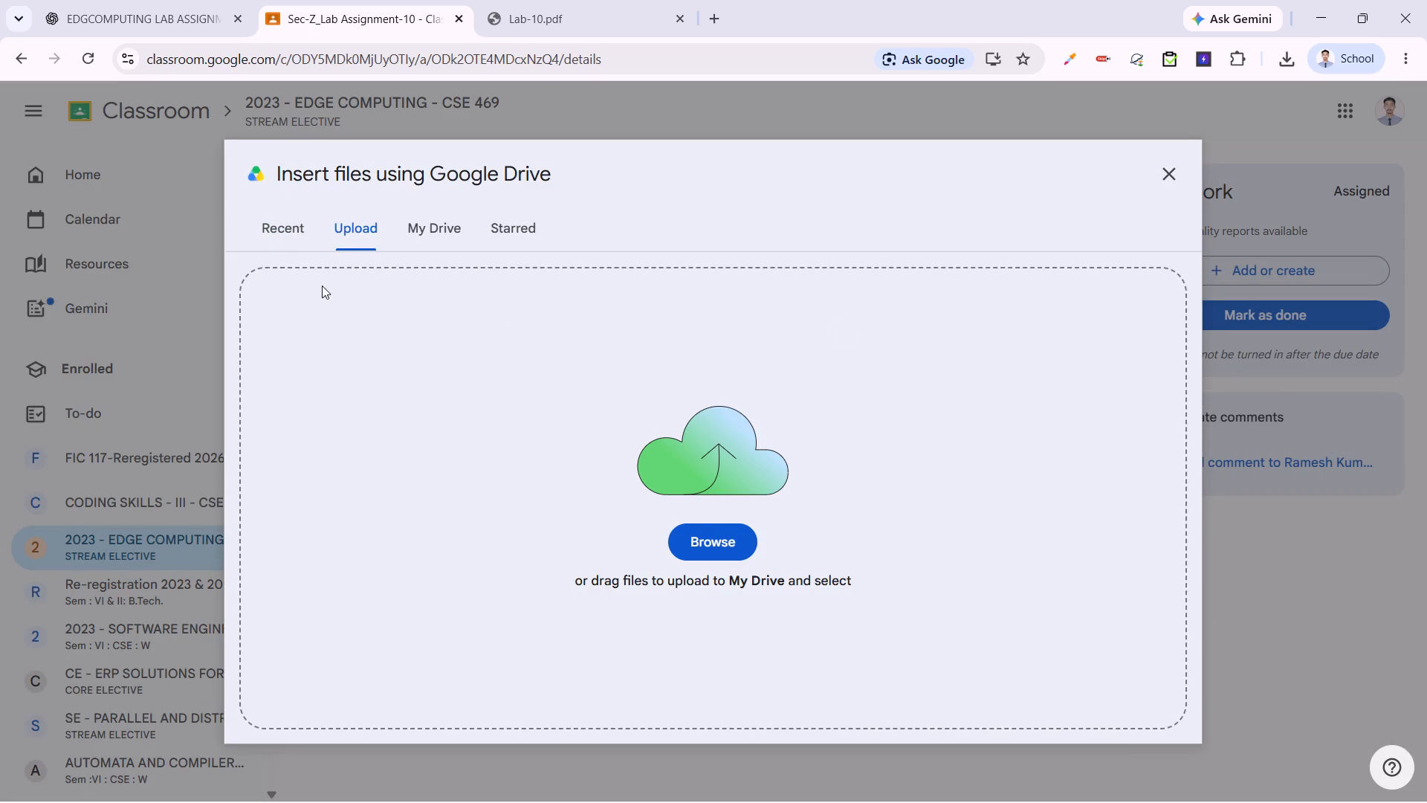
click(722, 534)
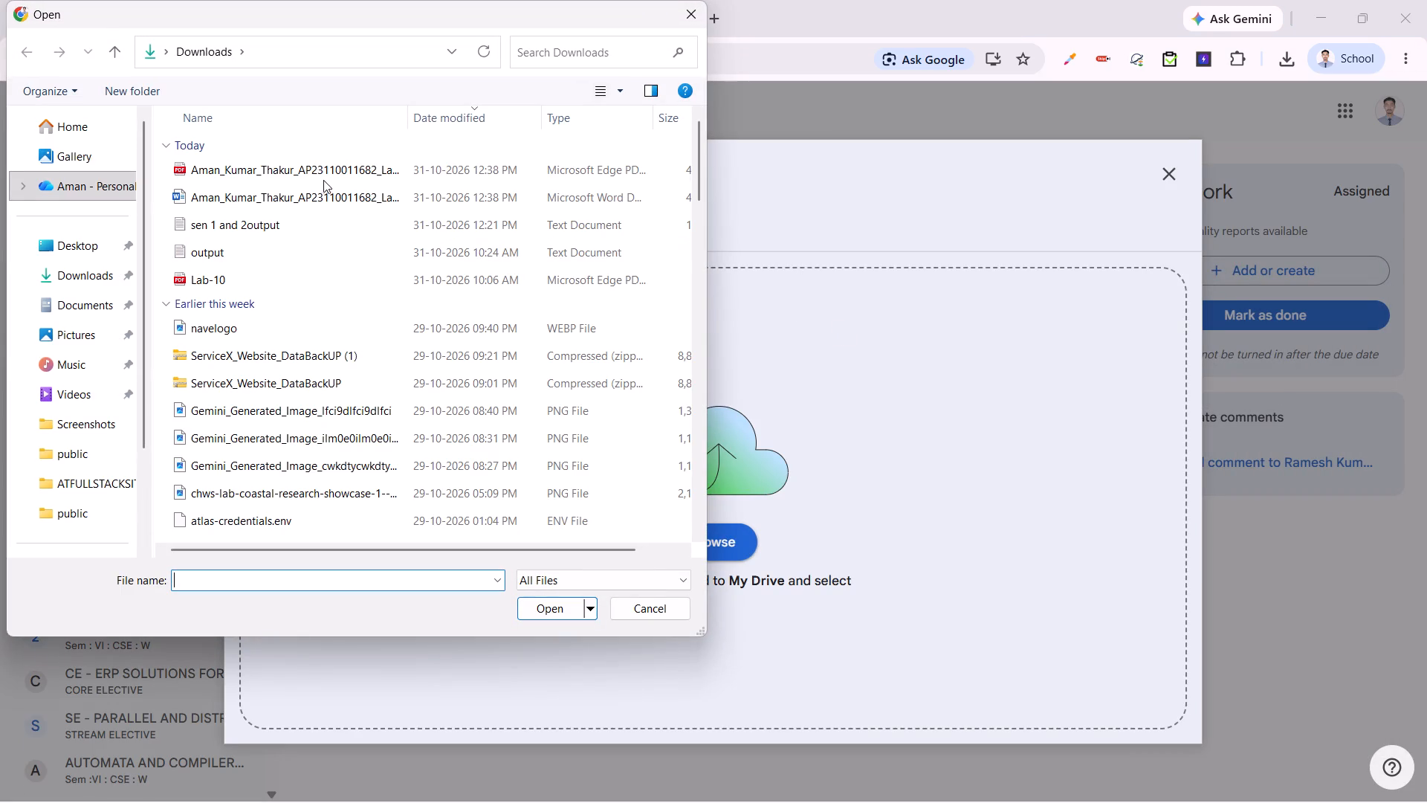
click(314, 168)
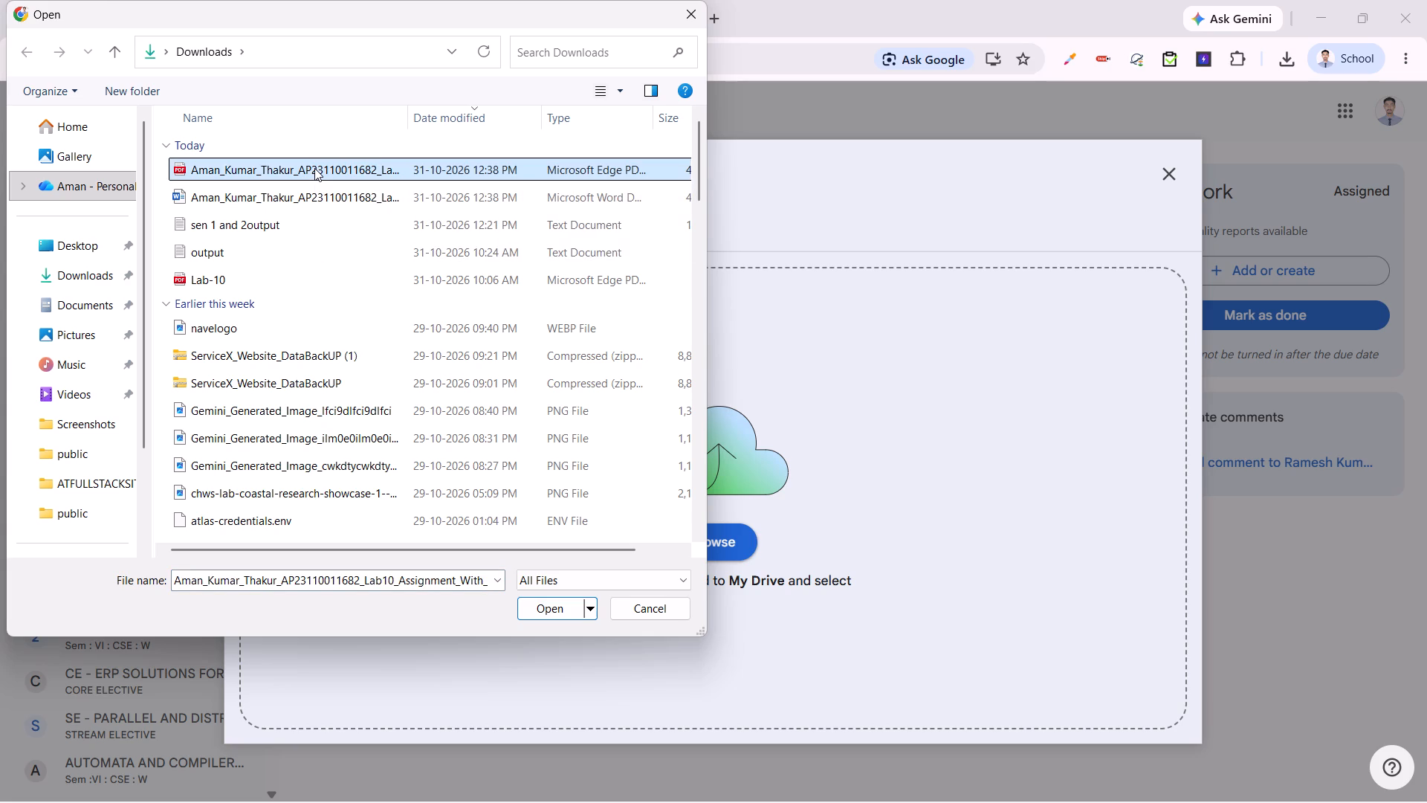
double_click(314, 168)
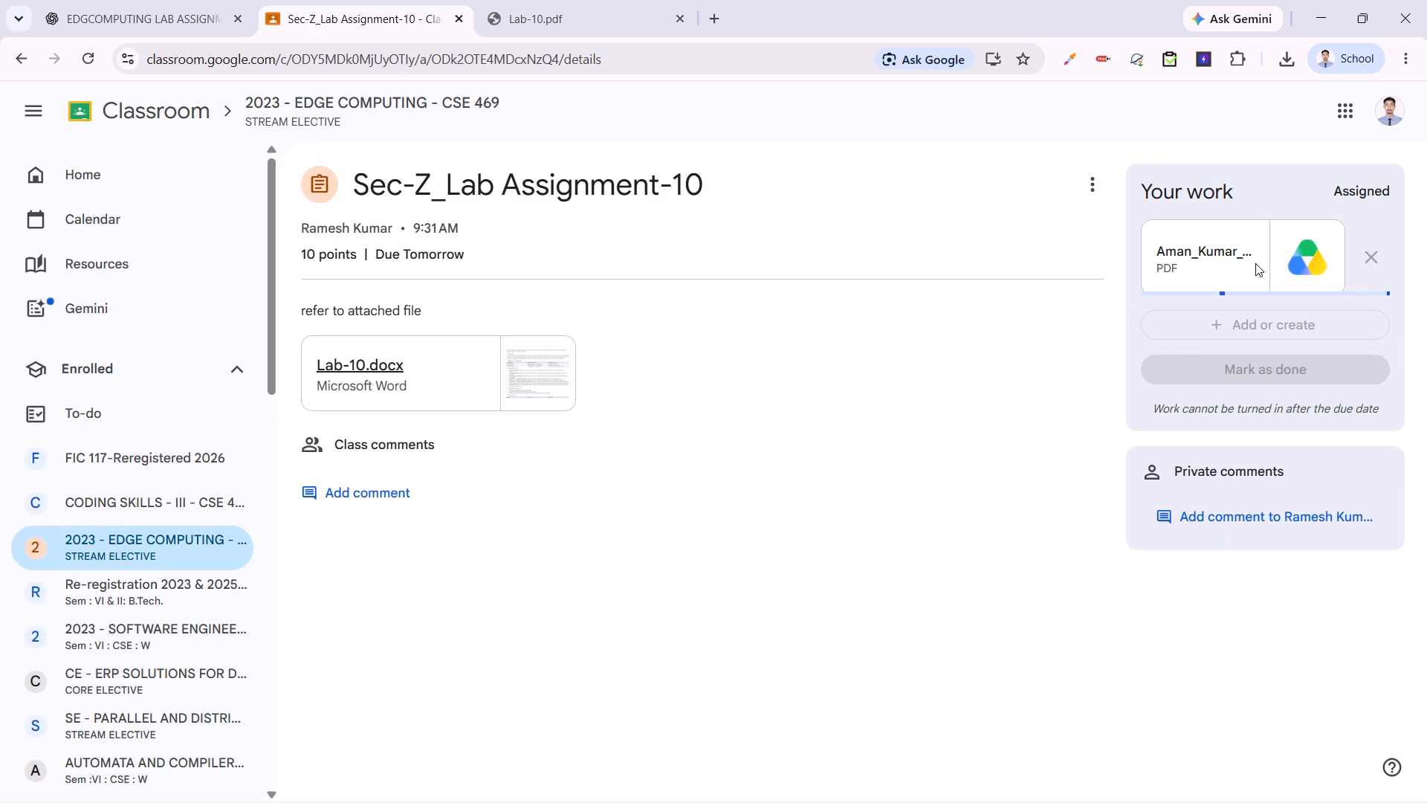
Preview the attached report PDF, examine its results table and output screenshots through page 3, and return to the assignment page.
click(1278, 254)
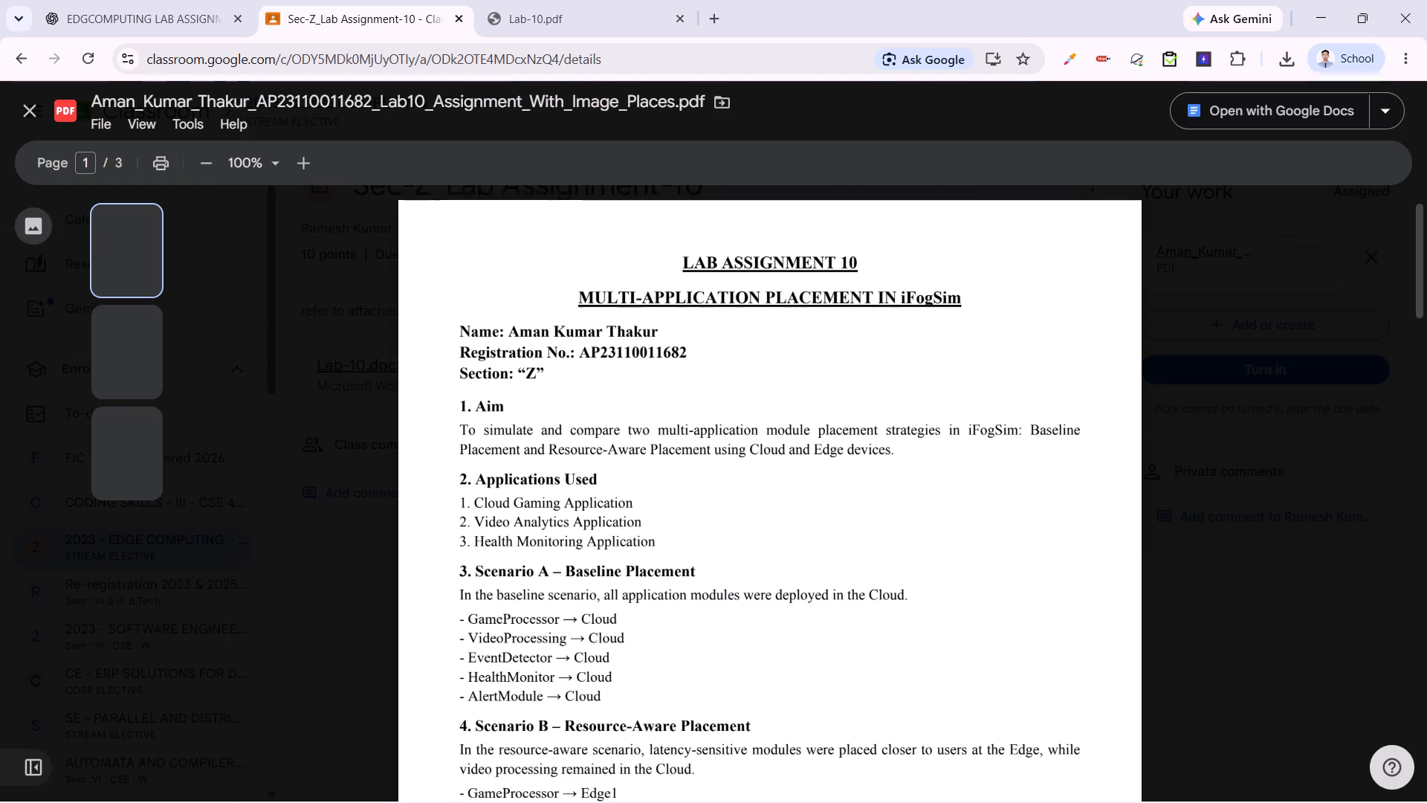
click(725, 97)
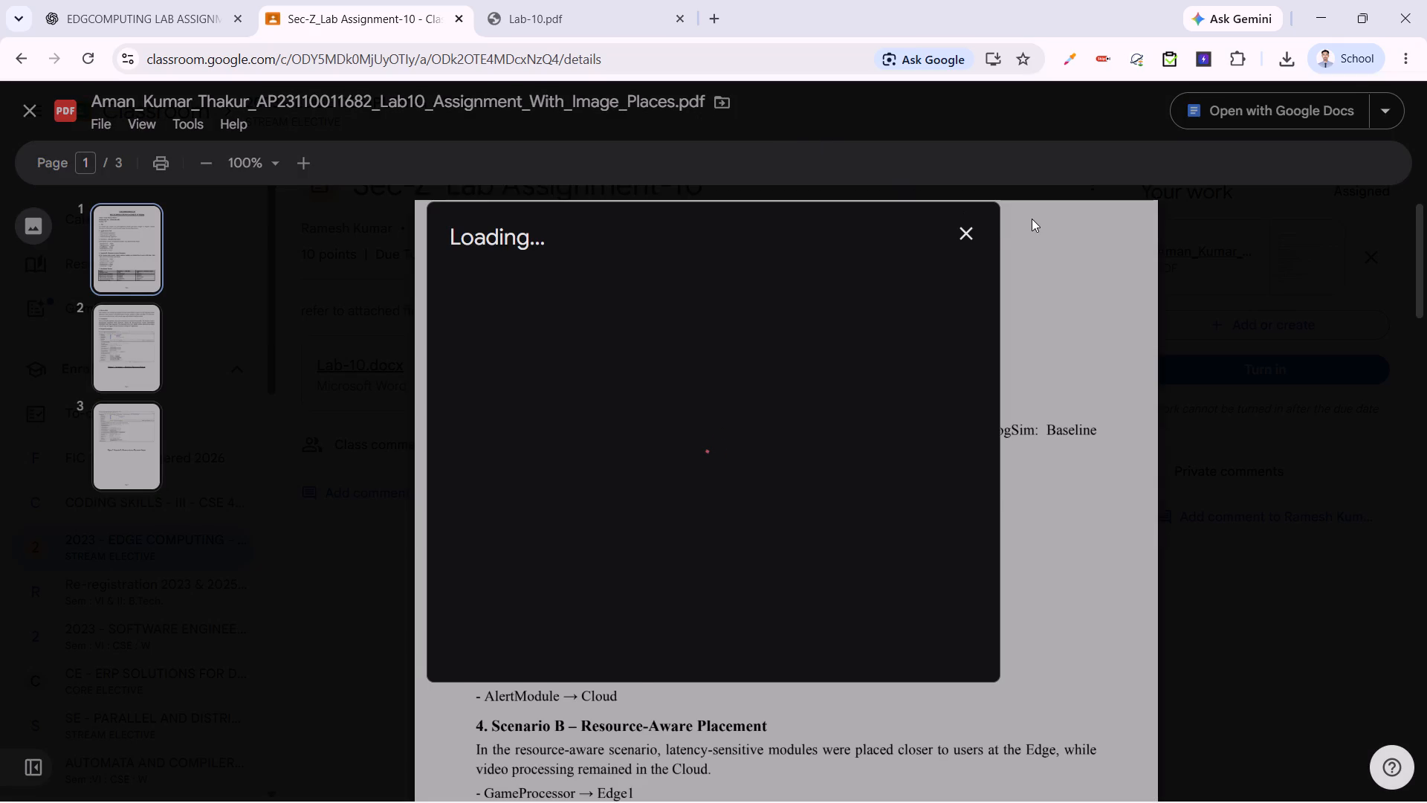
click(1045, 265)
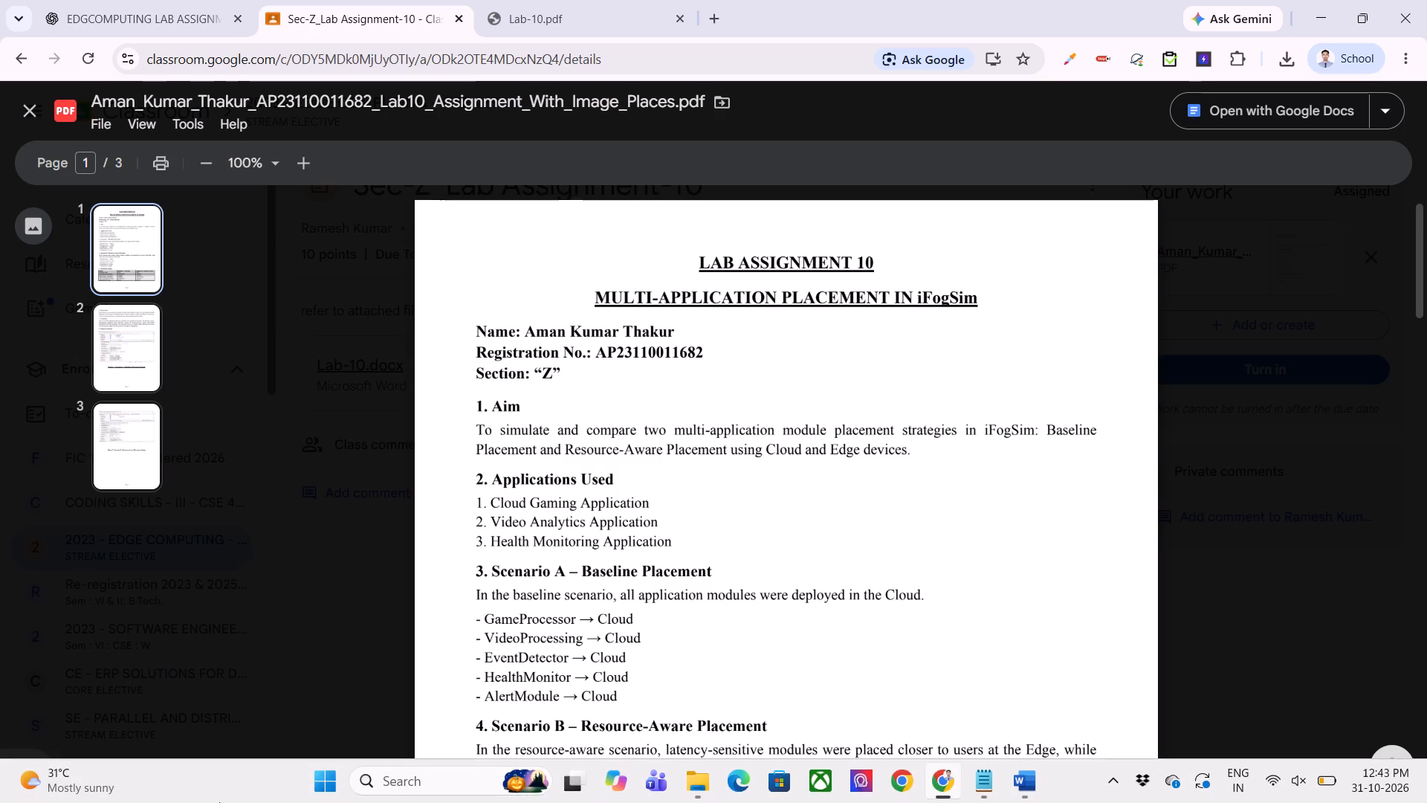
scroll(572, 397, down, 6)
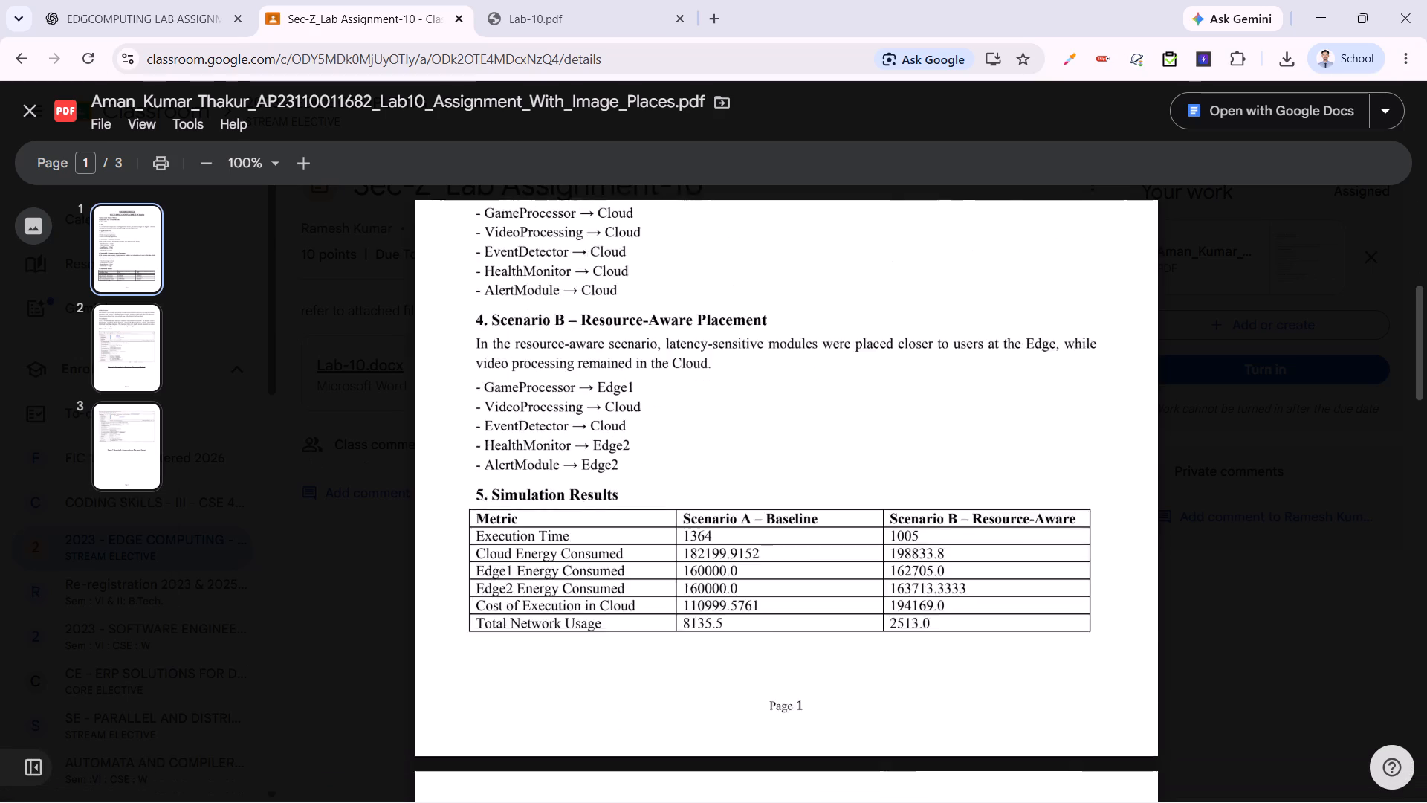
scroll(572, 397, down, 12)
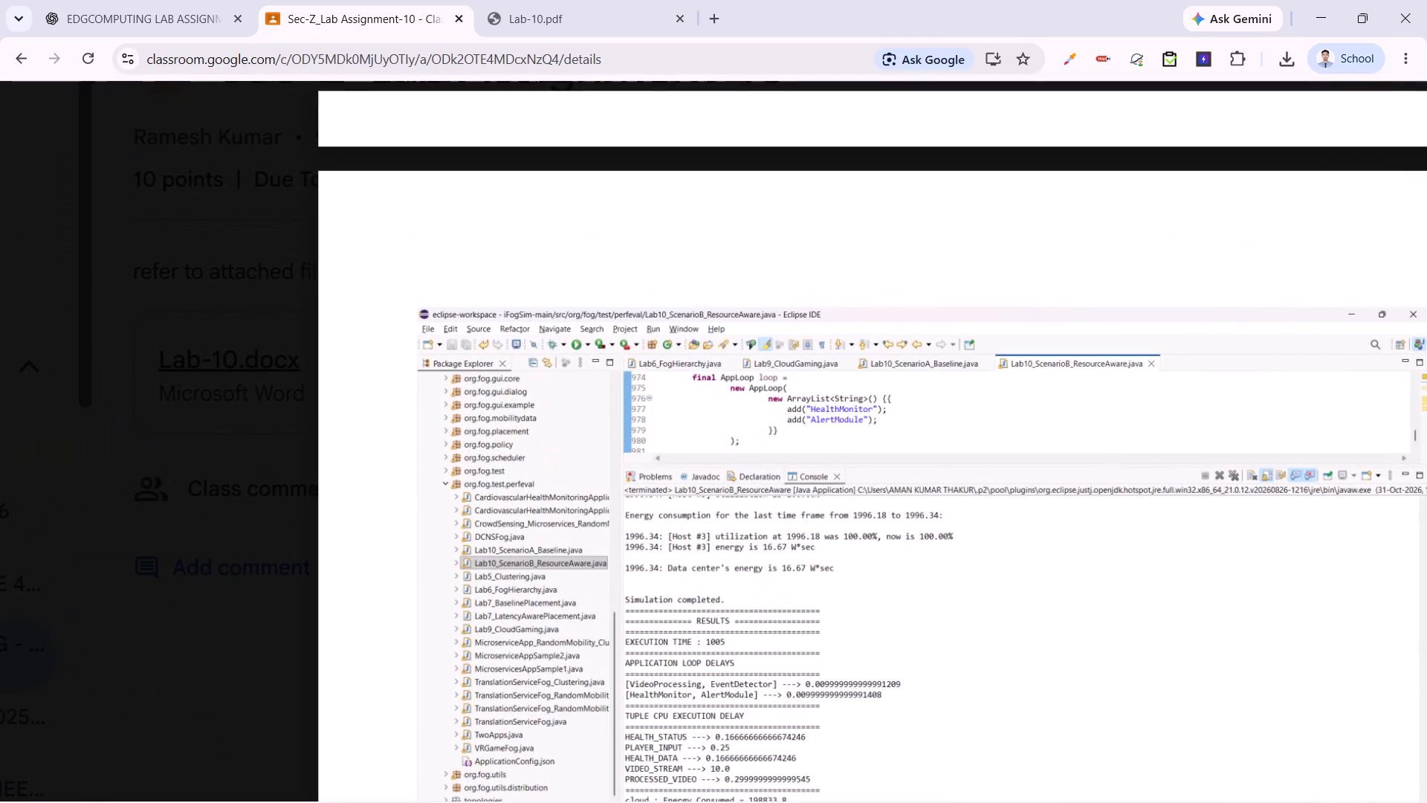
scroll(569, 374, down, 3)
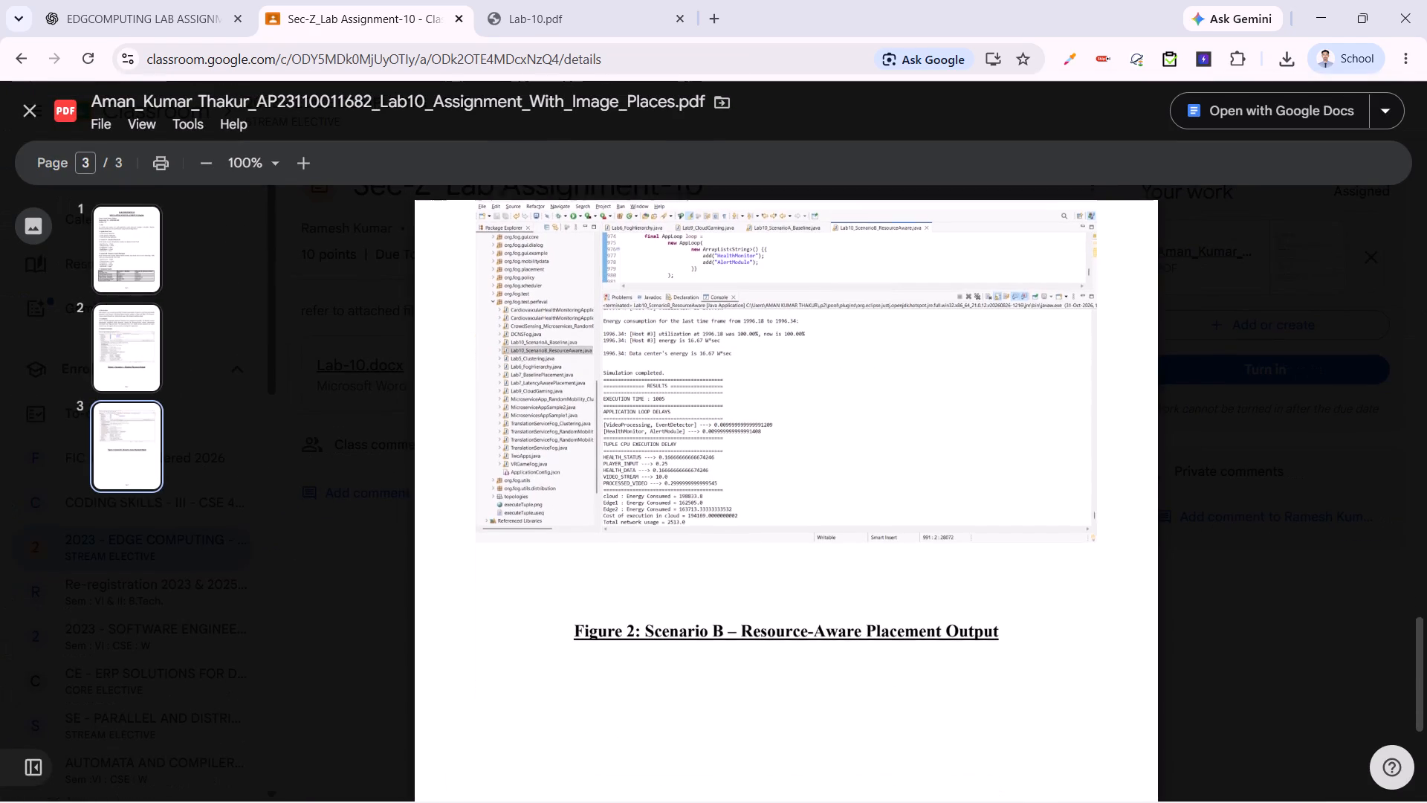
scroll(569, 374, down, 4)
scroll(569, 374, up, 5)
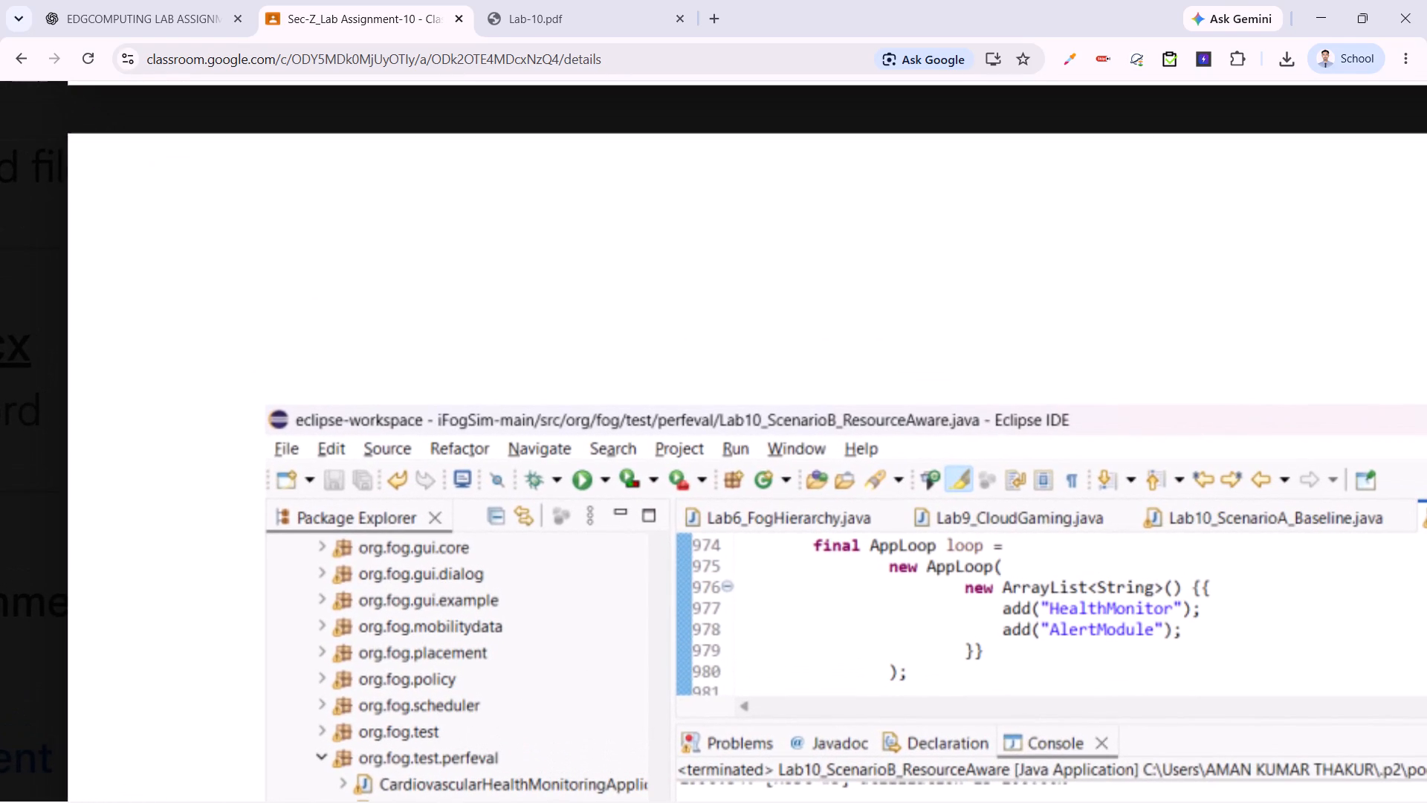
scroll(574, 379, down, 2)
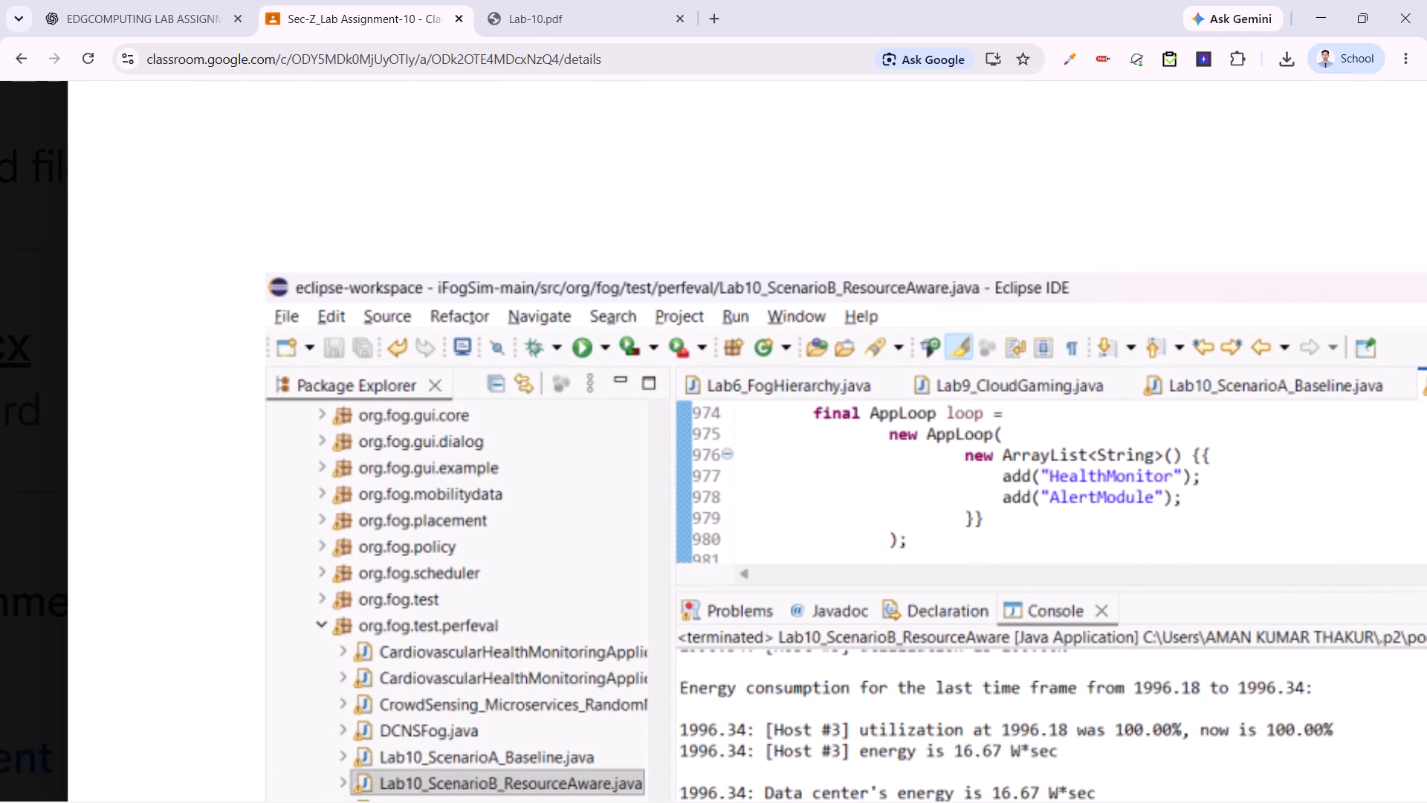
scroll(574, 379, down, 2)
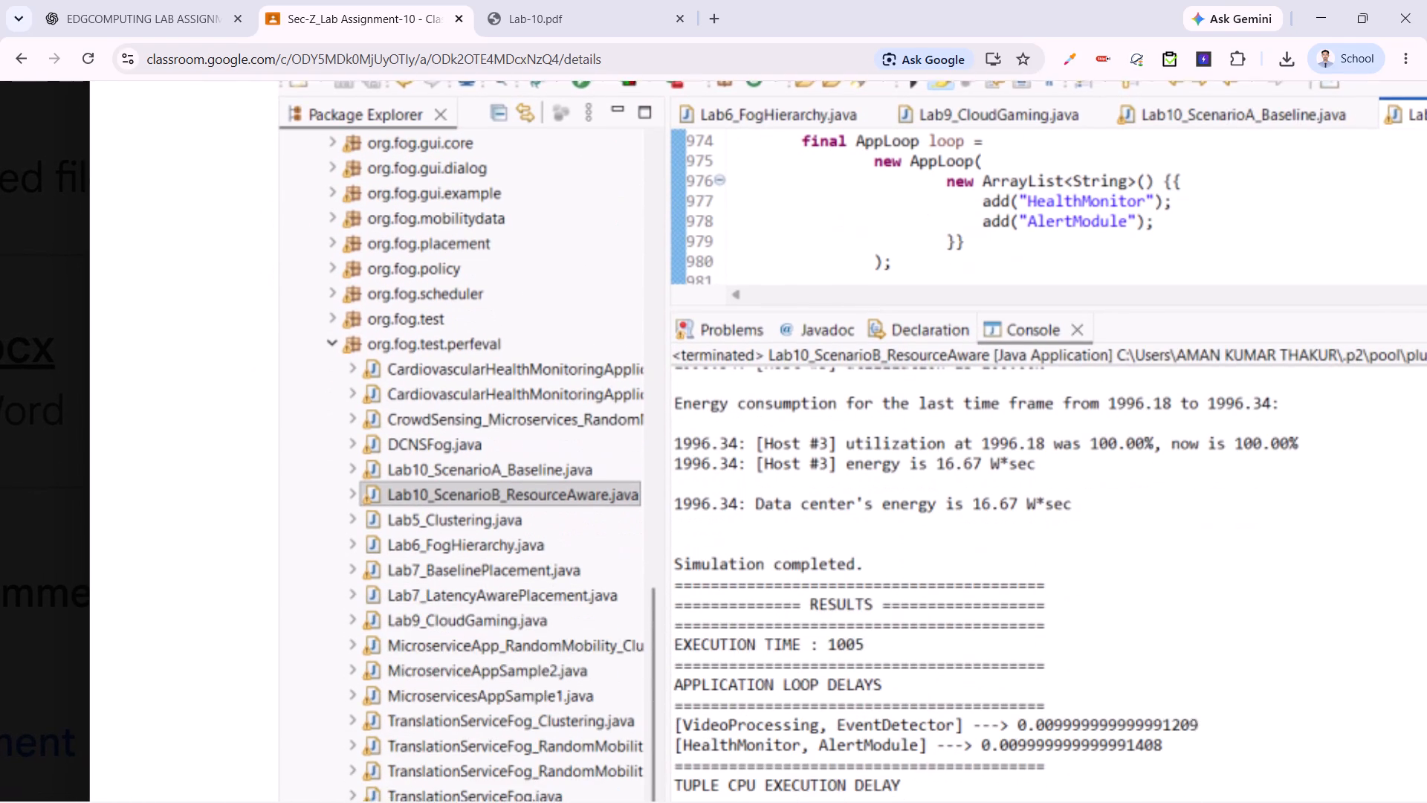
scroll(574, 379, down, 2)
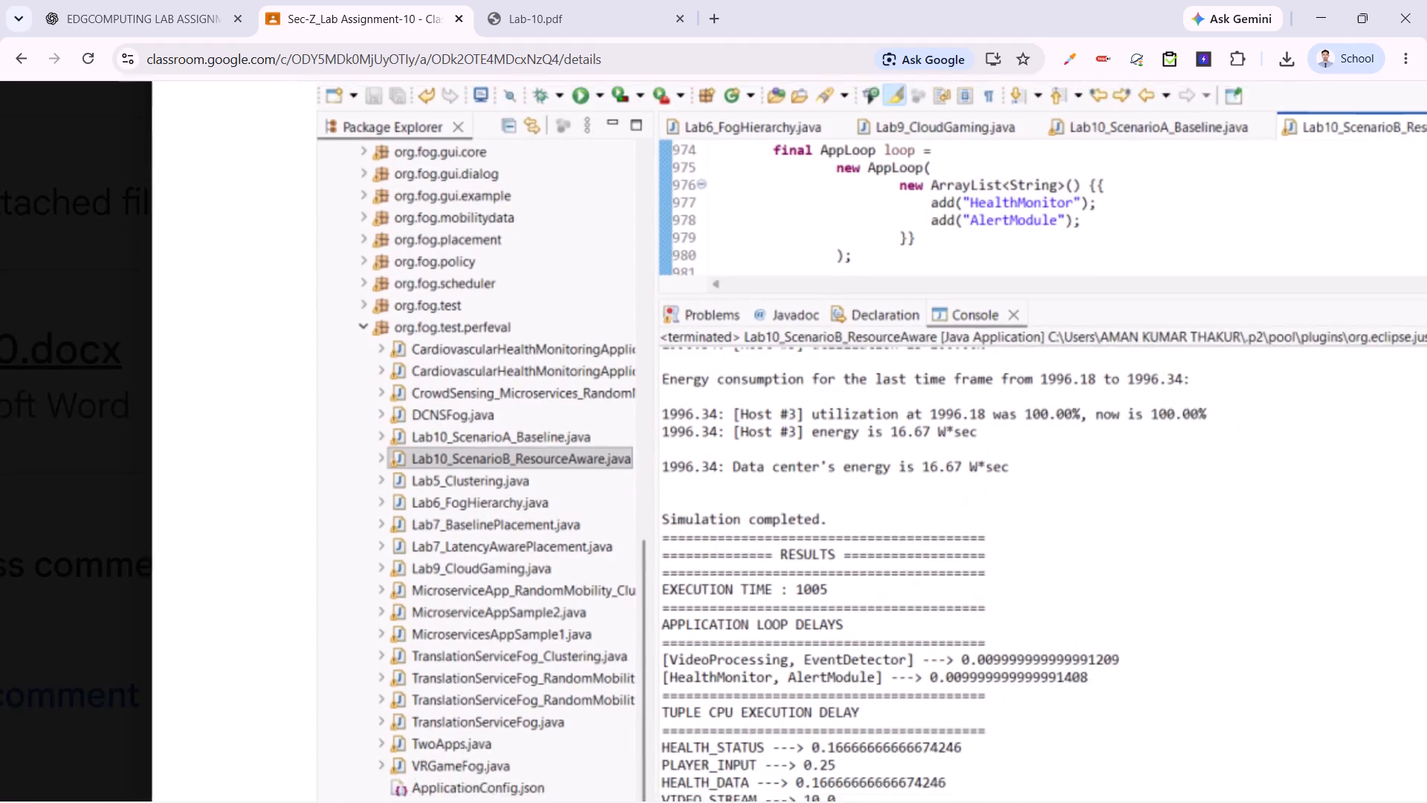
scroll(574, 379, up, 3)
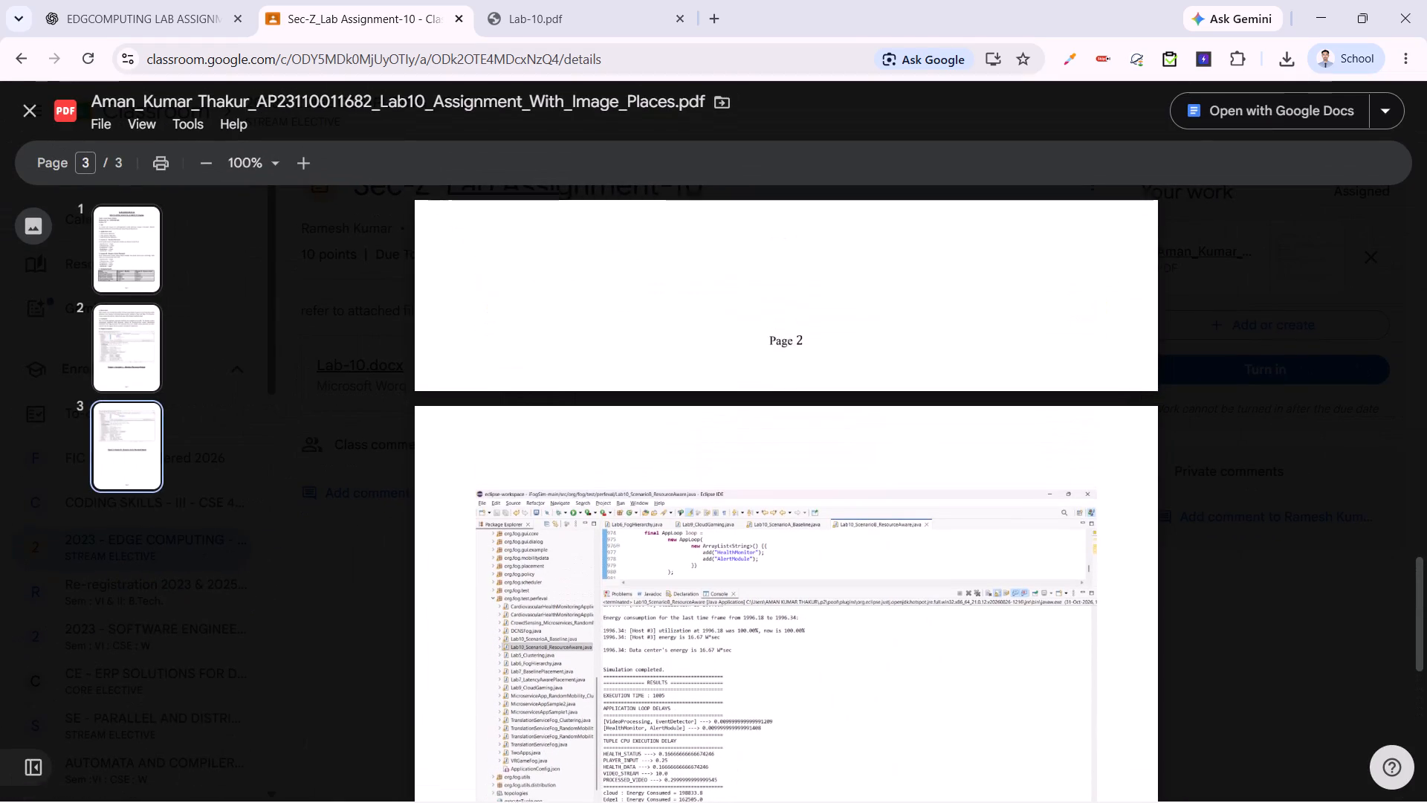
click(286, 714)
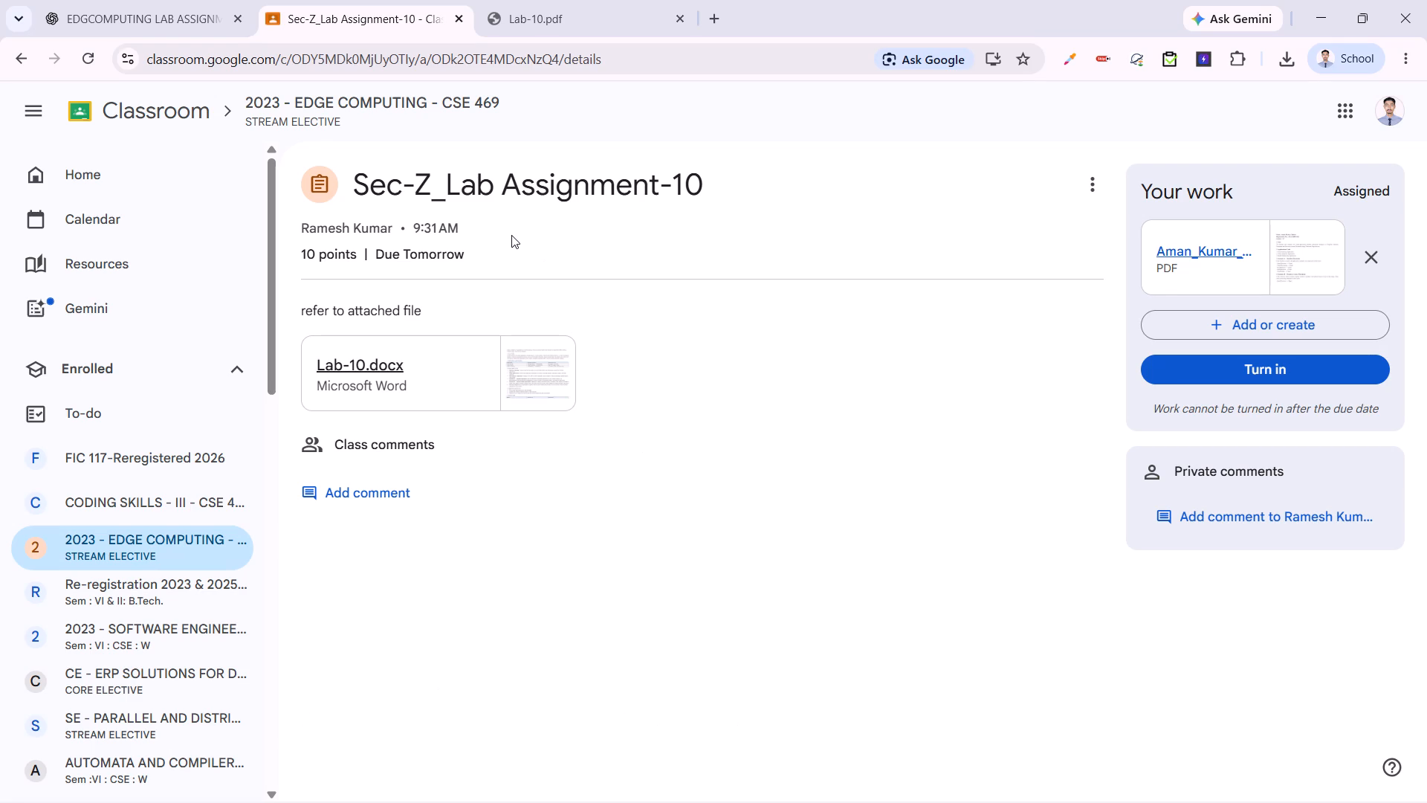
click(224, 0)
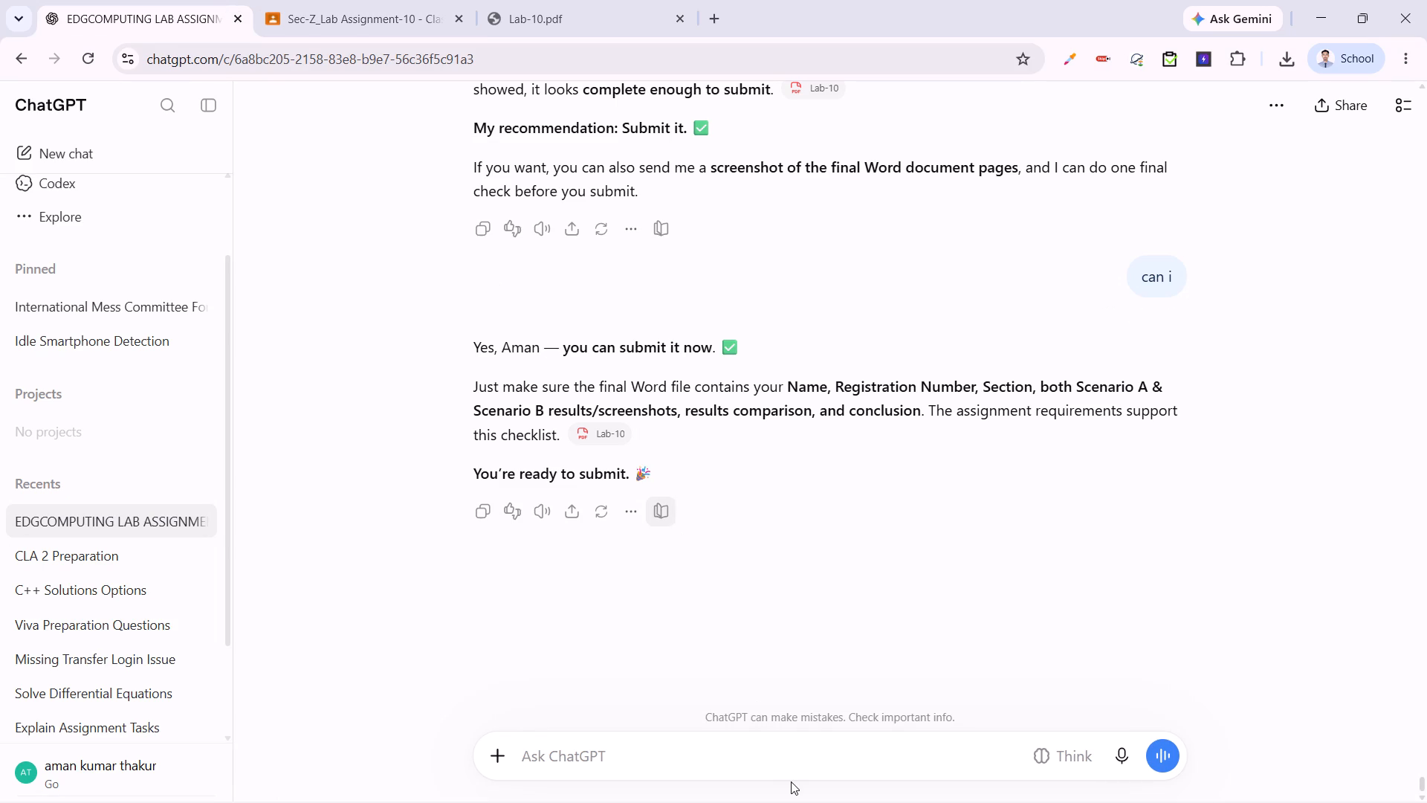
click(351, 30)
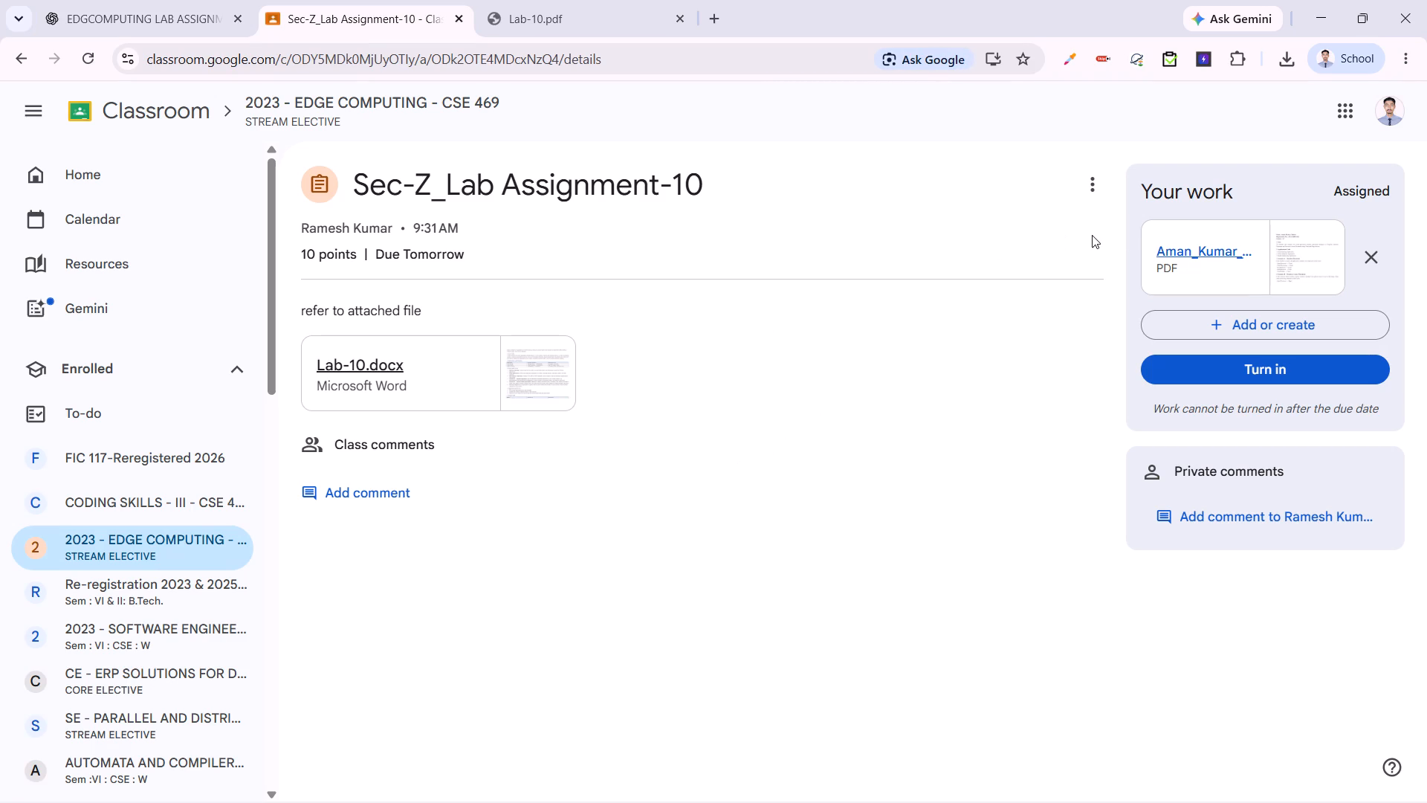
Go back to the class's Classwork list, open SecZ_Lab Assignment-9's instructions and preview its turned-in report PDF.
scroll(861, 448, right, 6)
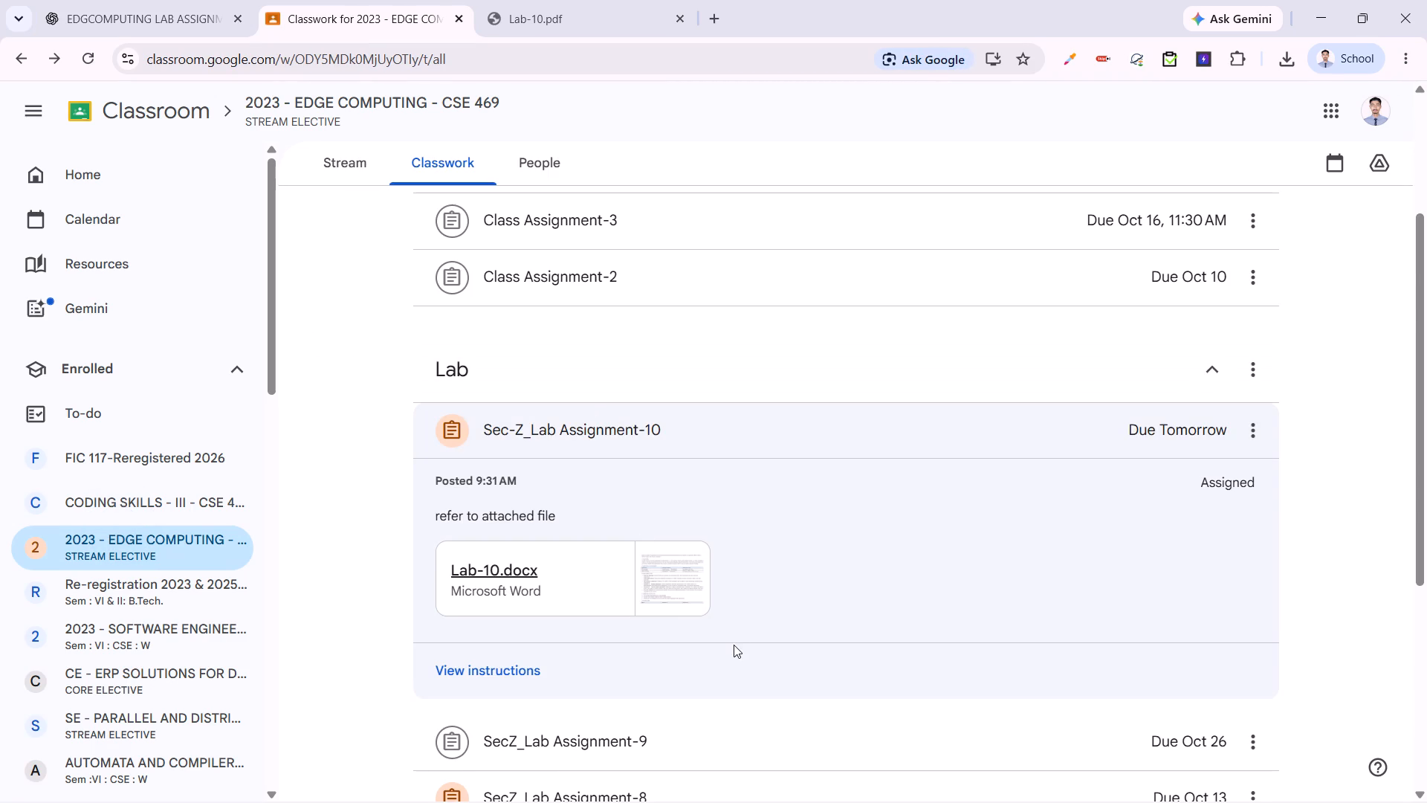
scroll(734, 645, down, 2)
click(641, 523)
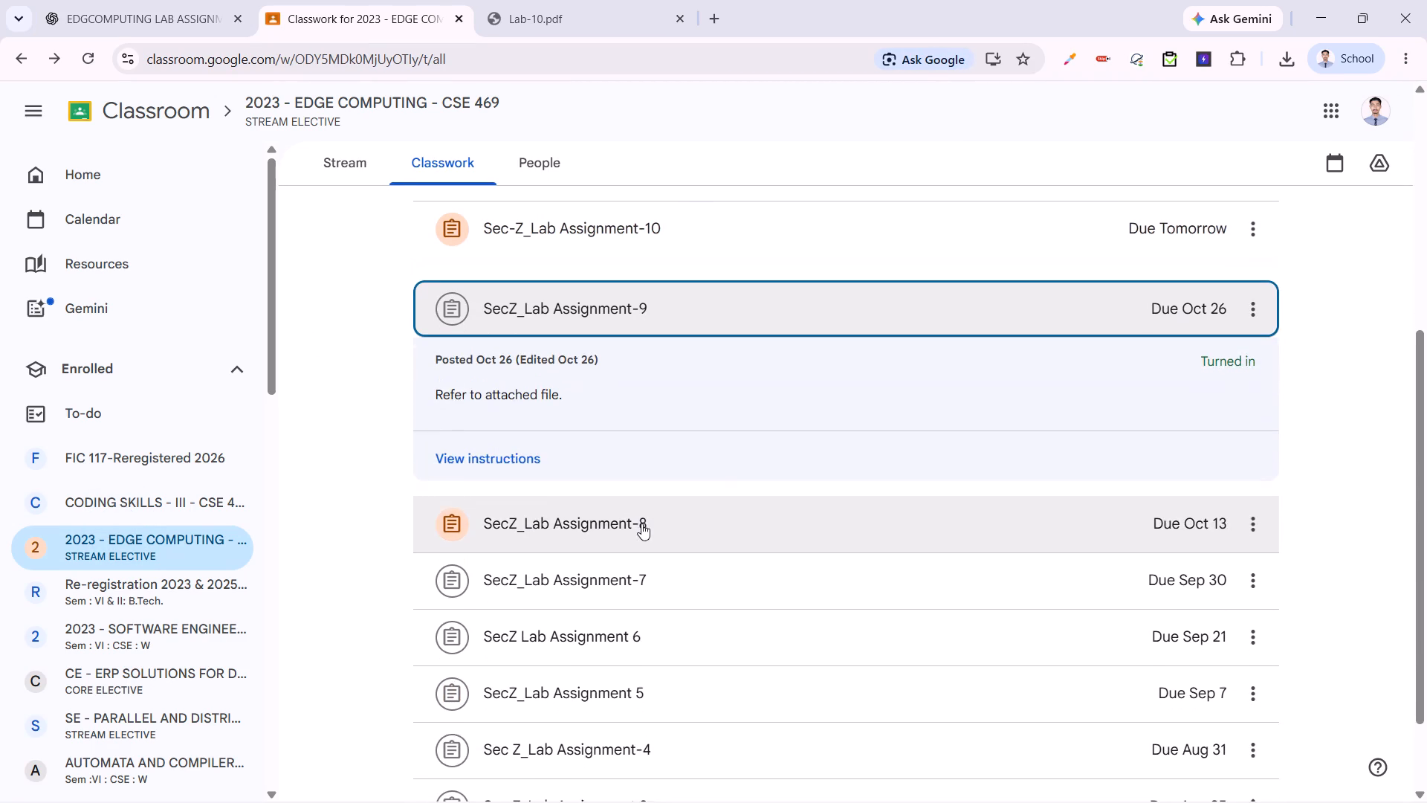
click(678, 446)
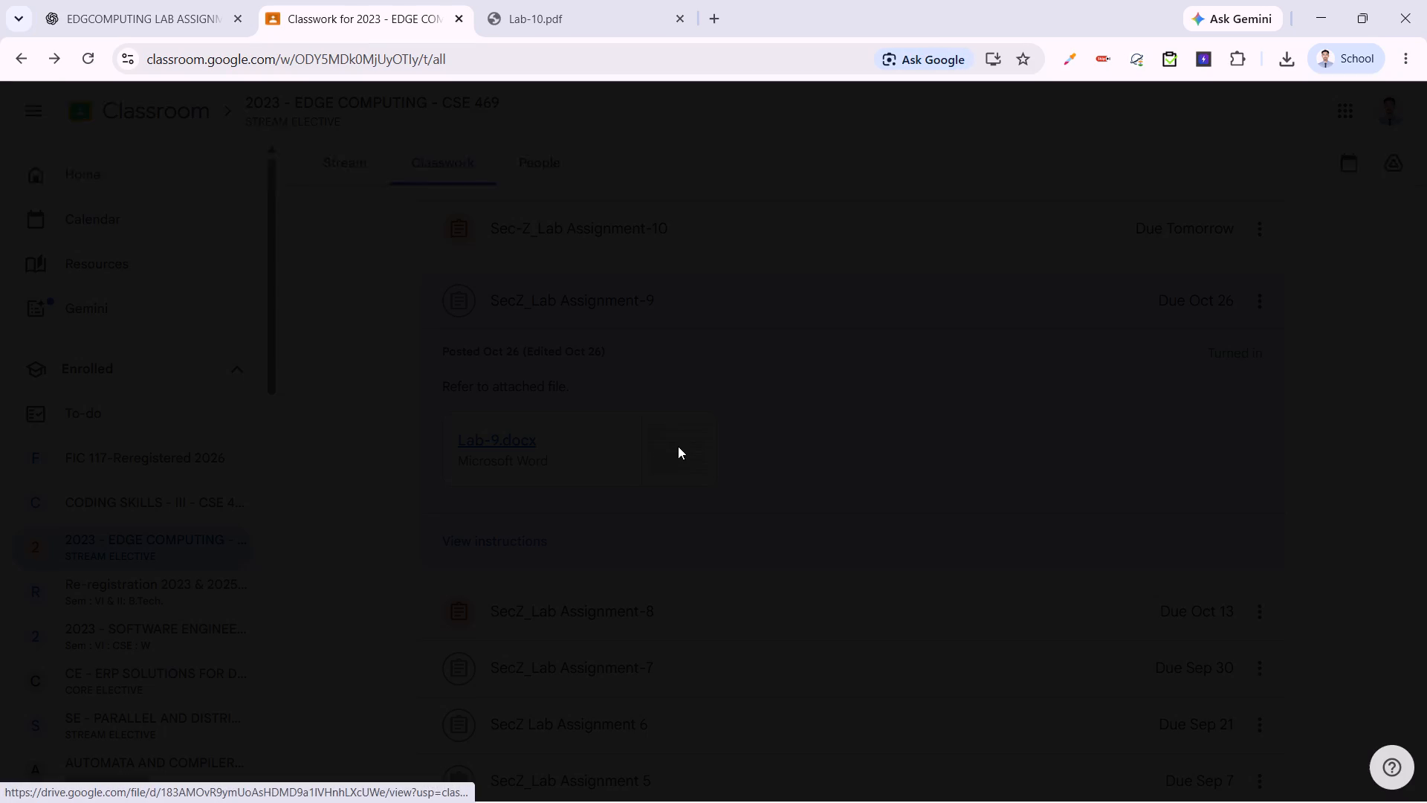
click(568, 375)
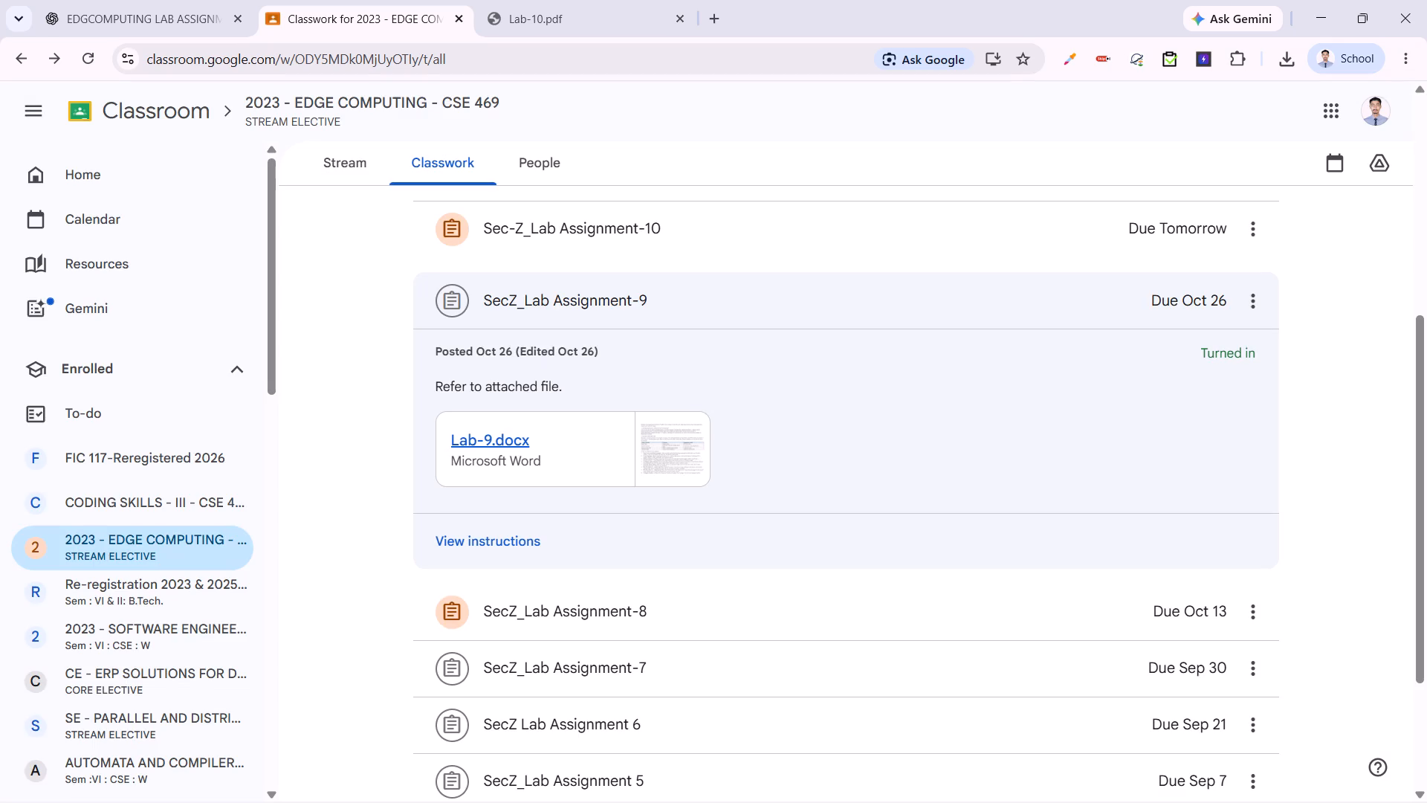
click(550, 541)
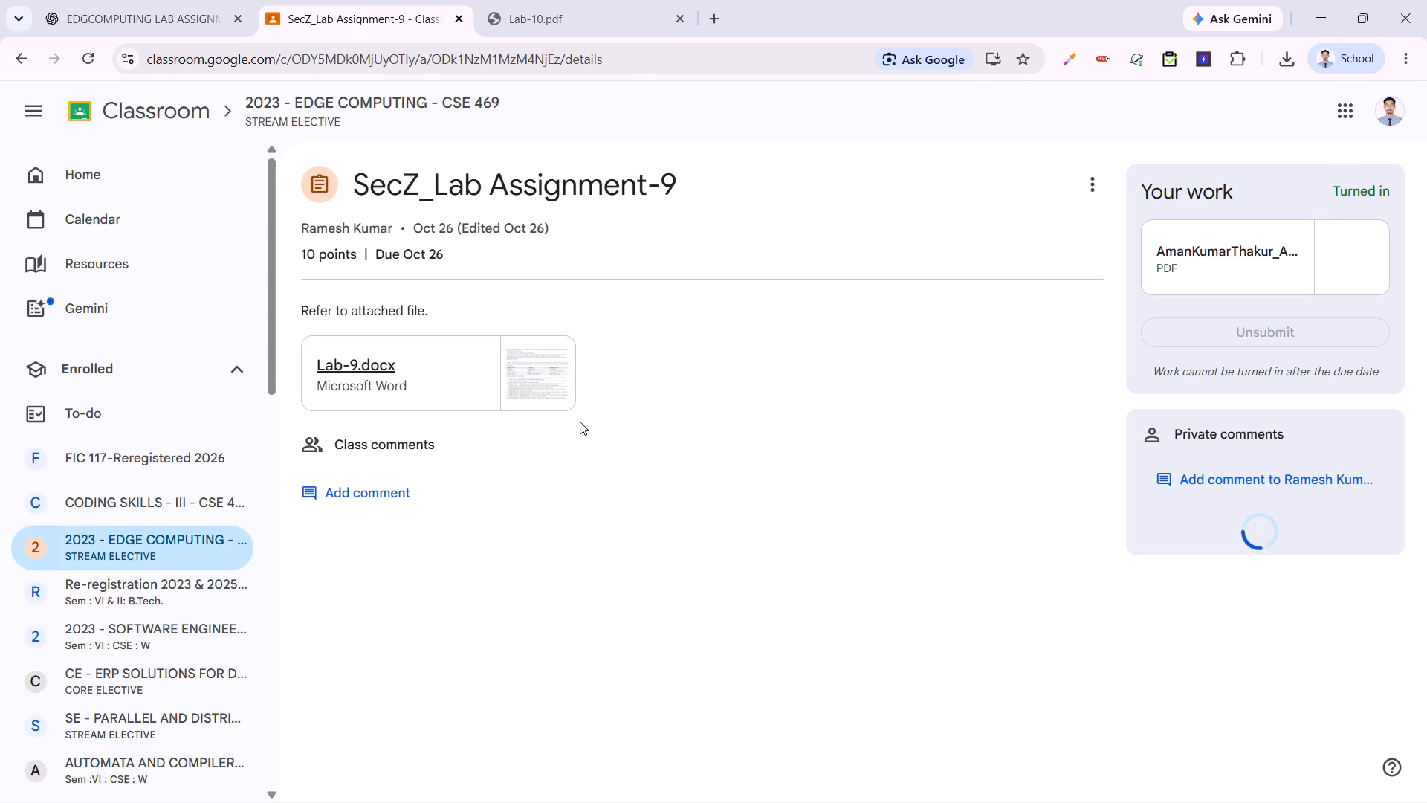
click(1298, 237)
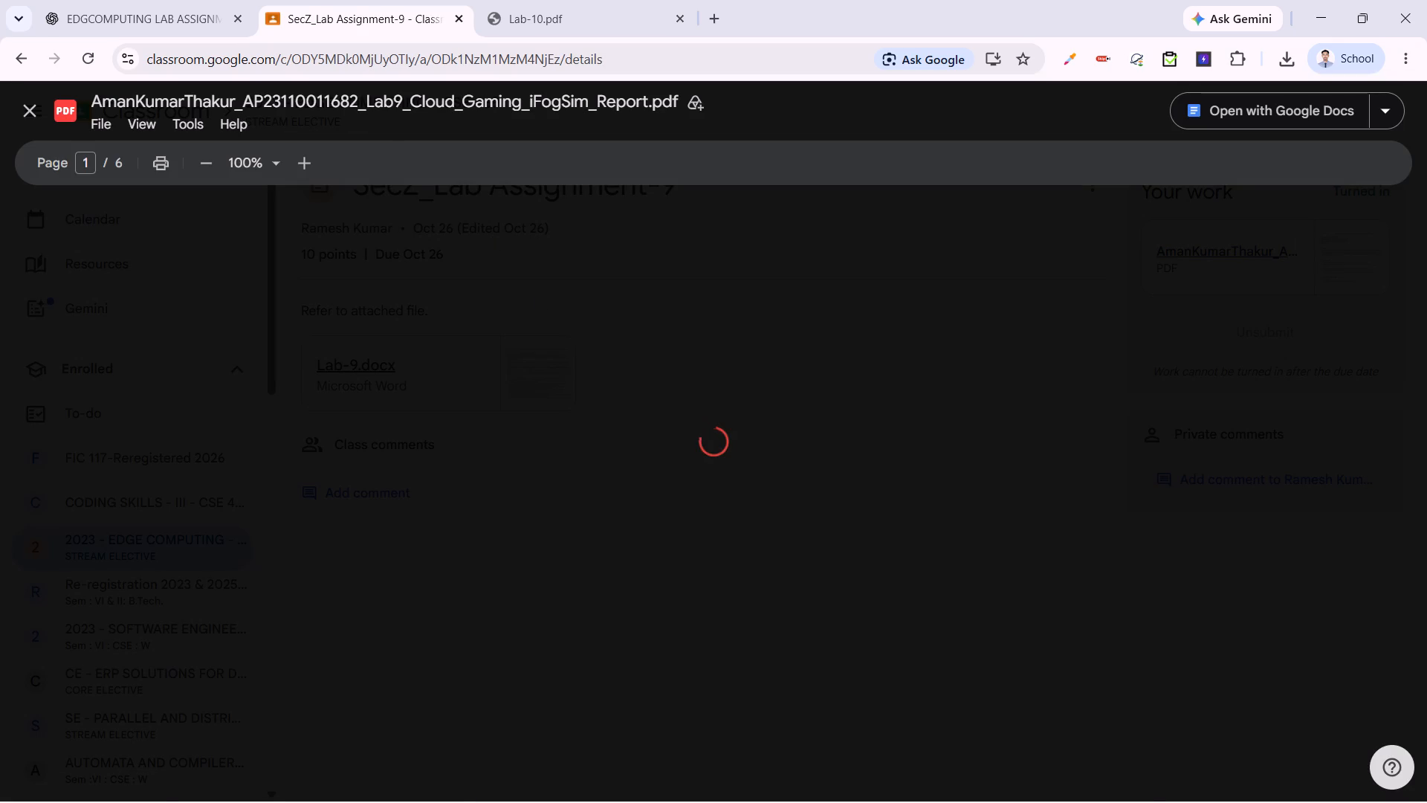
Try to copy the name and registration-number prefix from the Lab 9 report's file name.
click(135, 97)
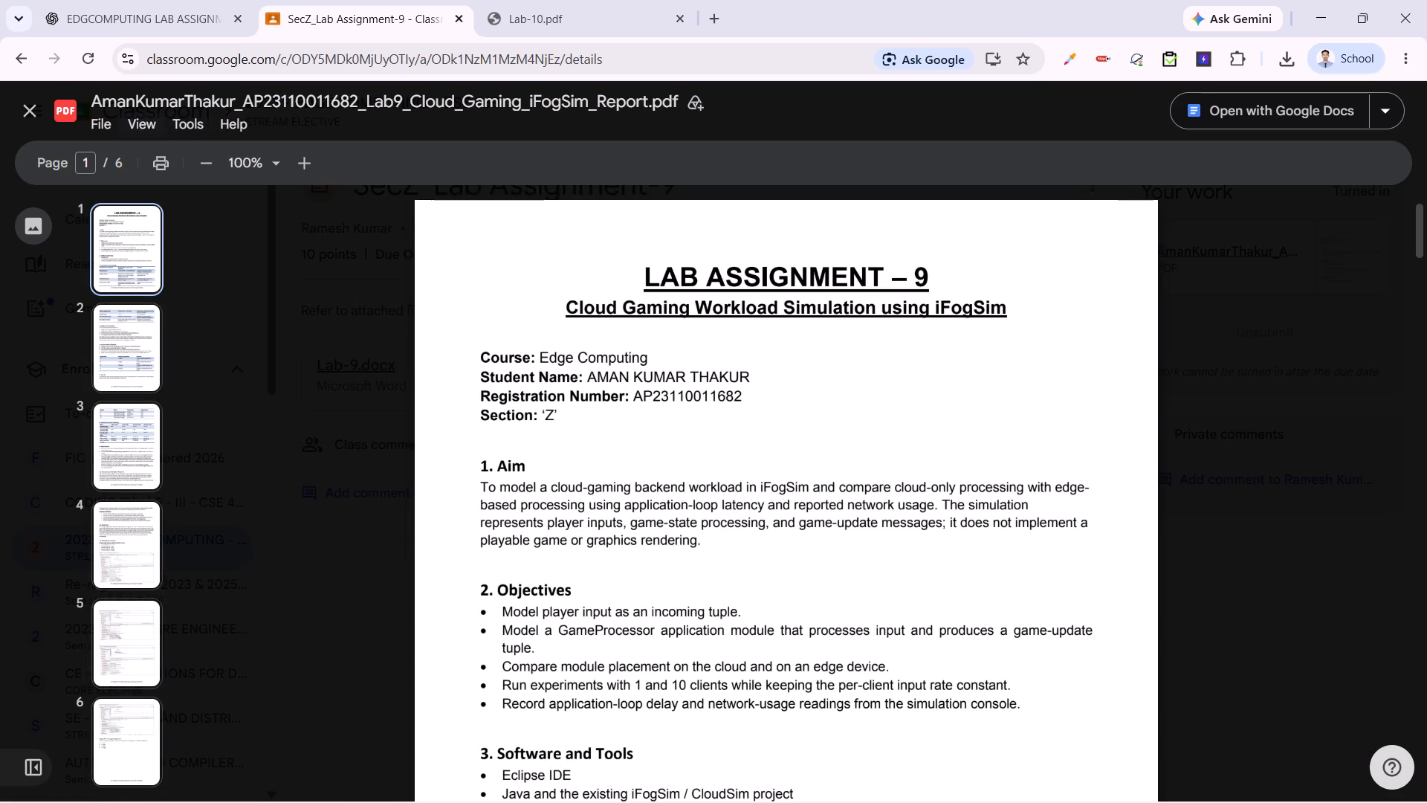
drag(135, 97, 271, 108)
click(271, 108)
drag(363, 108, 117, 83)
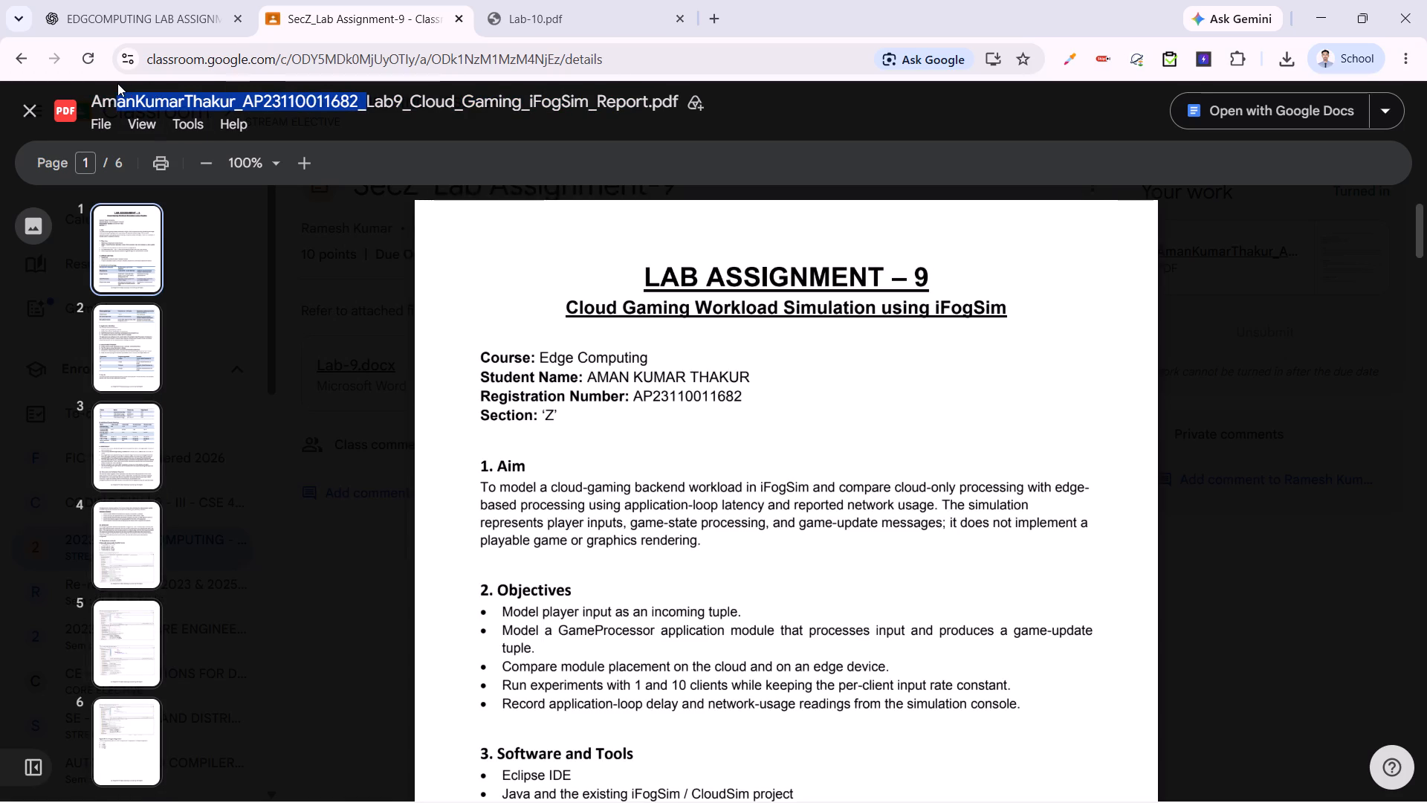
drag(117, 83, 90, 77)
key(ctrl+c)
Switch to File Explorer, go to the Downloads folder and briefly check the exported Lab 10 report PDF.
key(alt+Tab)
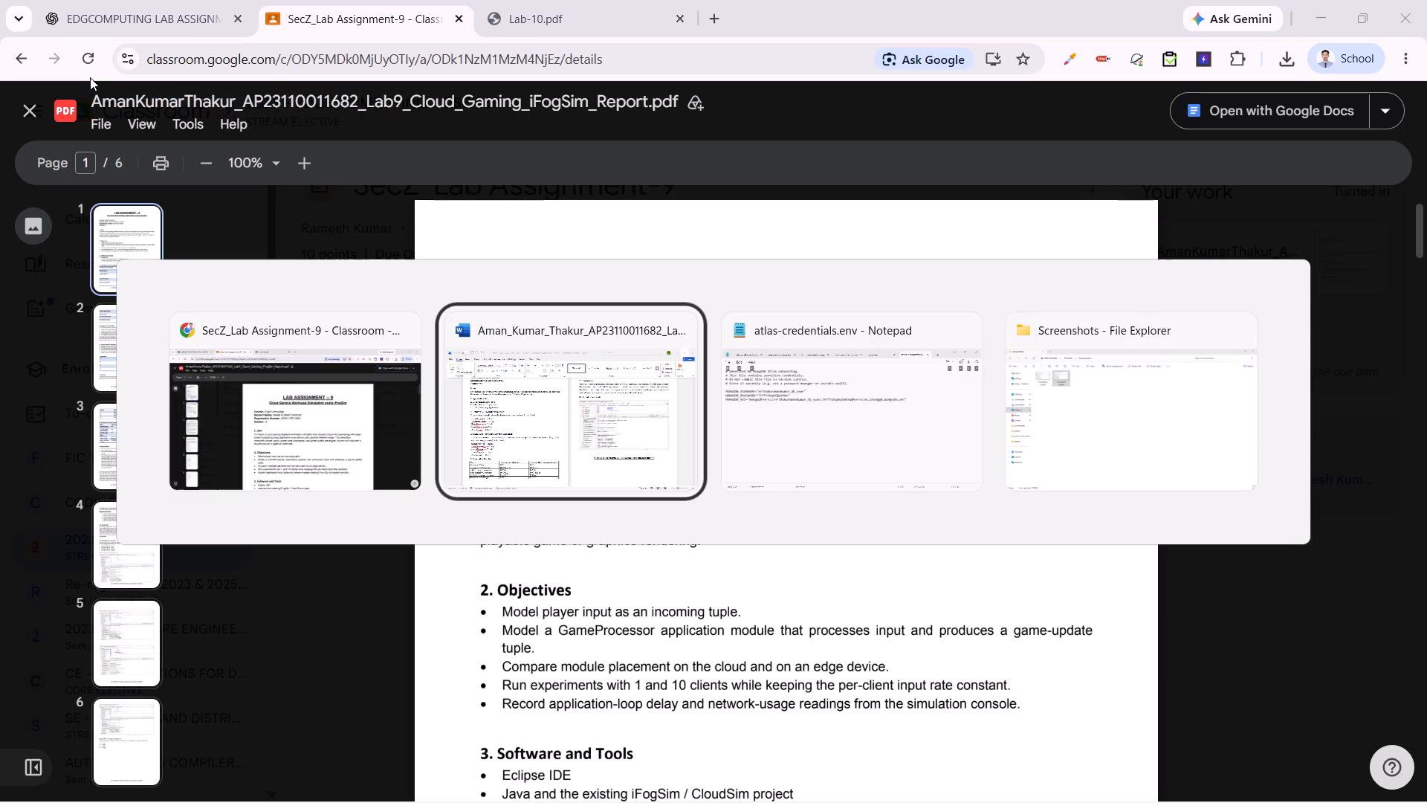
key(alt+Tab)
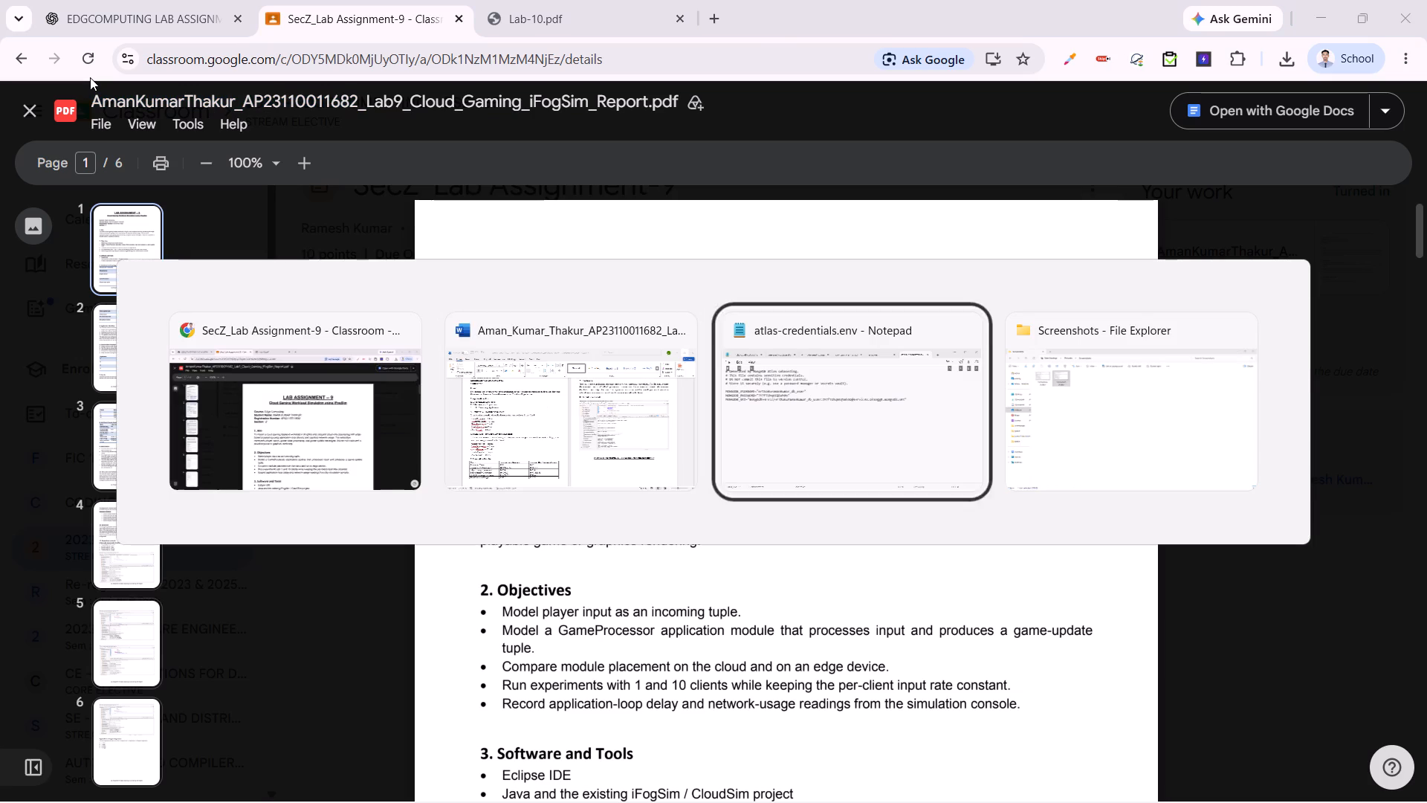
key(alt+Tab)
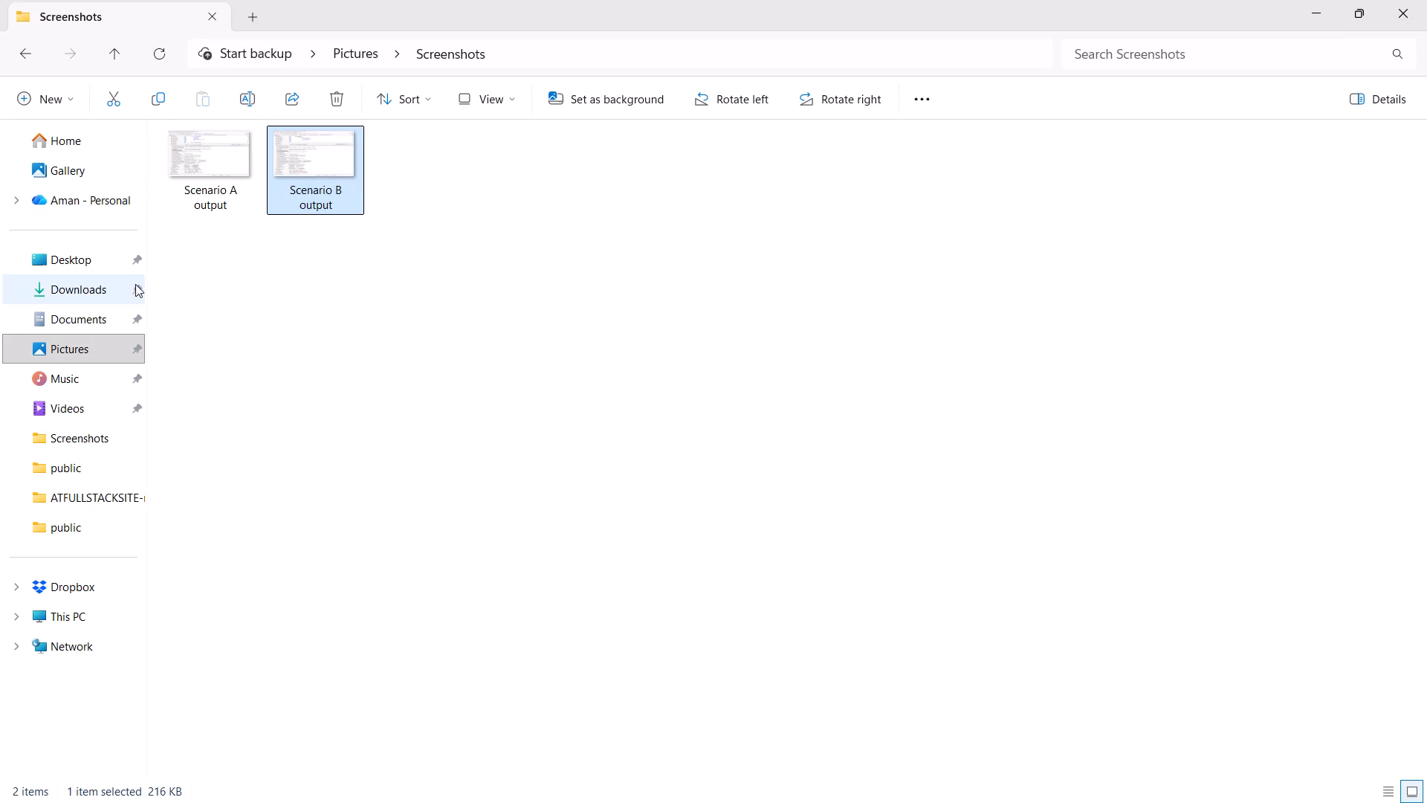
click(100, 294)
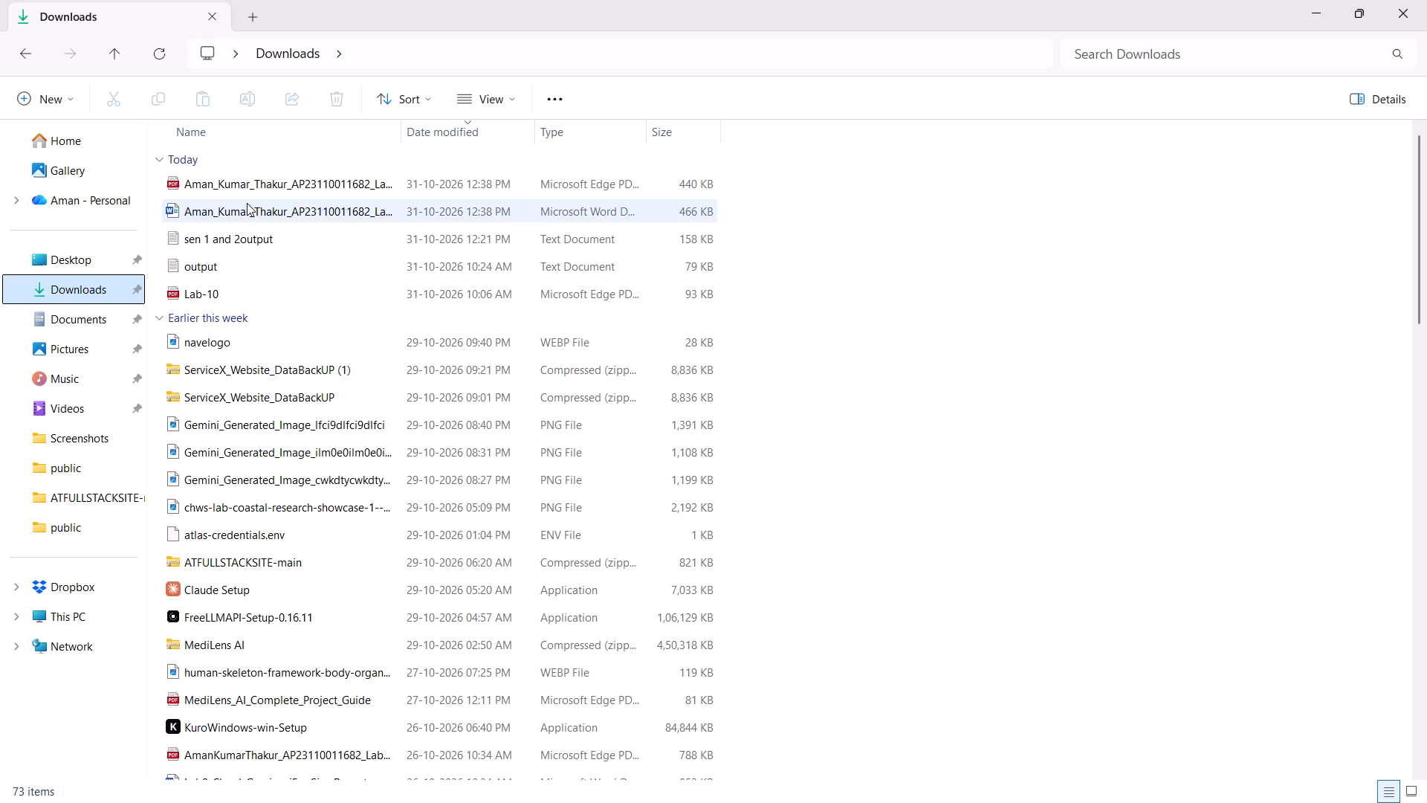
double_click(242, 186)
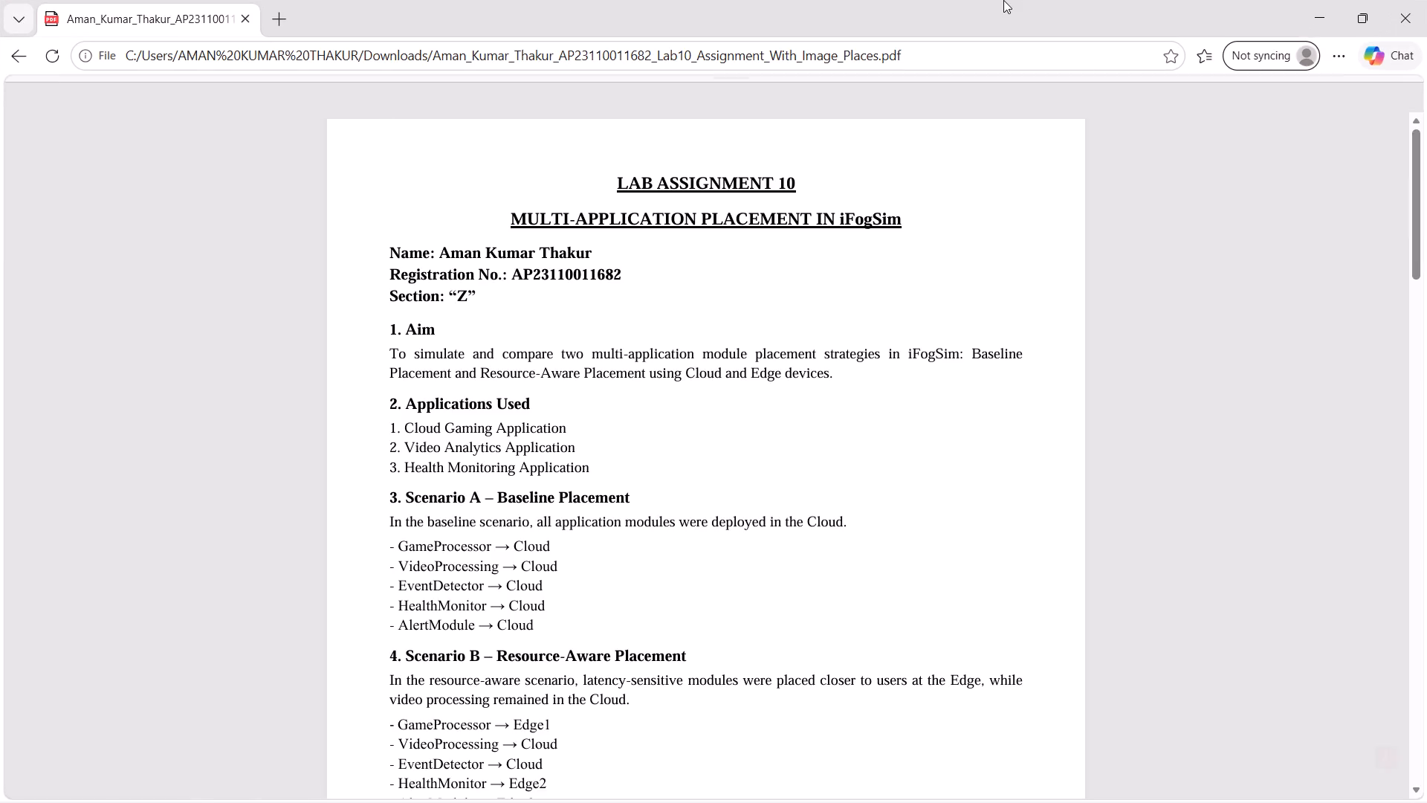
click(1426, 0)
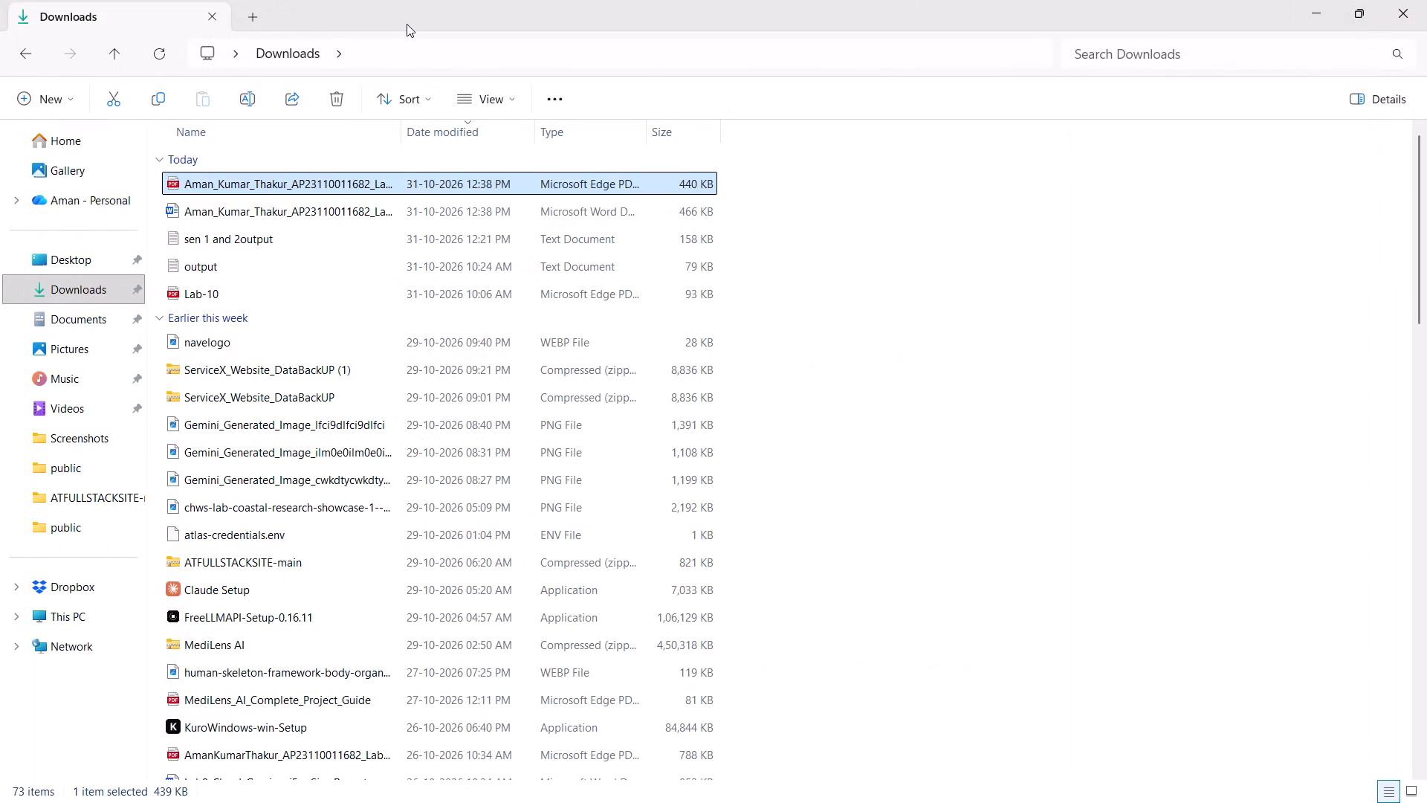
Remove the ending "_With_Image_Places" from the Lab 10 report PDF's file name so it ends in "Lab10_Assignment".
click(236, 99)
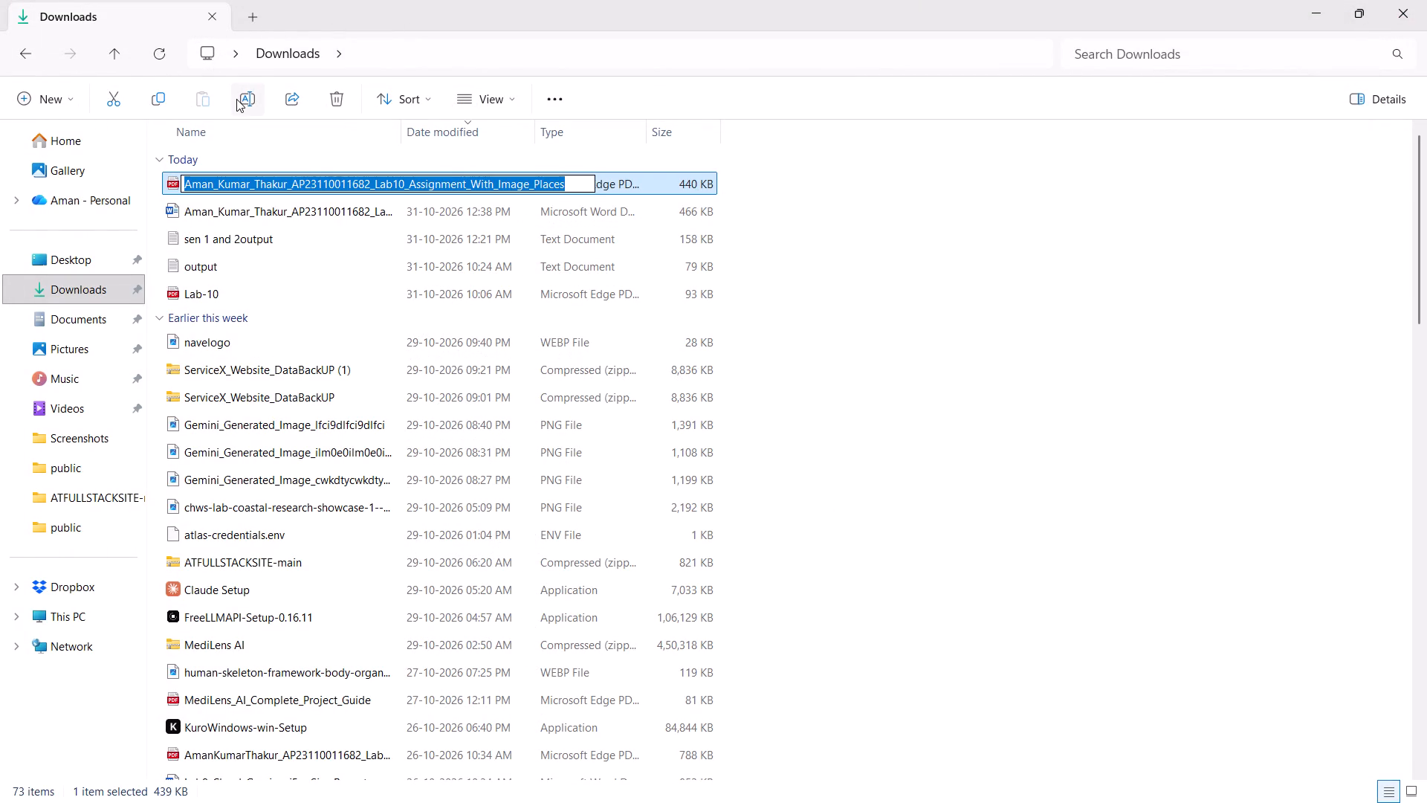
key(Right)
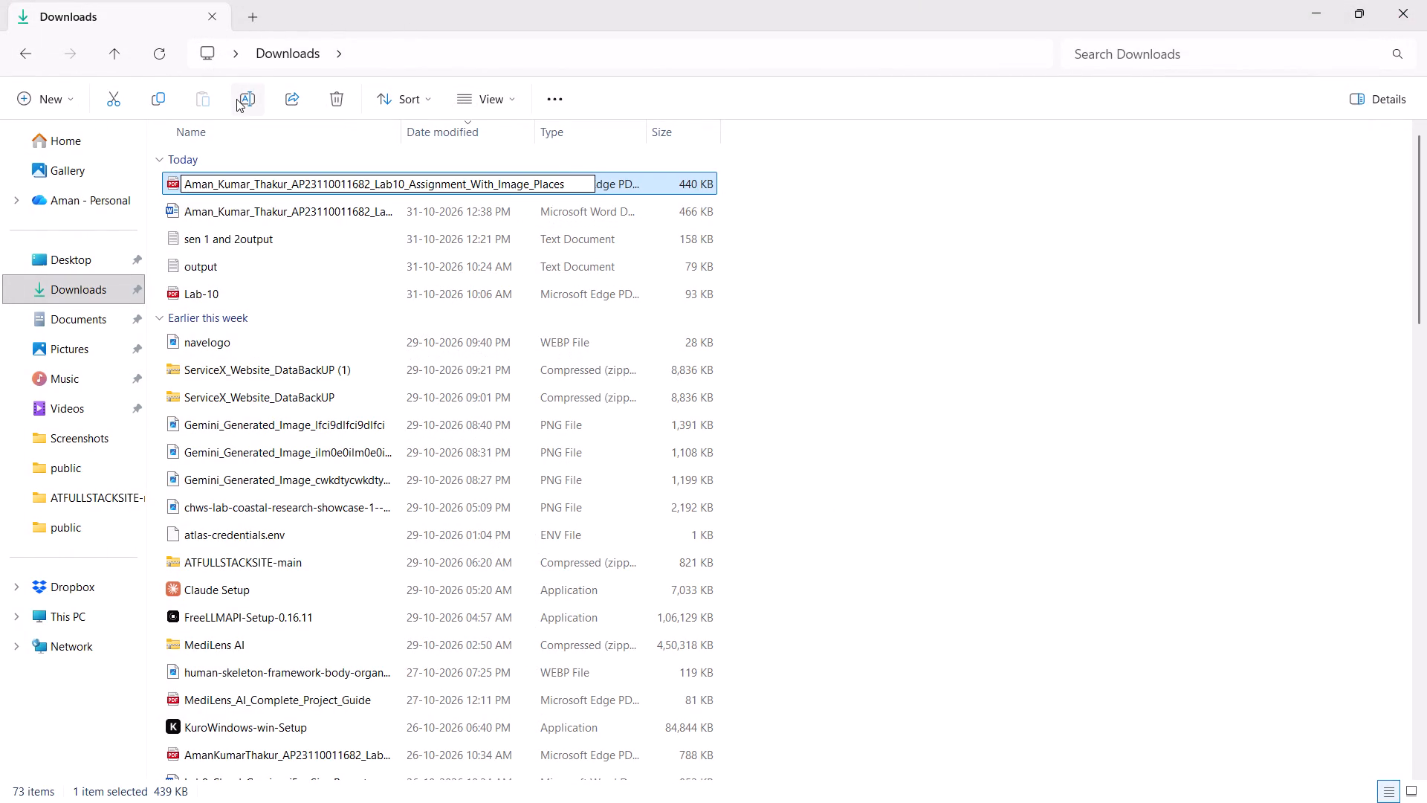
key(BackSpace)
key(BackSpace)
key(BackSpace)
key(BackSpace)
key(BackSpace)
key(BackSpace)
key(BackSpace)
key(BackSpace)
key(BackSpace)
key(BackSpace)
key(BackSpace)
key(BackSpace)
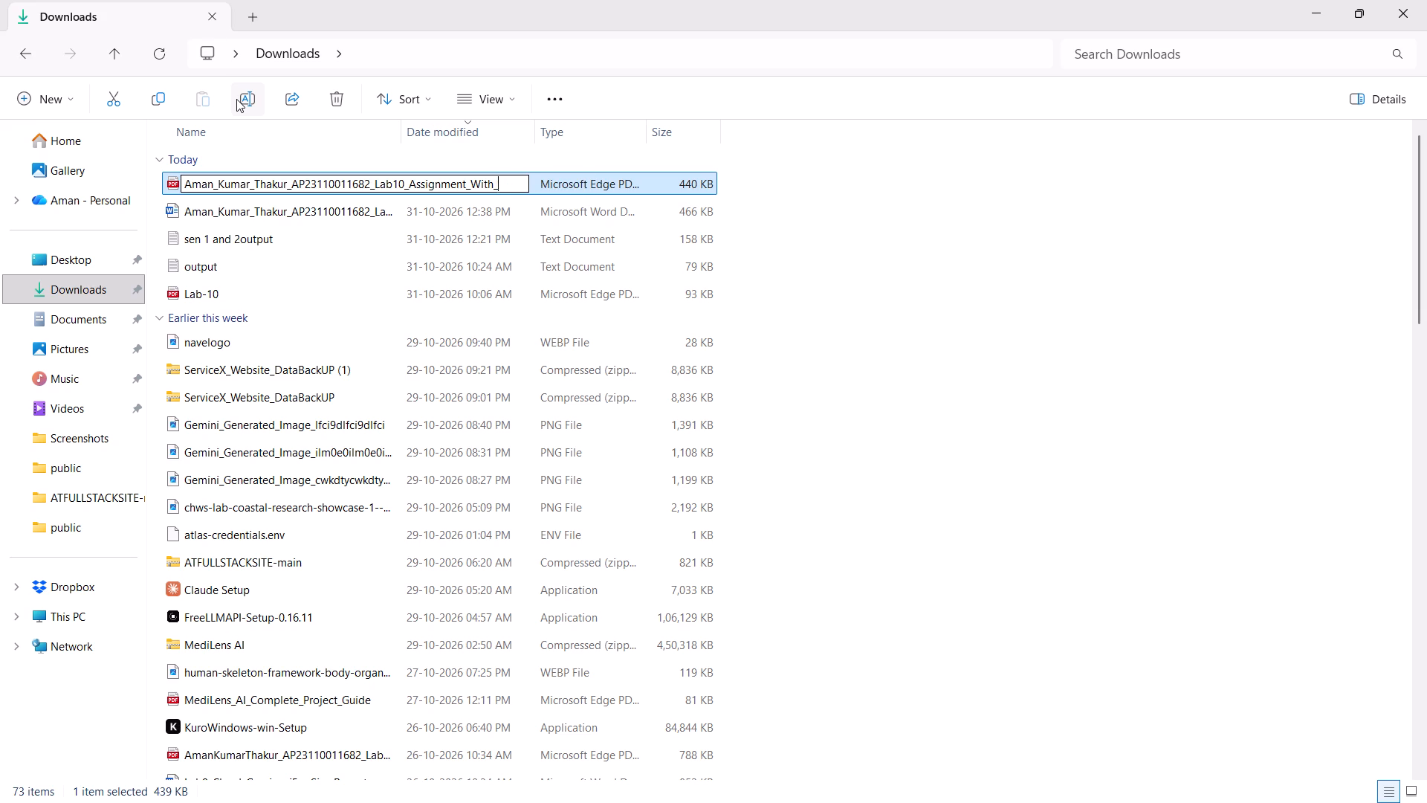
key(BackSpace)
key(BackSpace)
key(BackSpace)
key(BackSpace)
key(BackSpace)
key(BackSpace)
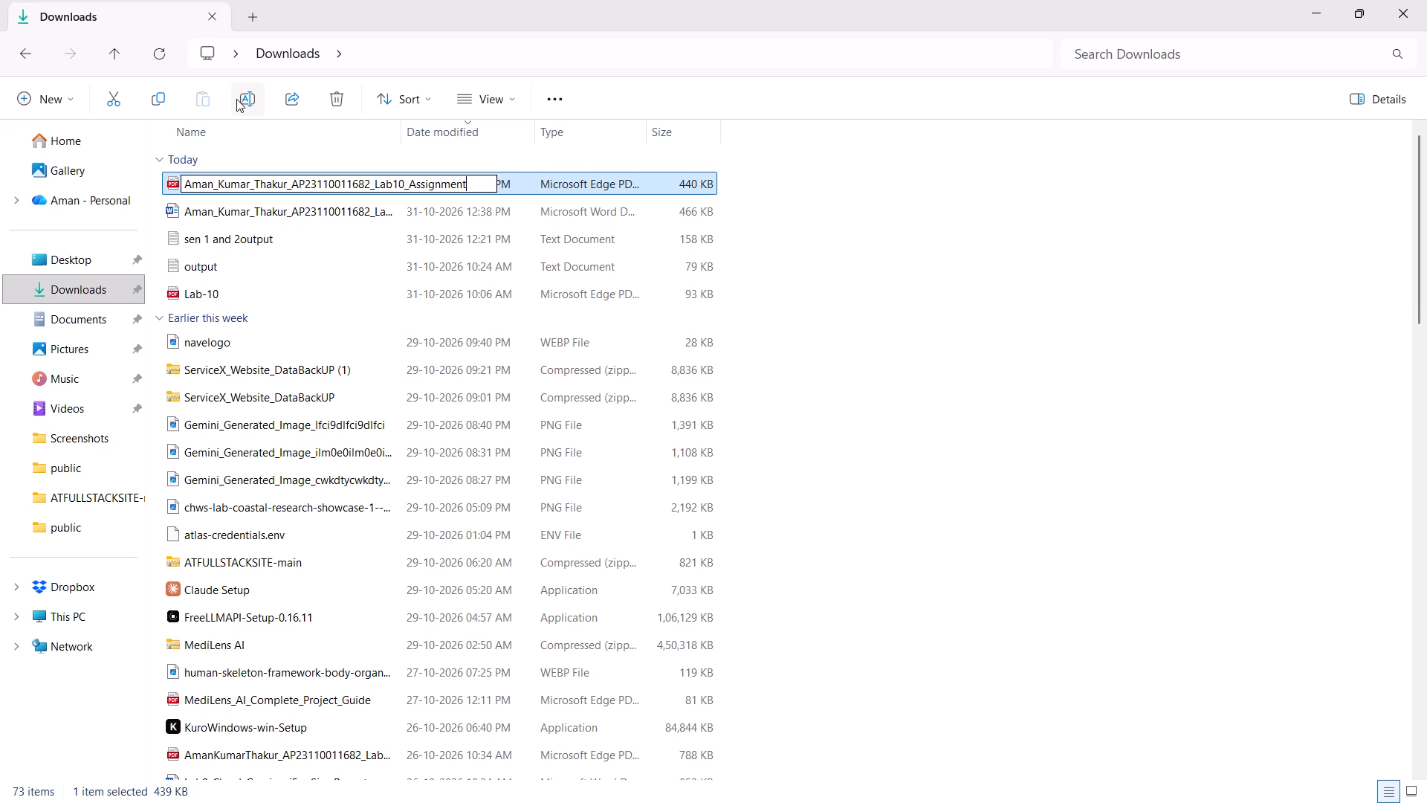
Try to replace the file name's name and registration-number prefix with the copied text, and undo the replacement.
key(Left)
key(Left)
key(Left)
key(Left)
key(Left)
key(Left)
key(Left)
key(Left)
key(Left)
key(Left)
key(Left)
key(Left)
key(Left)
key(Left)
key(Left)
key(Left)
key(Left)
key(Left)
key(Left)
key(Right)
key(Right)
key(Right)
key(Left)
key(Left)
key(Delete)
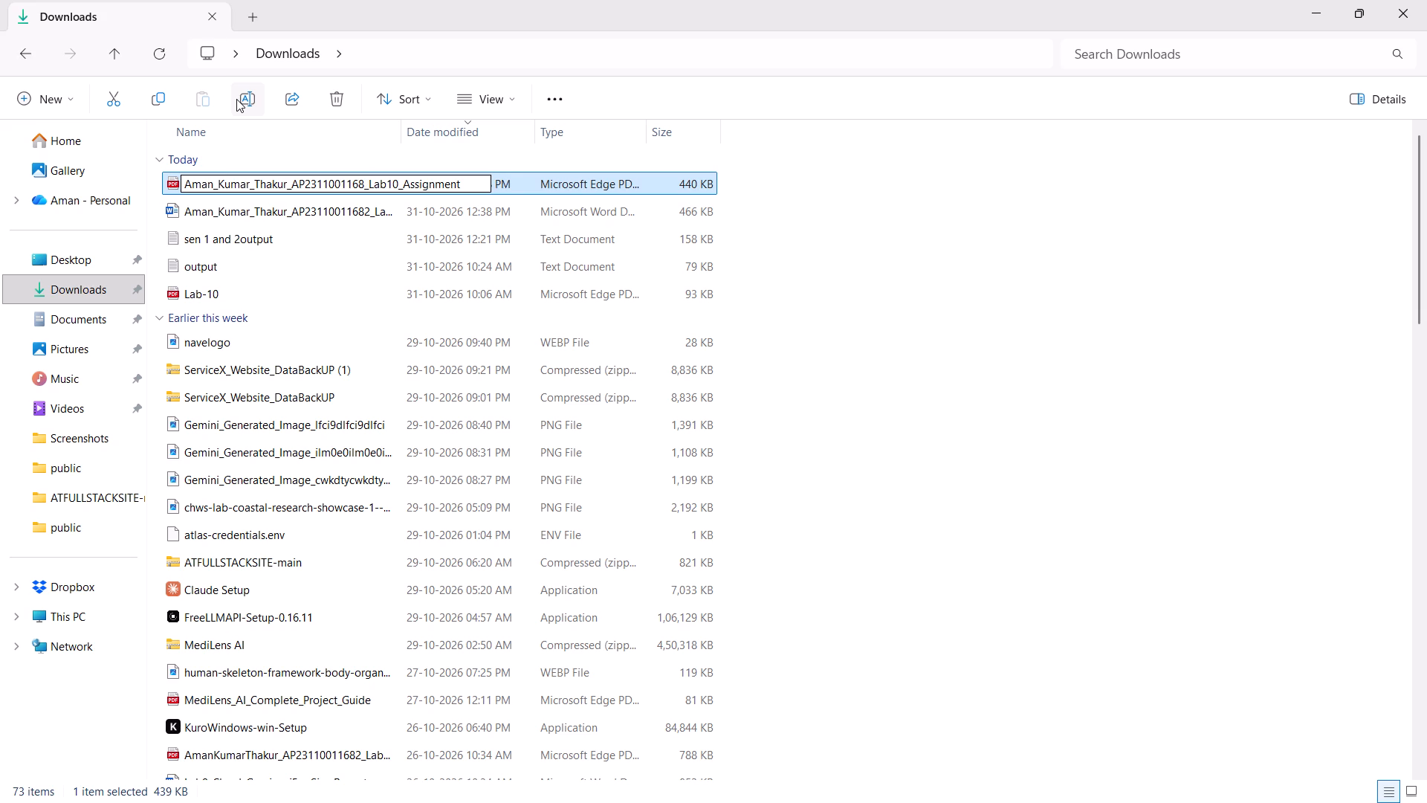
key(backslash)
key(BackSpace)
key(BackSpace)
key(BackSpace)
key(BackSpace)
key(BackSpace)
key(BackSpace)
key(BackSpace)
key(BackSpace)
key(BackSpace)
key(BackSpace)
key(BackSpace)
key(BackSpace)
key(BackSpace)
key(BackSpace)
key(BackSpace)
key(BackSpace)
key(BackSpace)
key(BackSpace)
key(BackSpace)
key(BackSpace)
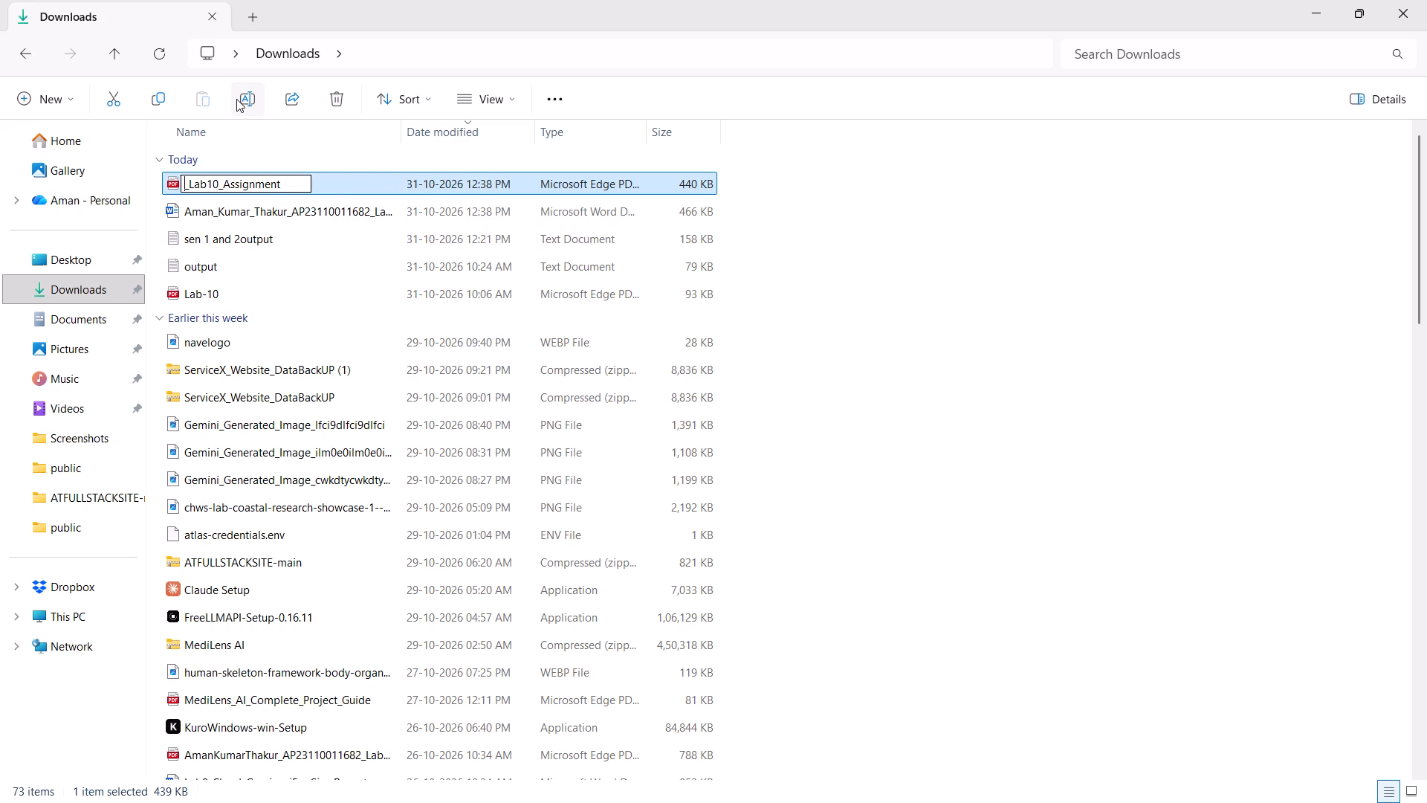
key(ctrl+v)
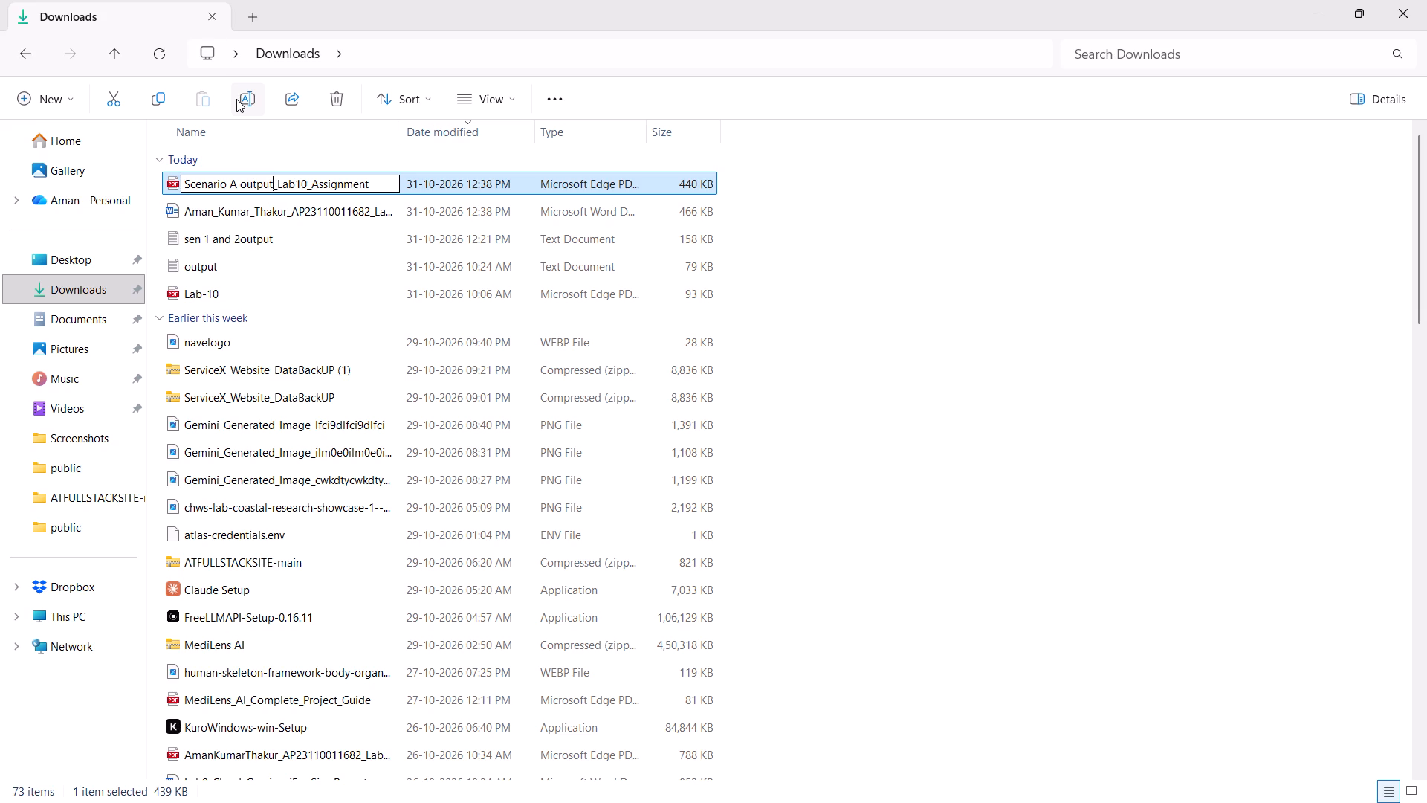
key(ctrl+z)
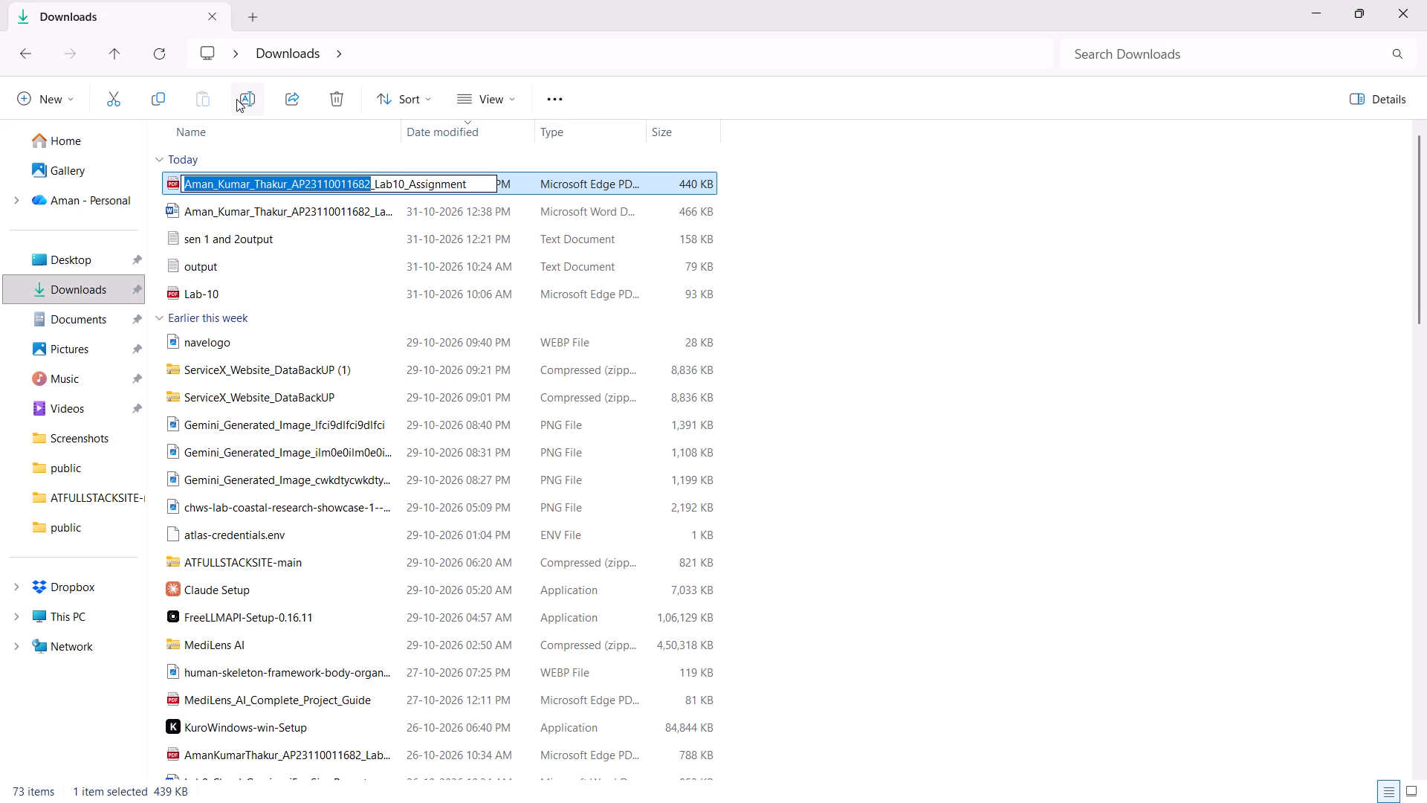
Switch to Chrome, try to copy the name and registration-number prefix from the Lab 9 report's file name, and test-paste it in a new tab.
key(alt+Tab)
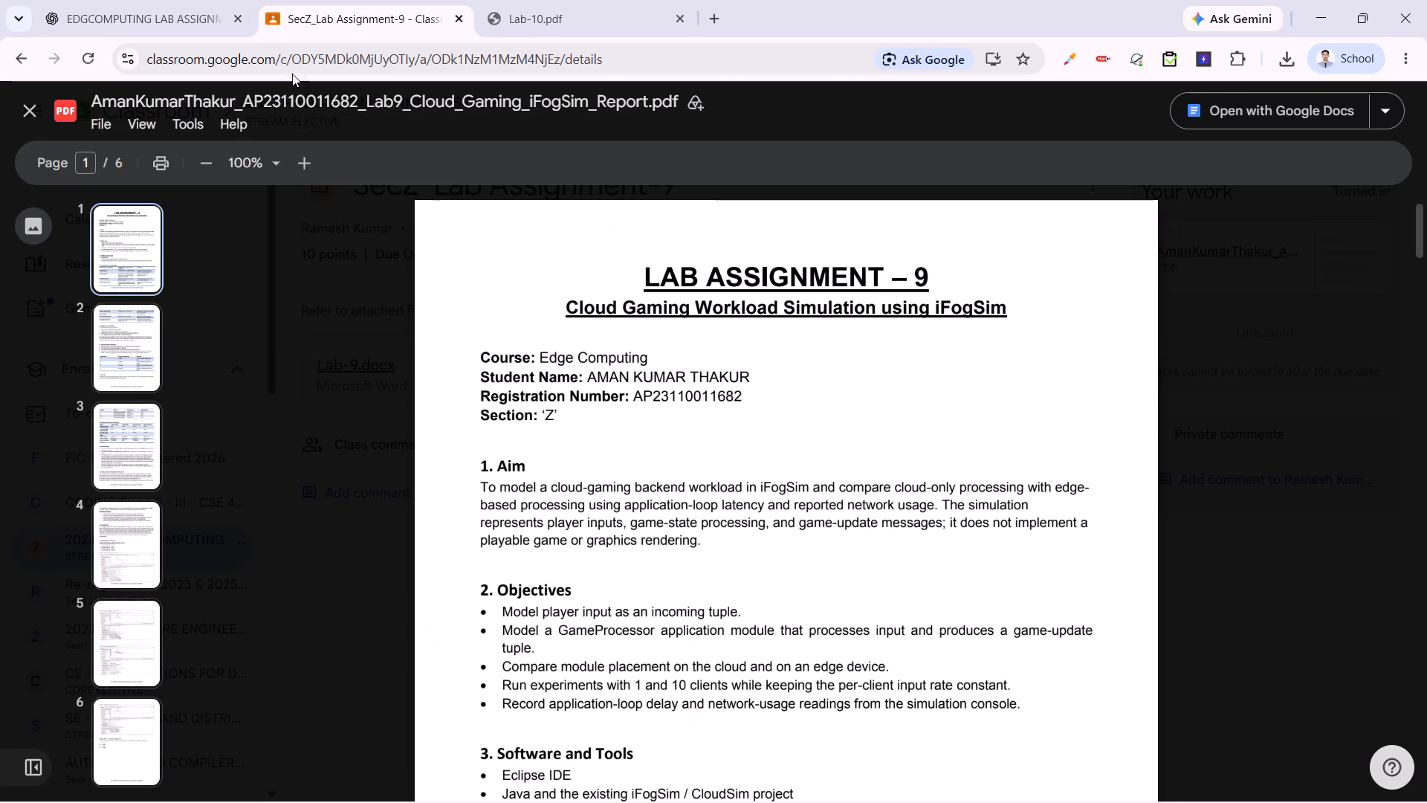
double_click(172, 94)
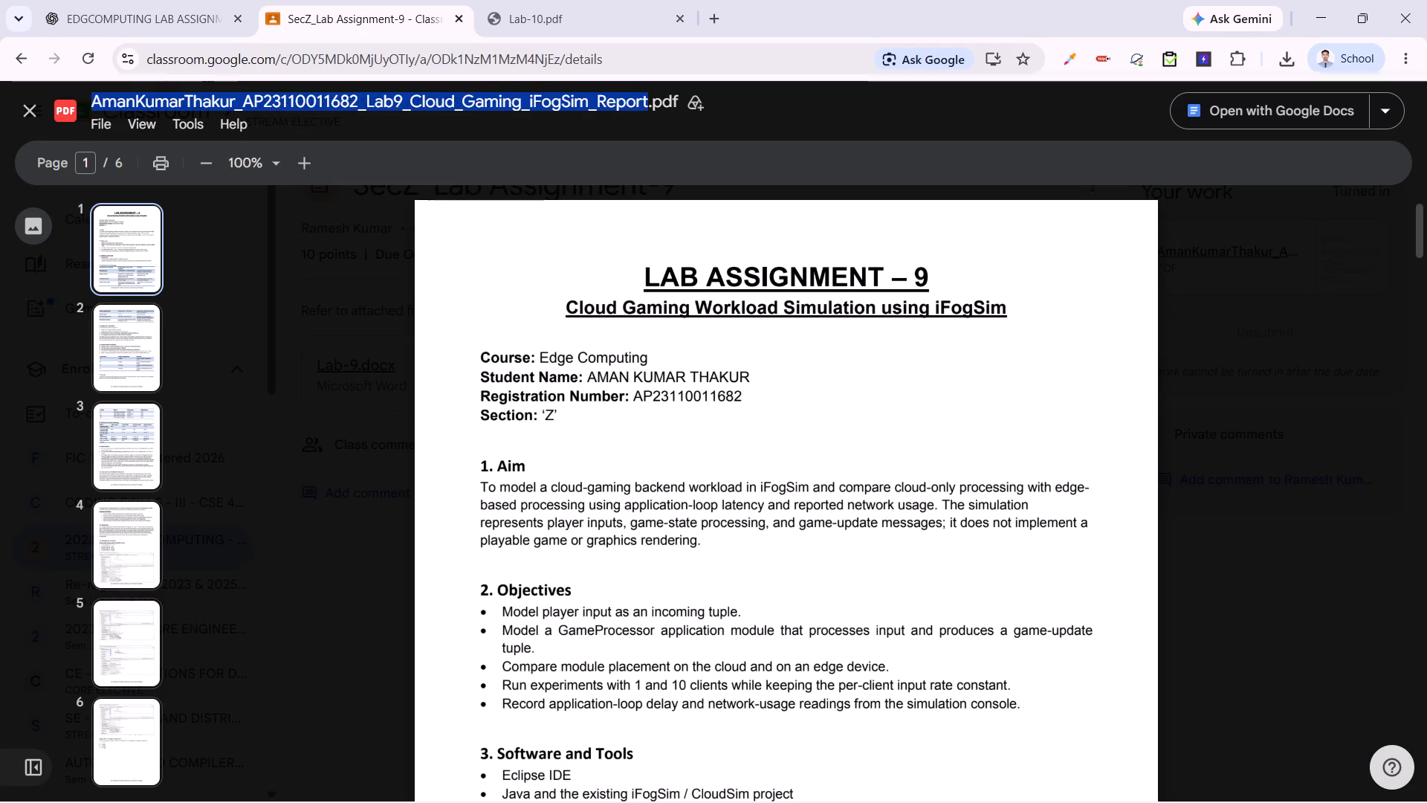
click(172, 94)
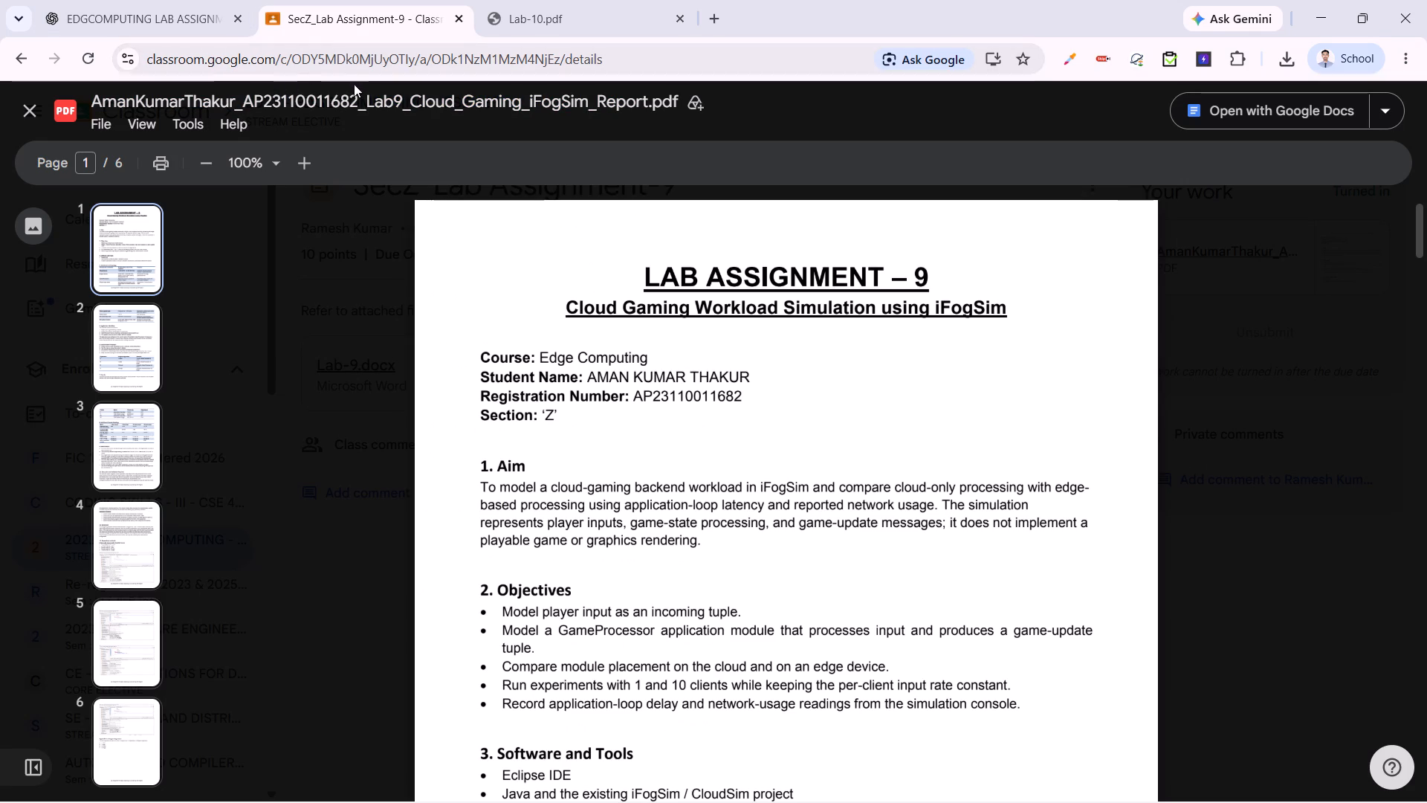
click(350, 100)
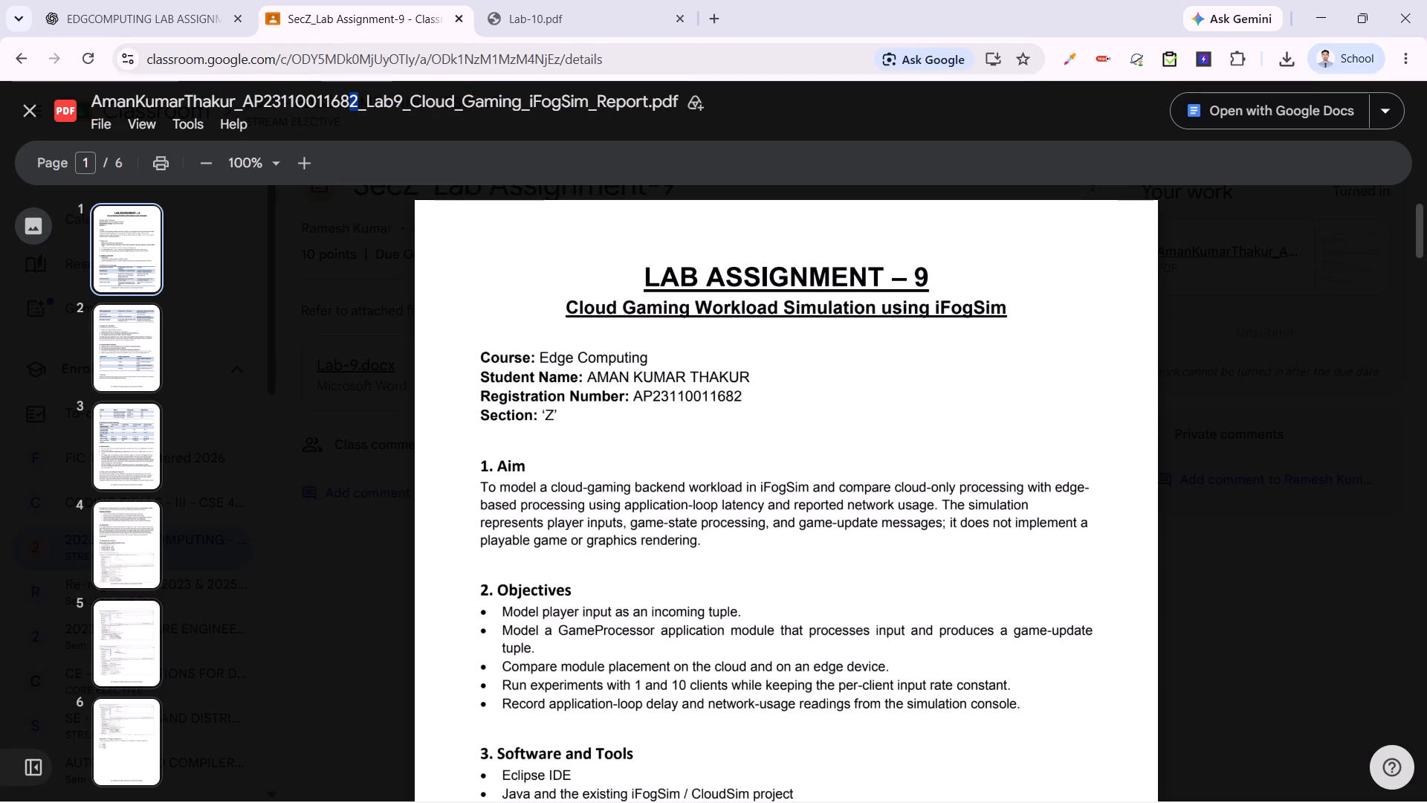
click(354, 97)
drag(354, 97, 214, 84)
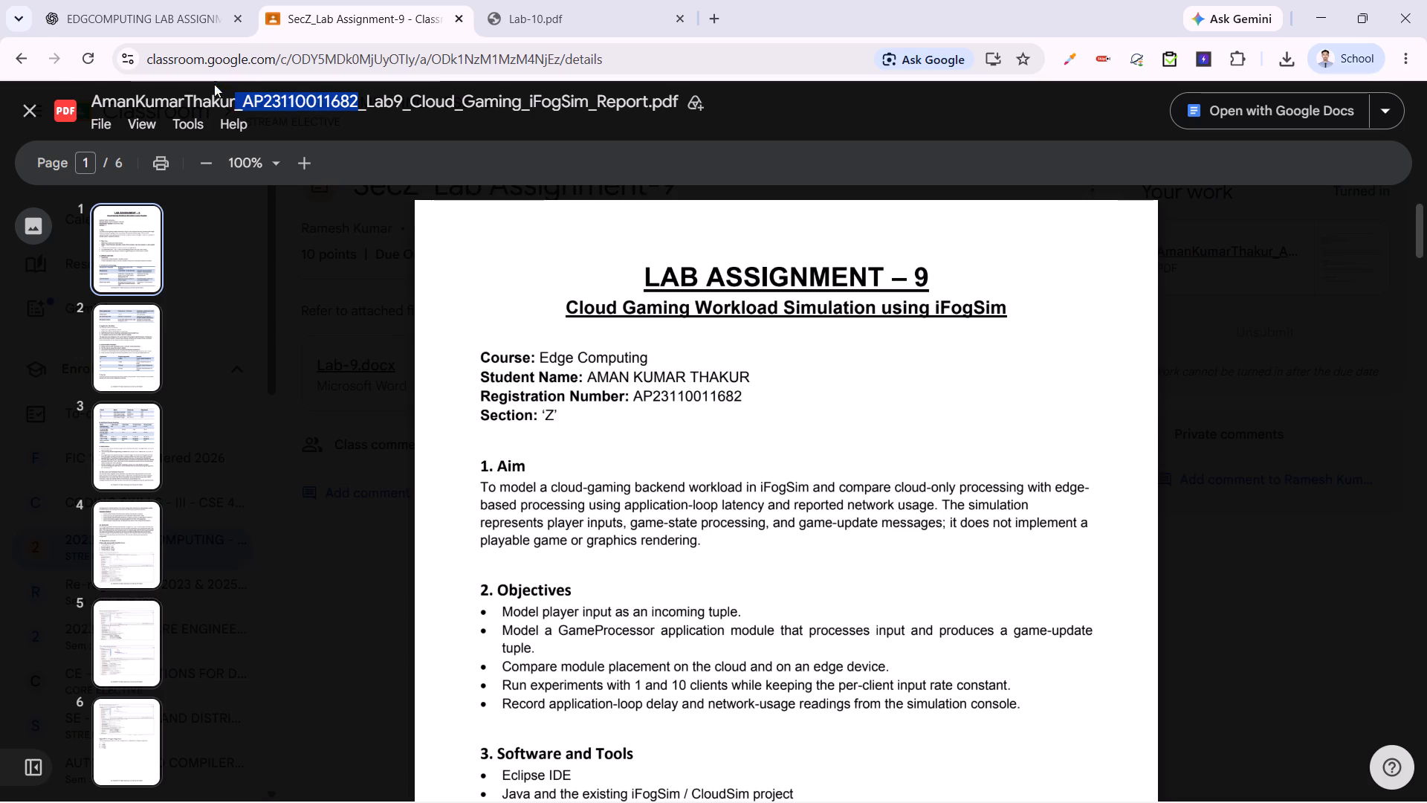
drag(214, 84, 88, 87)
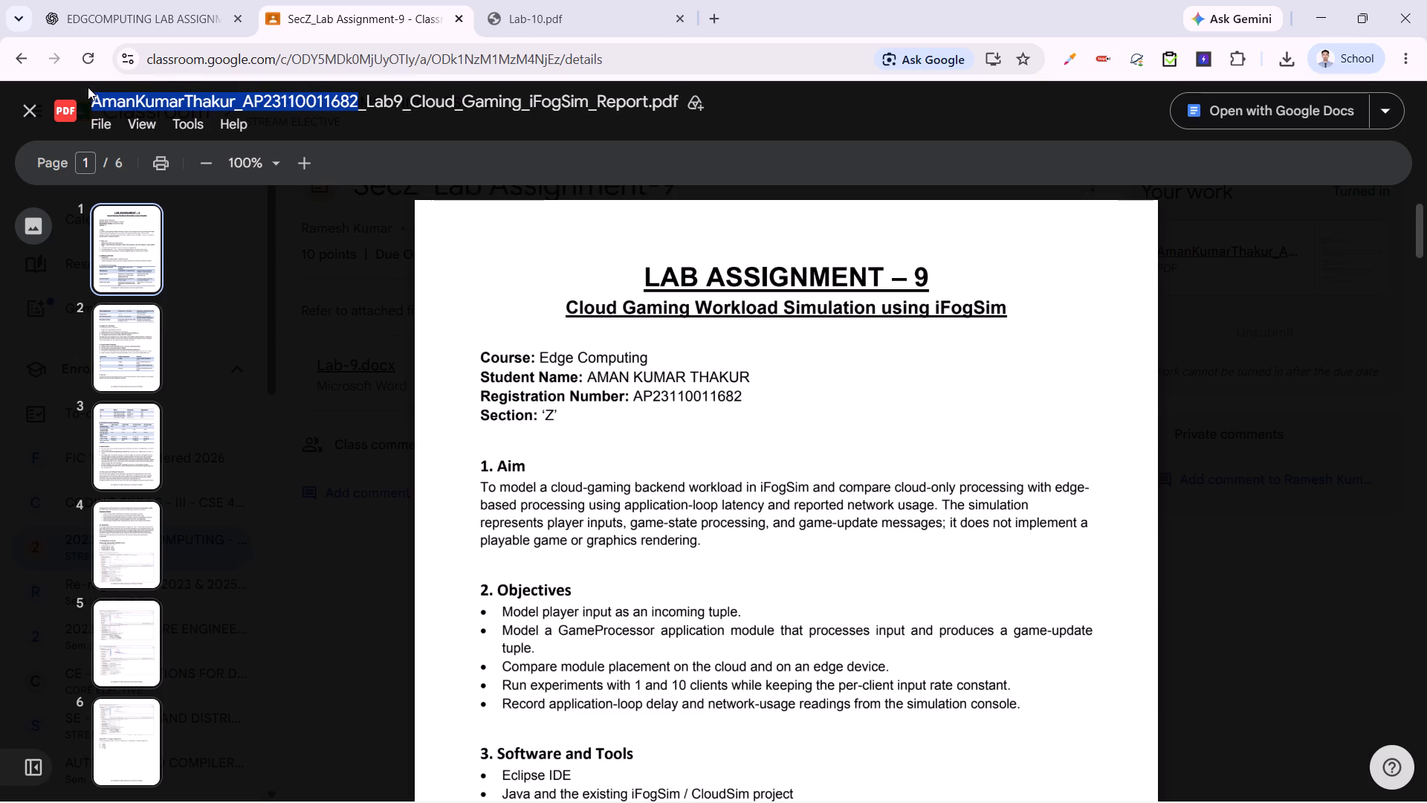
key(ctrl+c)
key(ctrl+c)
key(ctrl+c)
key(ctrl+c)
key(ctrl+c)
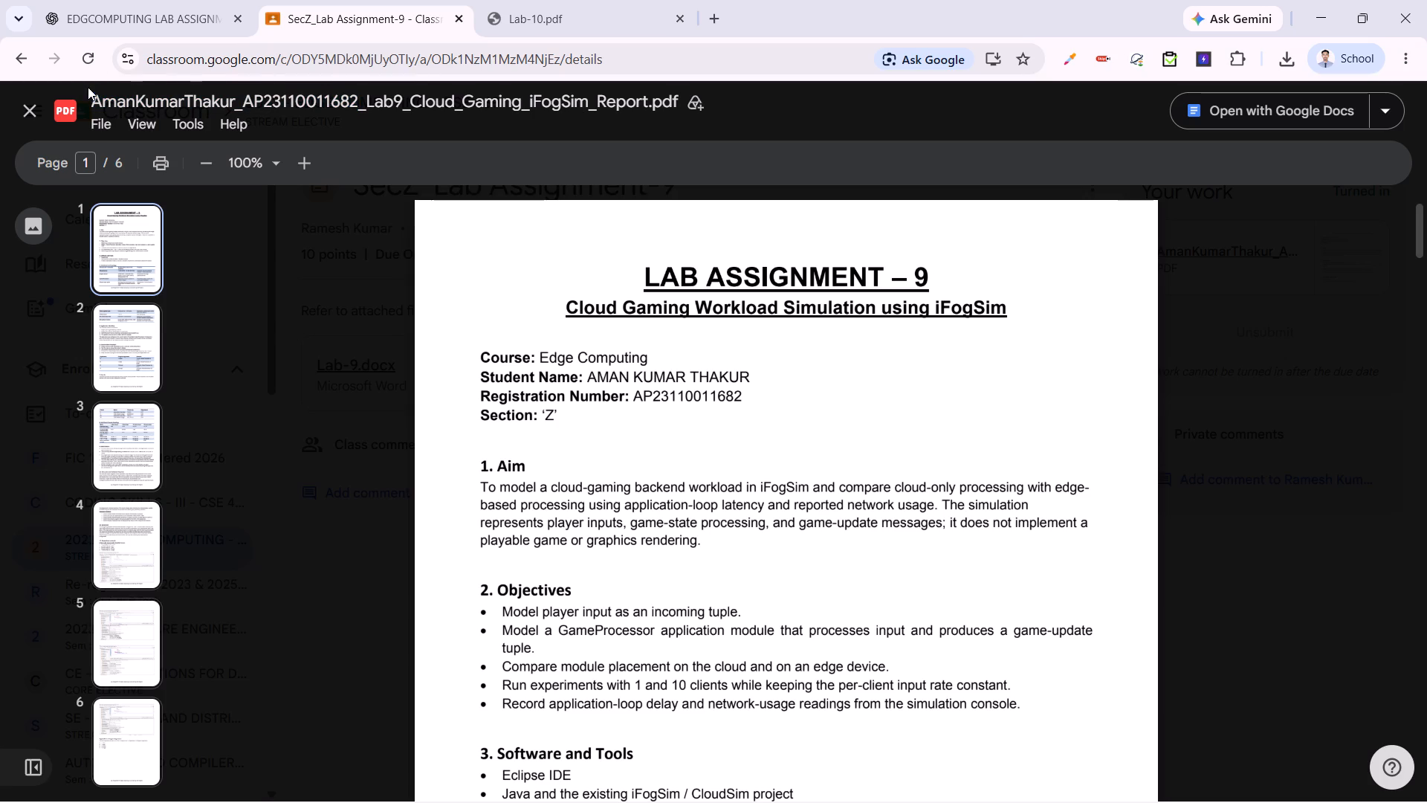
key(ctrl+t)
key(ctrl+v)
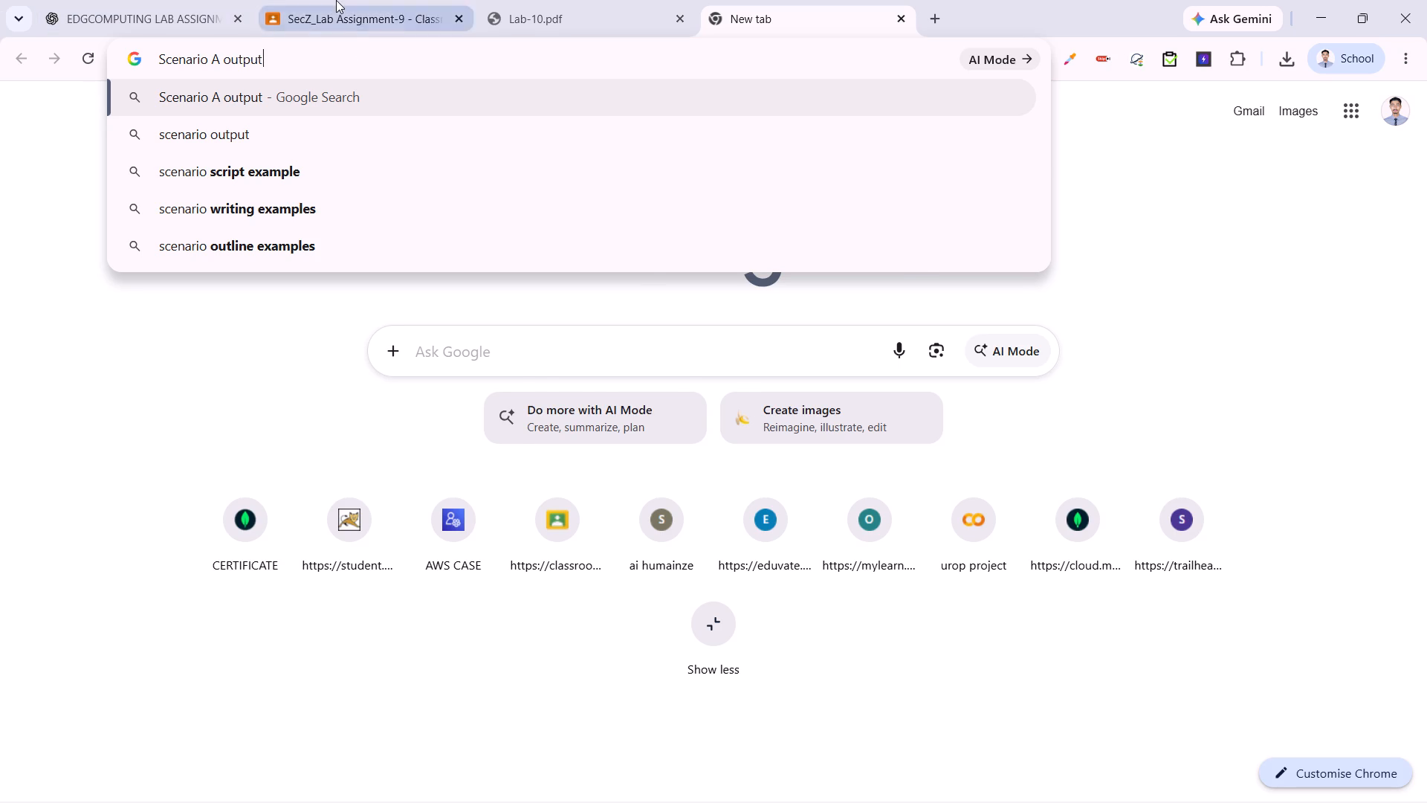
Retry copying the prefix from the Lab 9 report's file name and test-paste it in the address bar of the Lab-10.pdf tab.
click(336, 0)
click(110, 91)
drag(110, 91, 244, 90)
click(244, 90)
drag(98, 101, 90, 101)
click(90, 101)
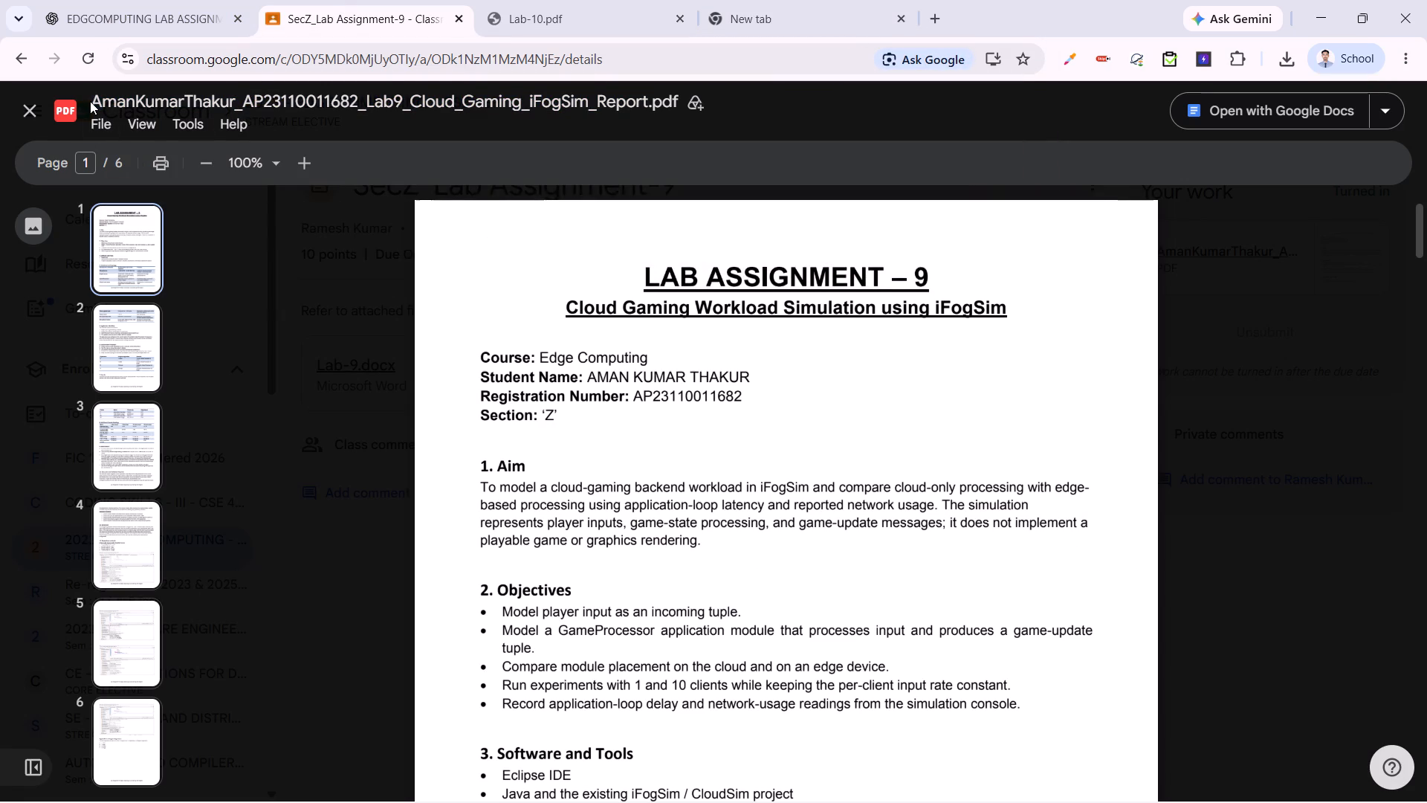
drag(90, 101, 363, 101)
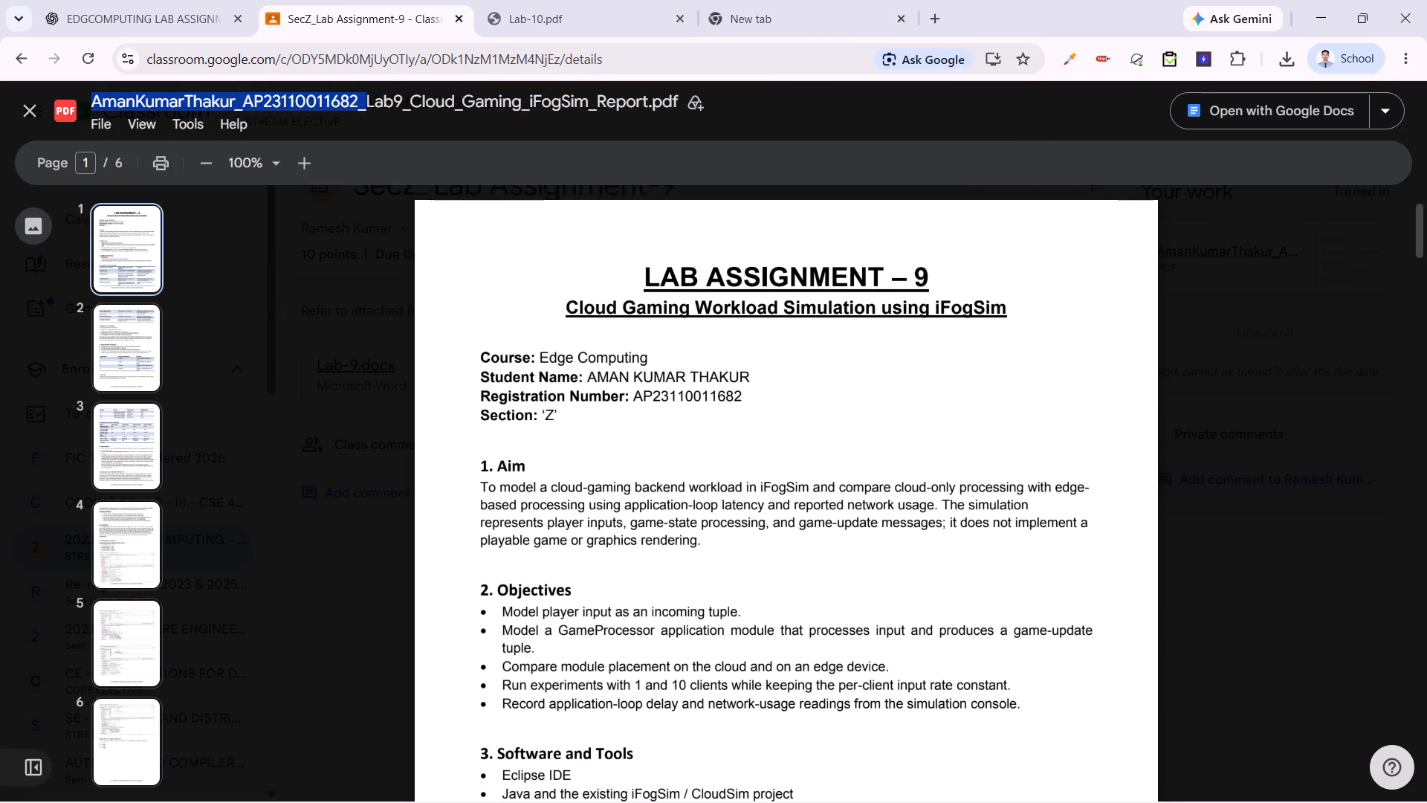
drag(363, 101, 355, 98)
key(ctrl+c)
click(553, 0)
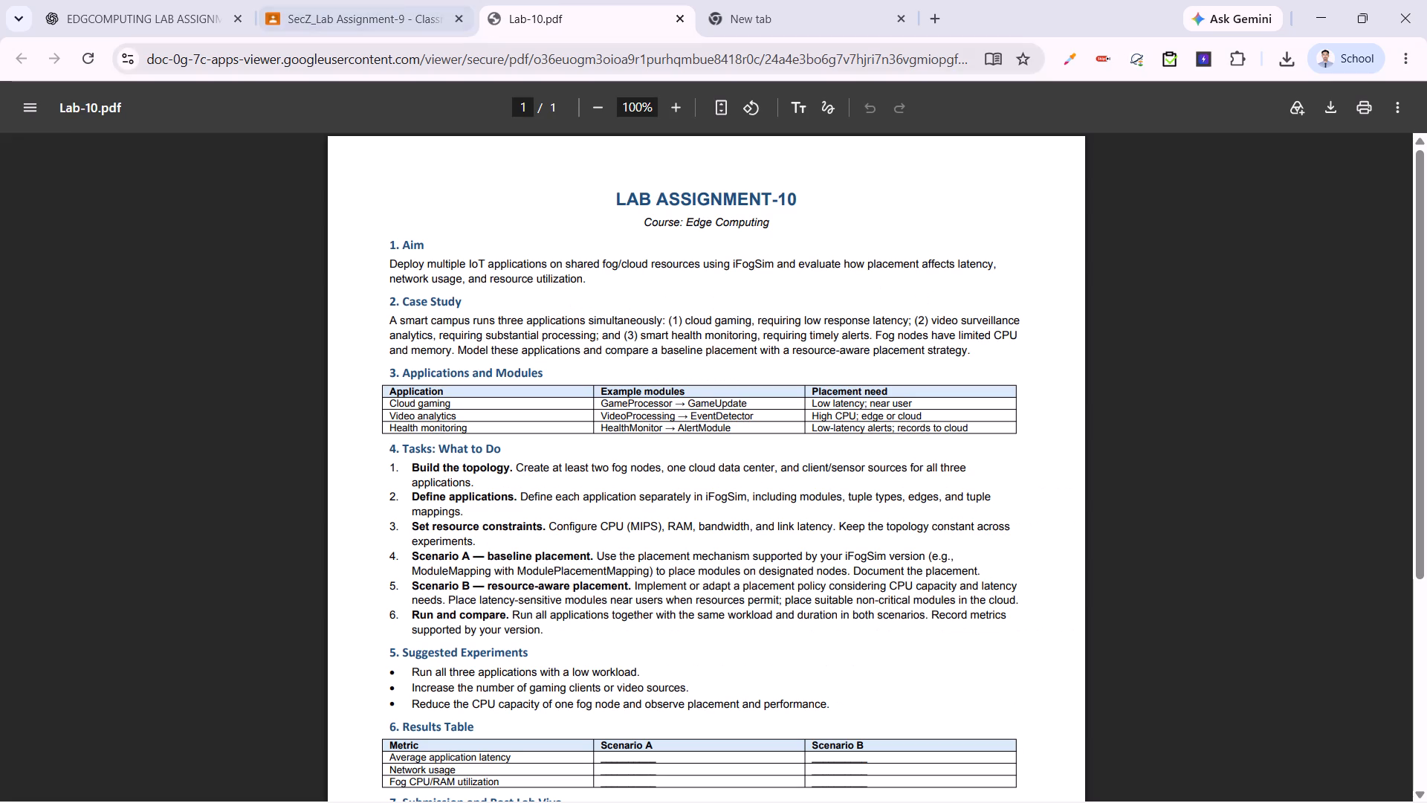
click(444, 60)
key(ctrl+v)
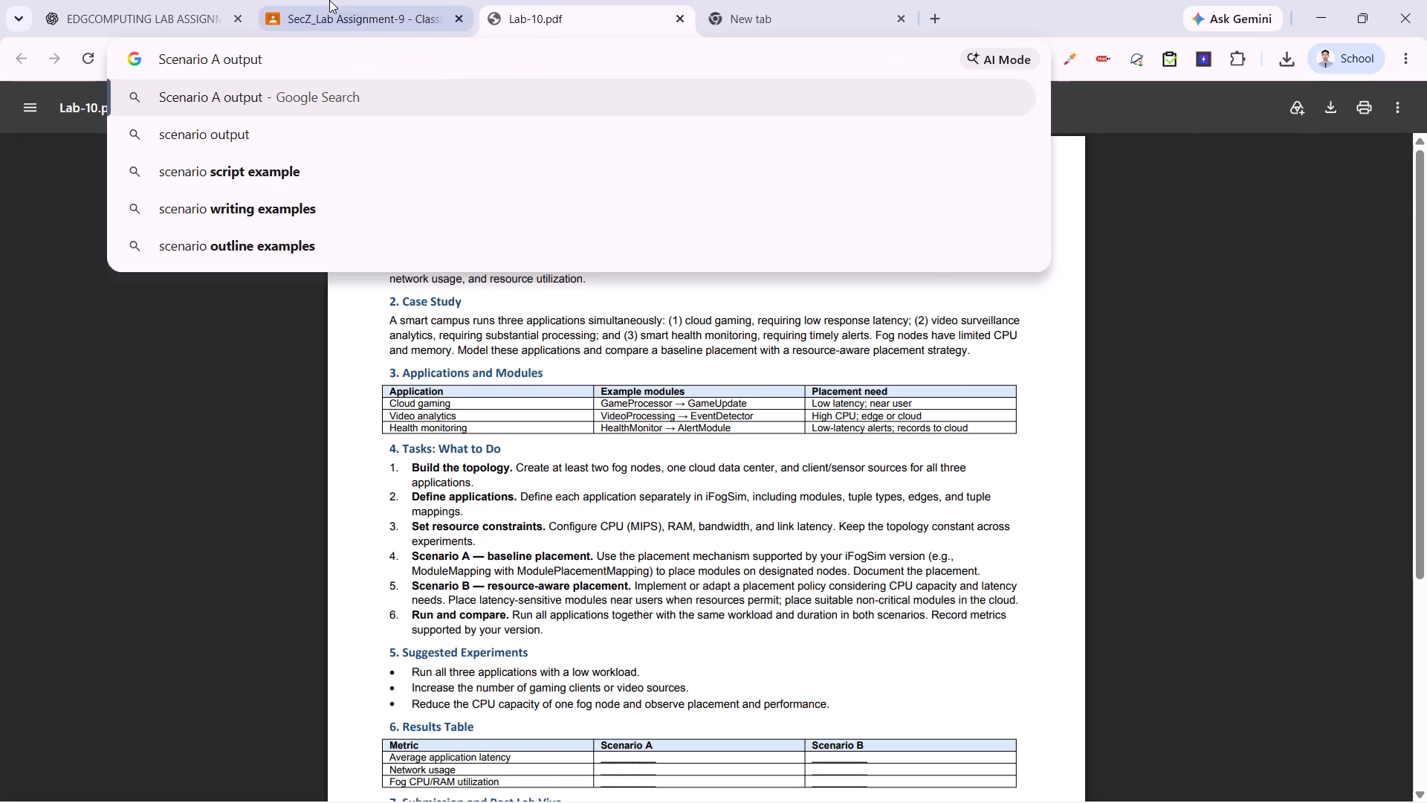
Transfer the full Lab 9 file name into a Google search in the new tab, trim it to the name and registration-number prefix, and copy that.
click(329, 0)
triple_click(137, 97)
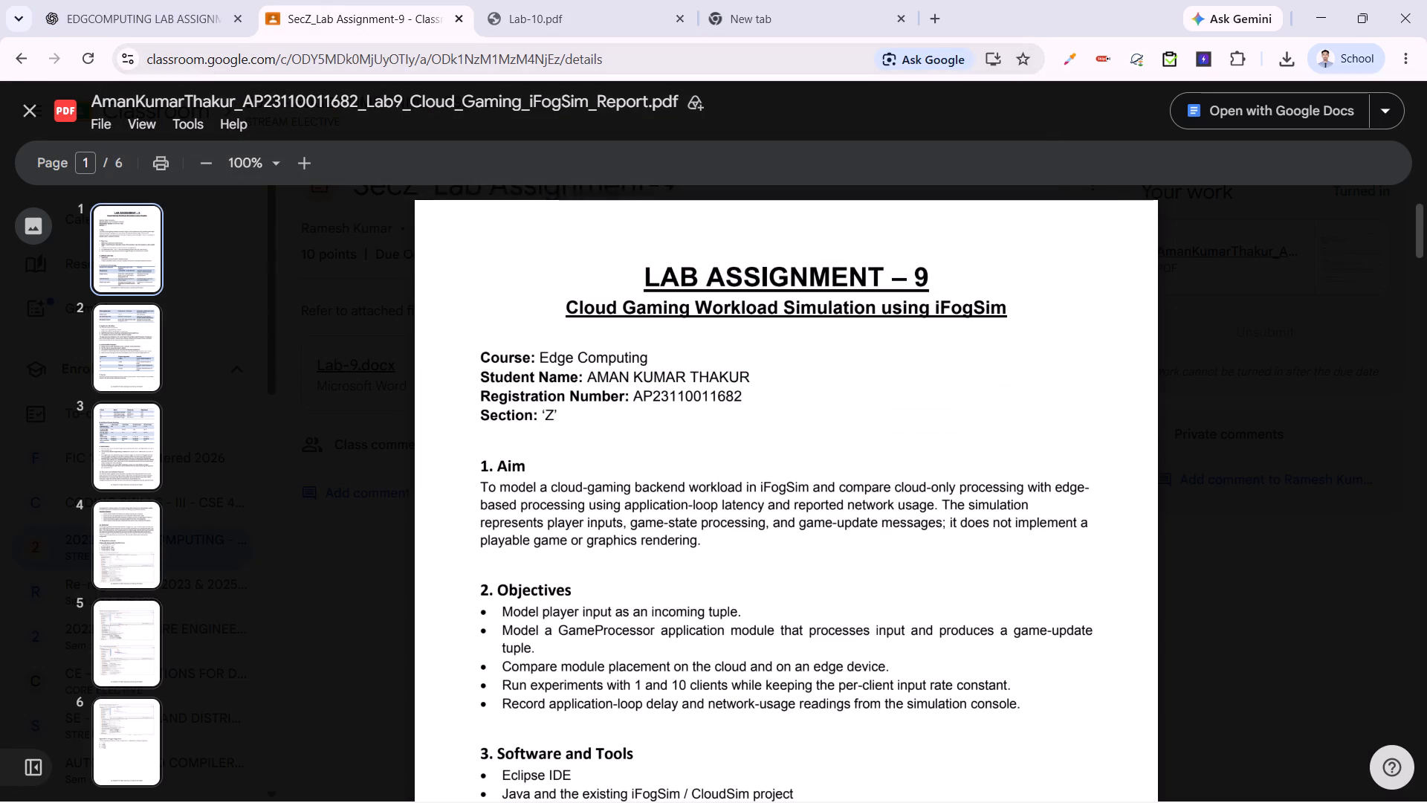
drag(137, 97, 560, 75)
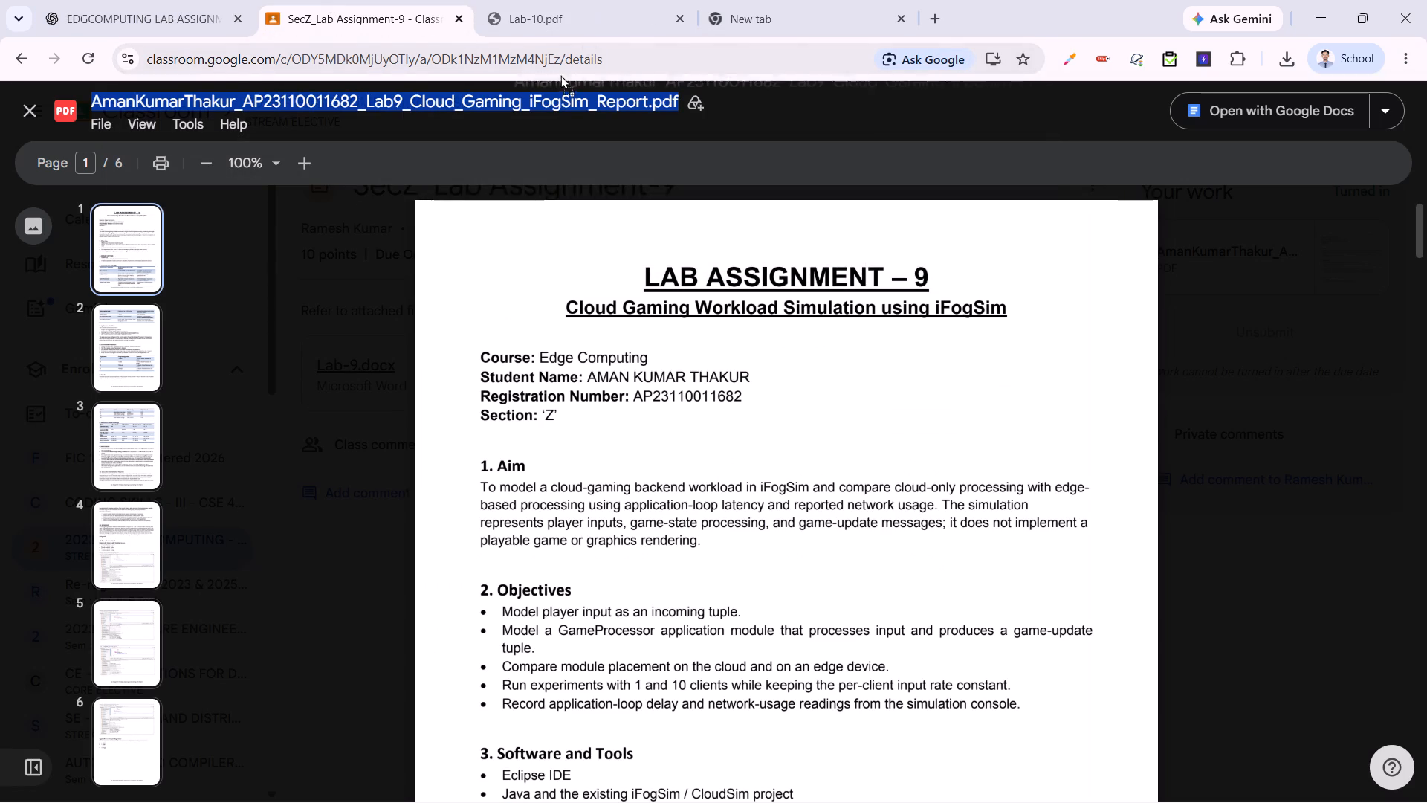
drag(560, 75, 758, 0)
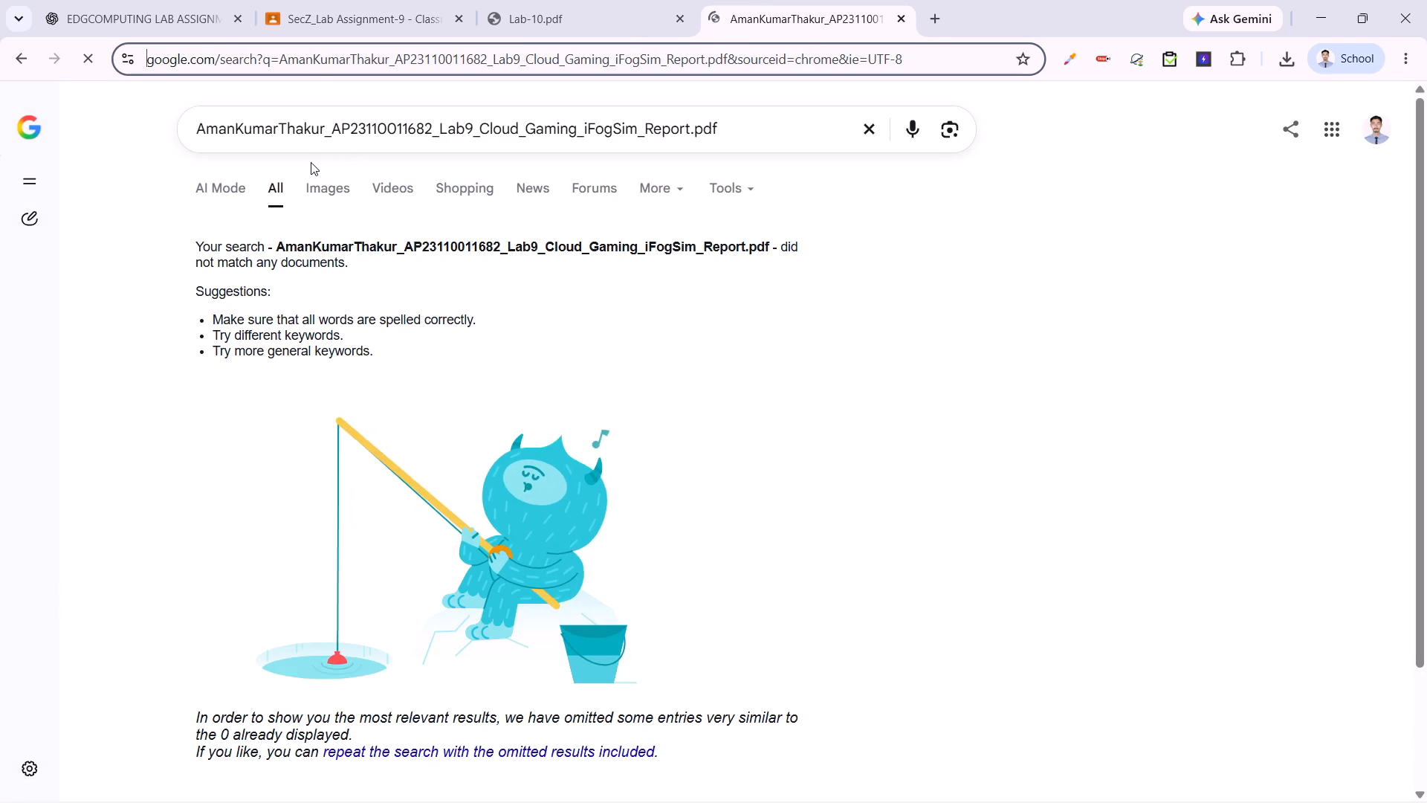
click(205, 128)
drag(205, 128, 347, 109)
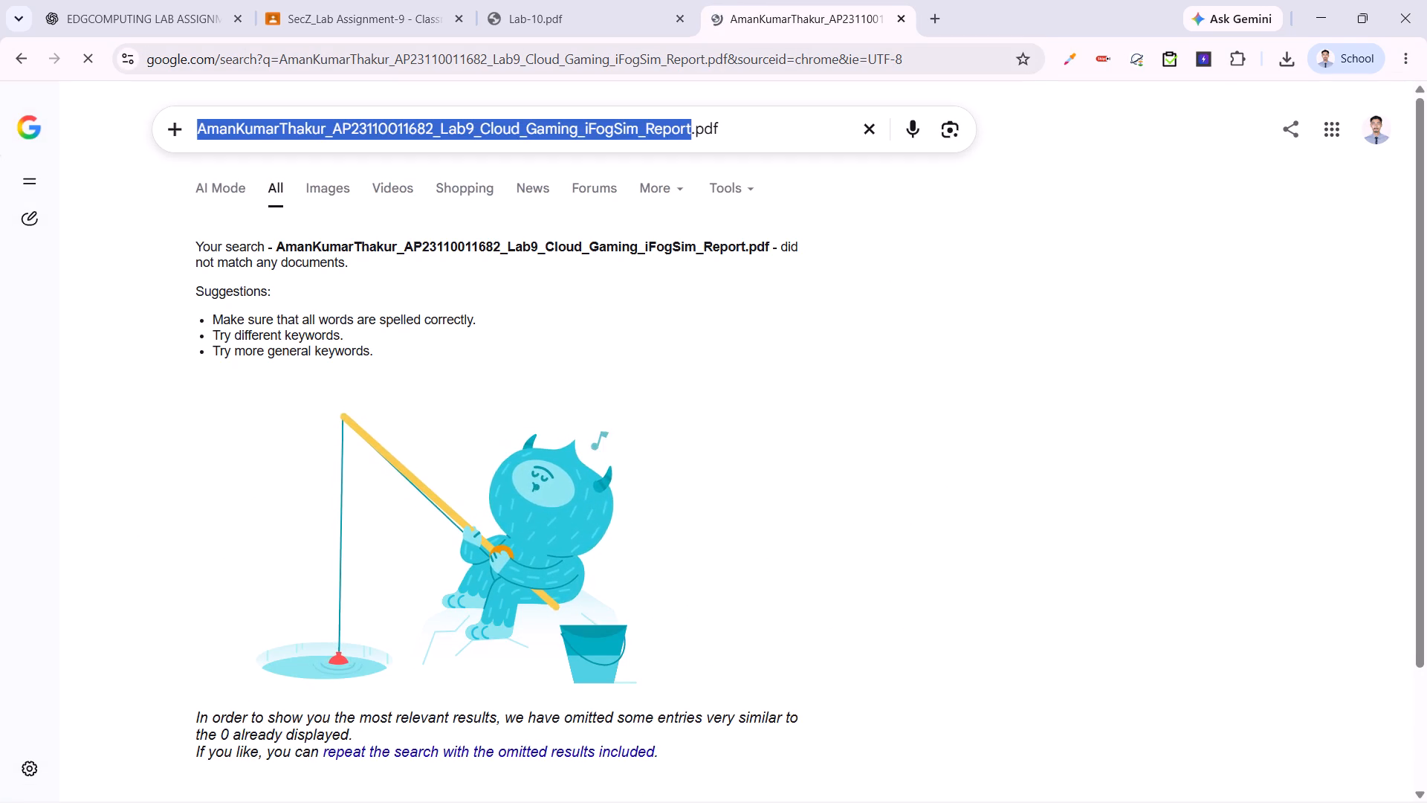
click(430, 132)
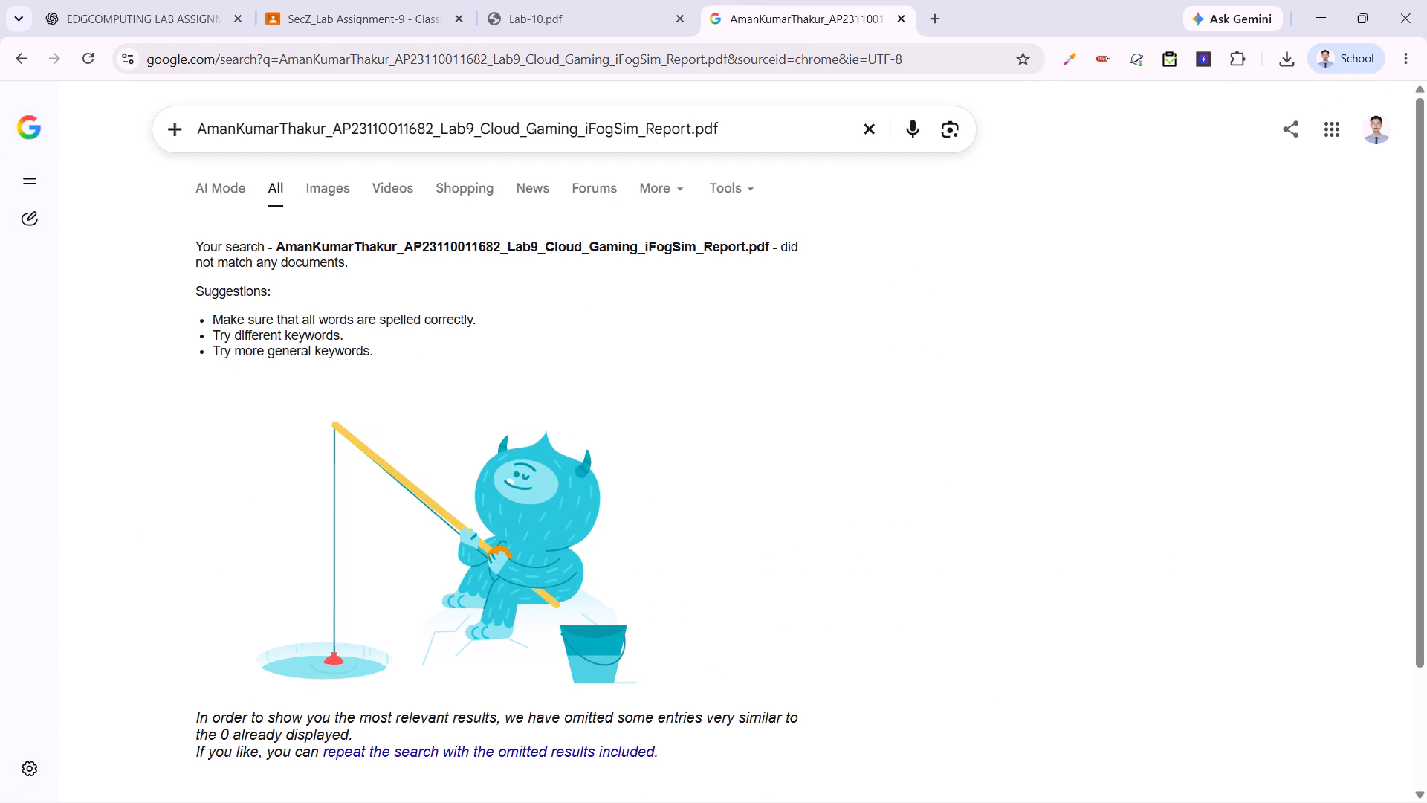
drag(430, 132, 917, 170)
key(Delete)
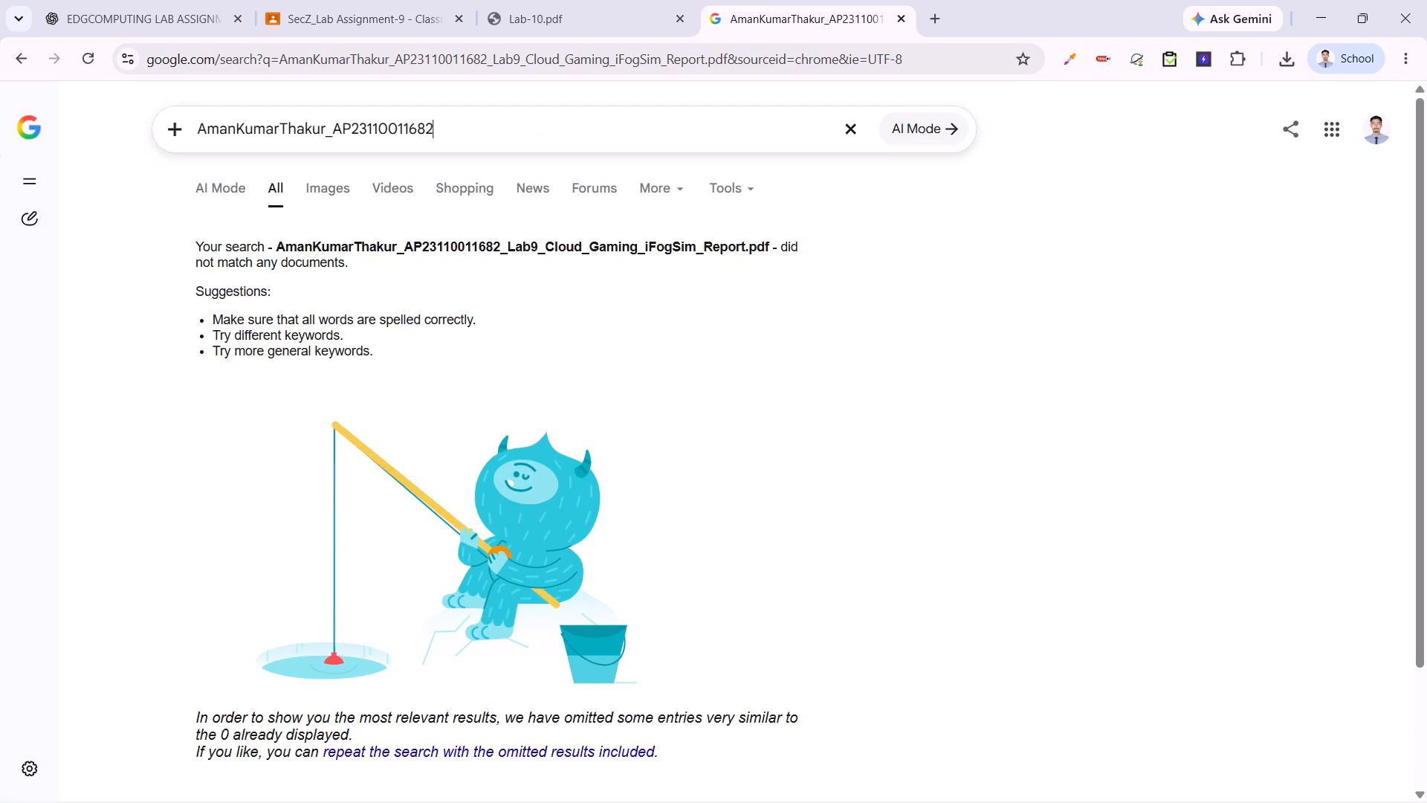
key(ctrl+a)
key(ctrl+c)
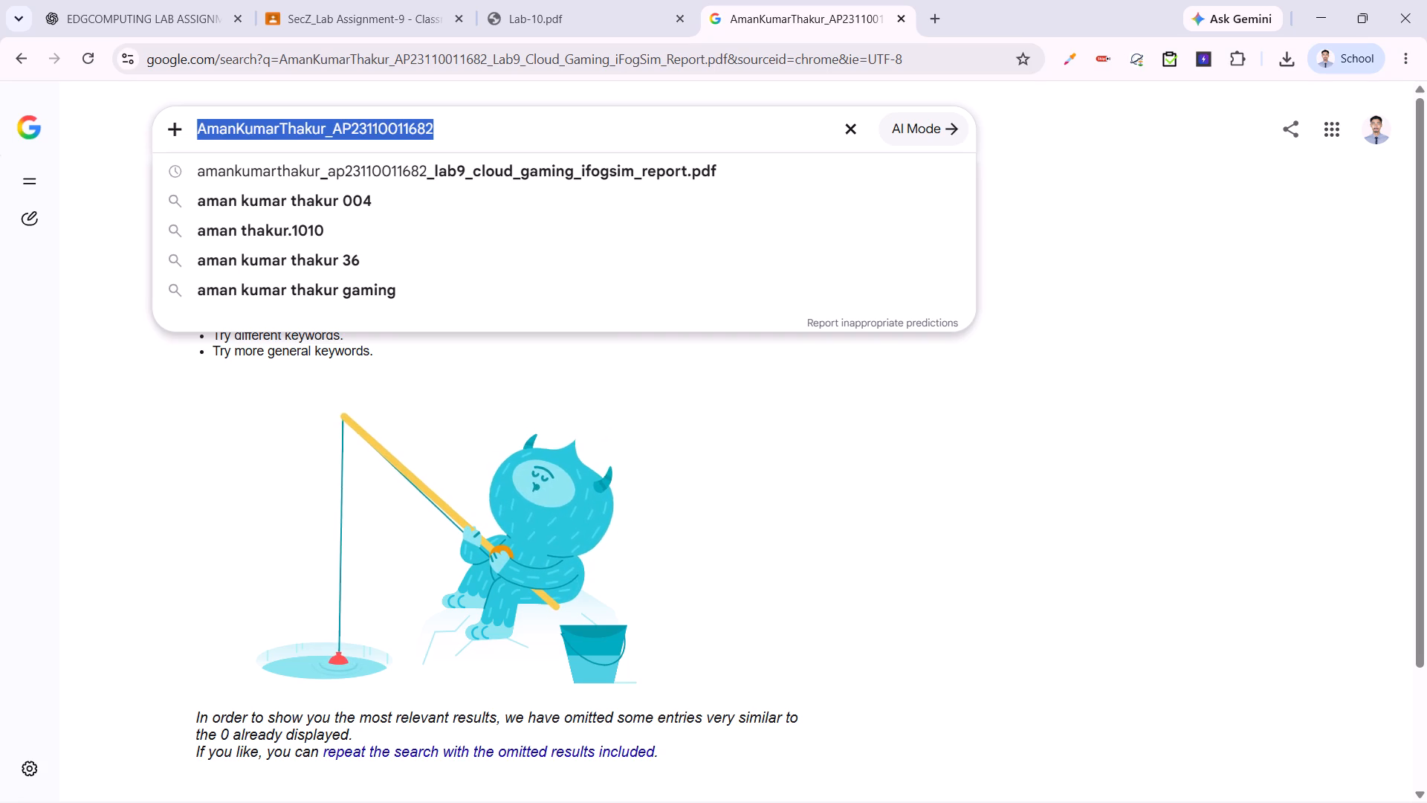
Search Google for the name and registration-number prefix and look through the results.
key(Return)
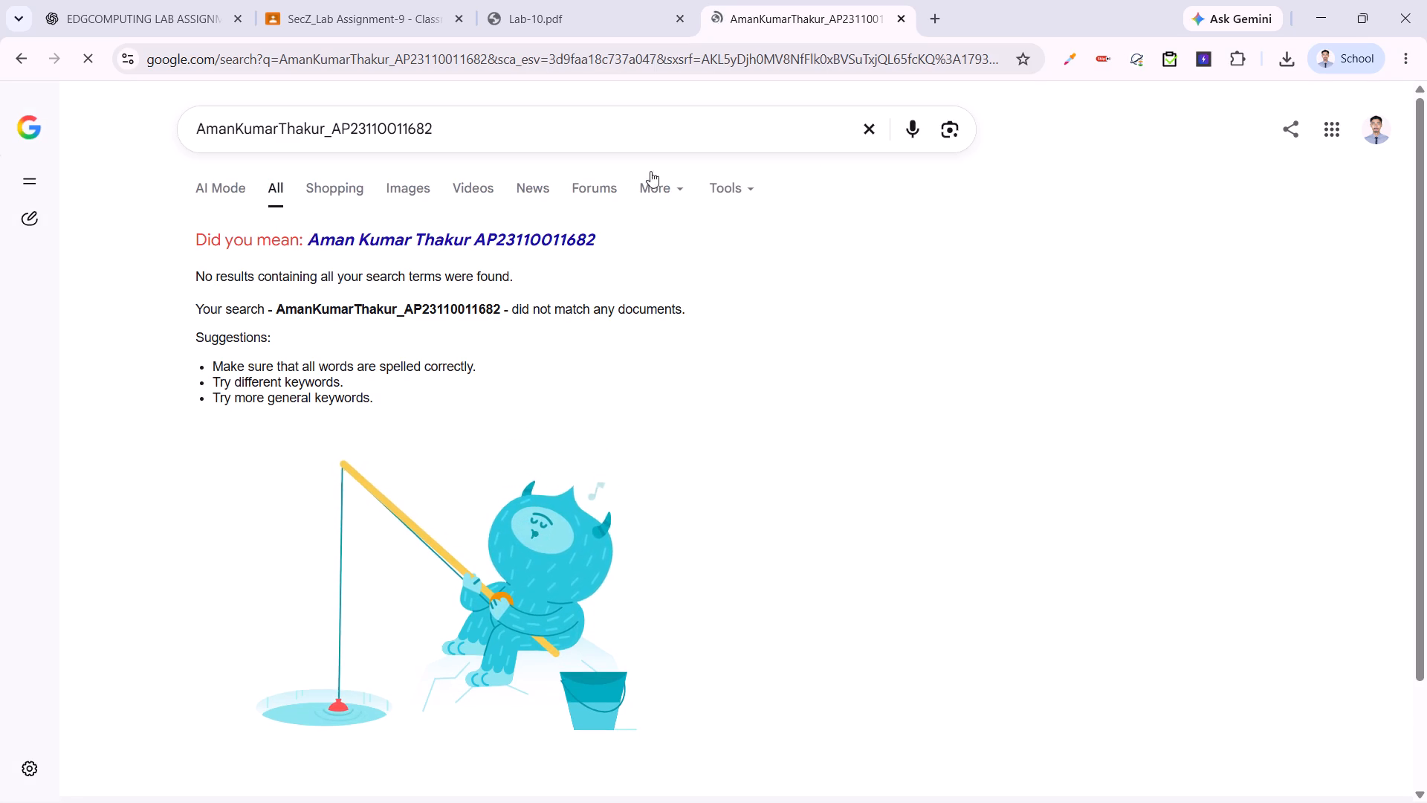
scroll(556, 404, down, 1)
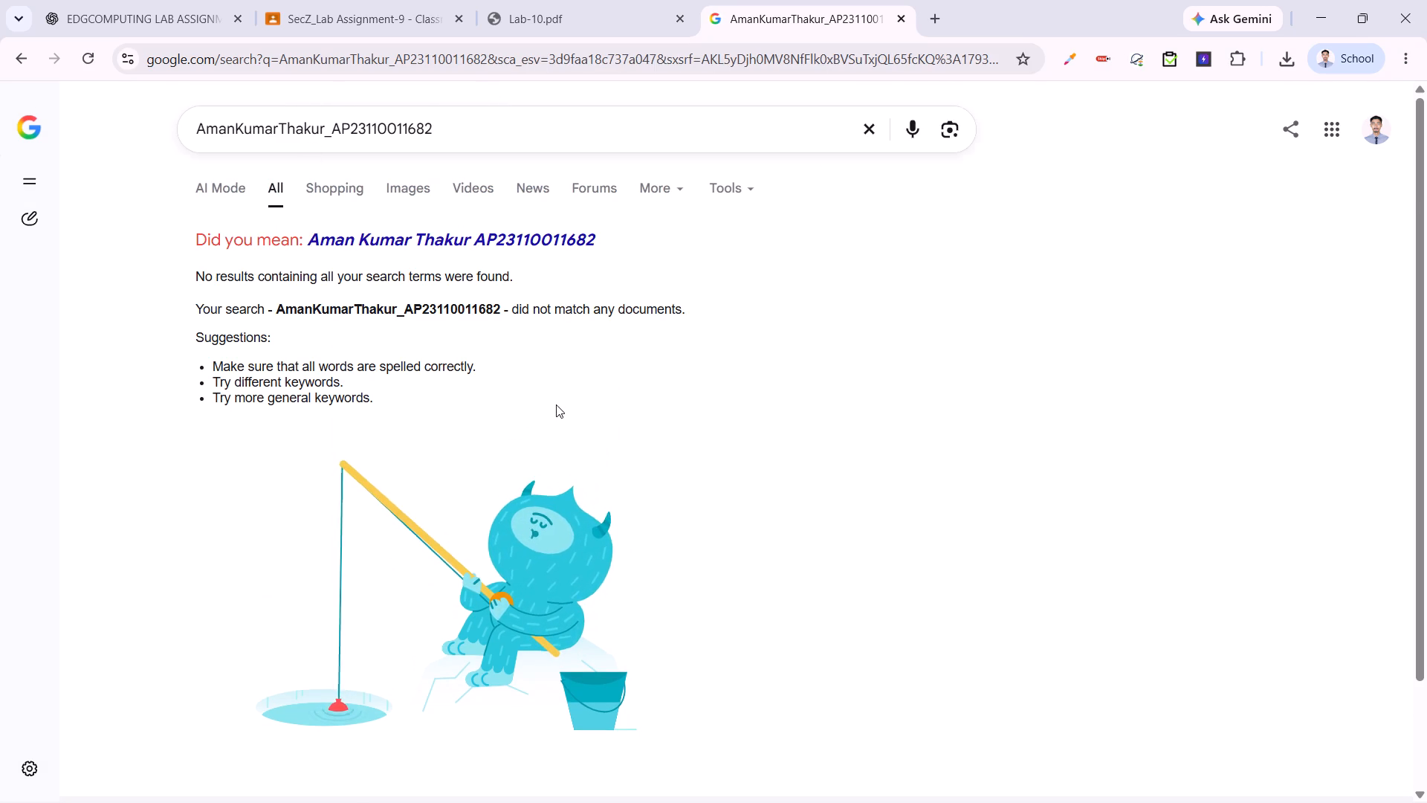
scroll(556, 404, down, 1)
click(470, 122)
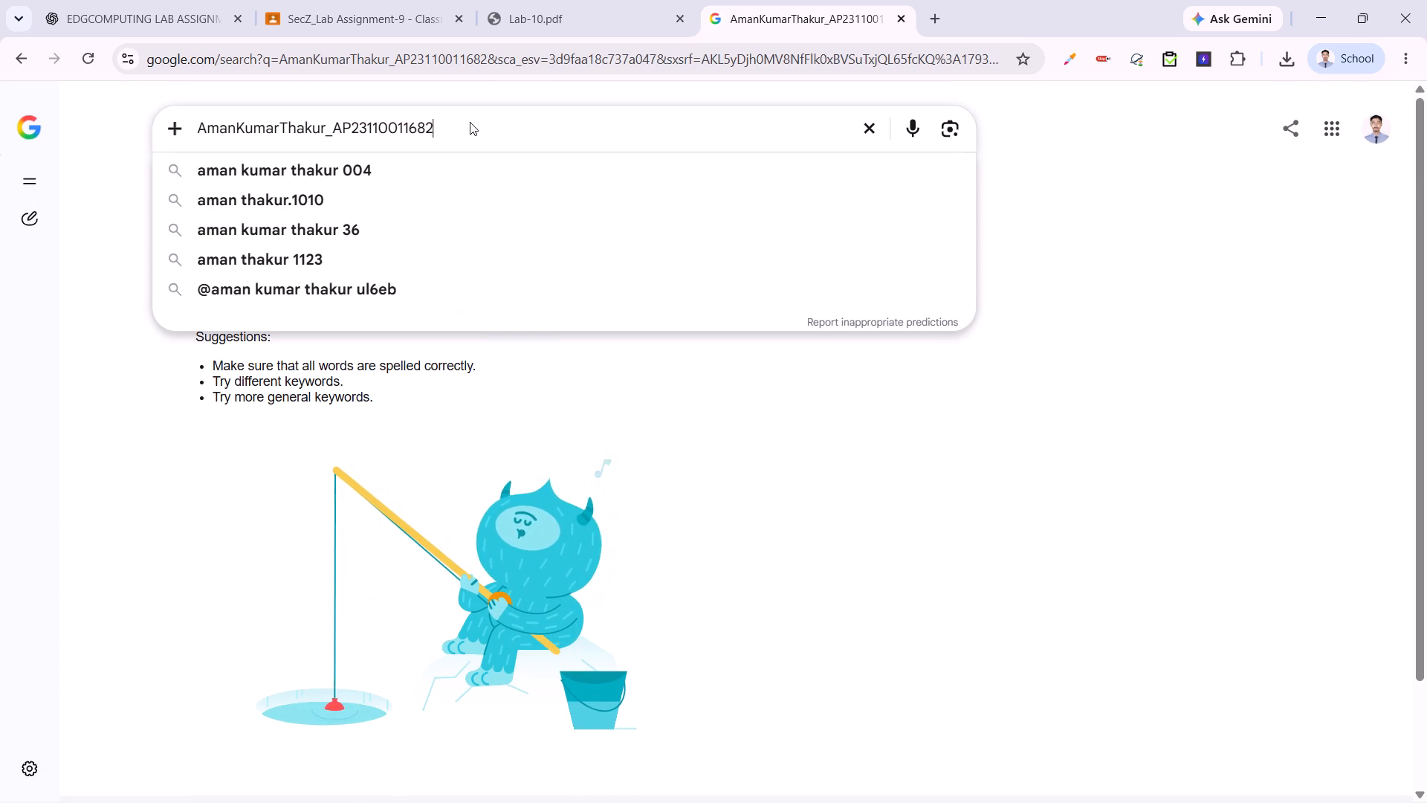
key(Return)
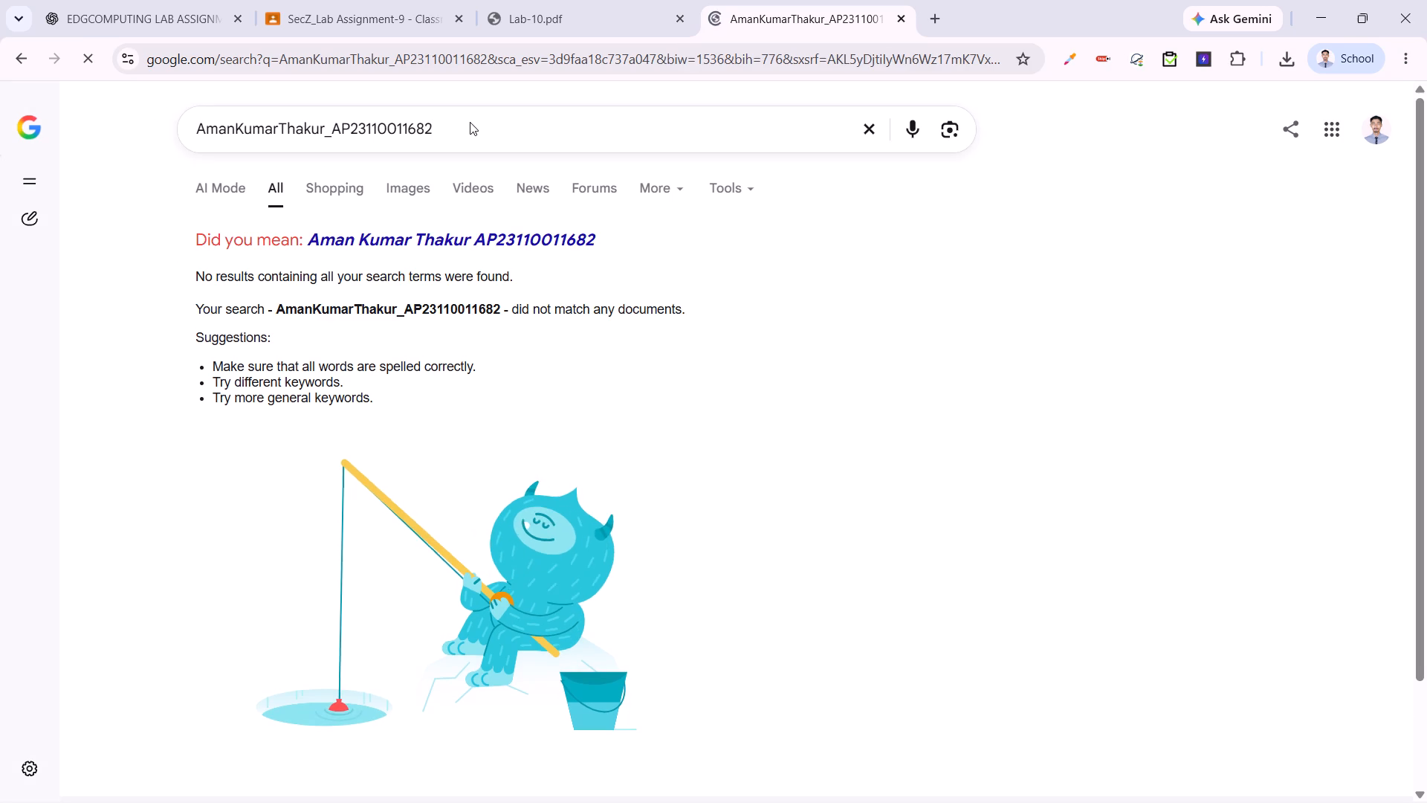
key(Return)
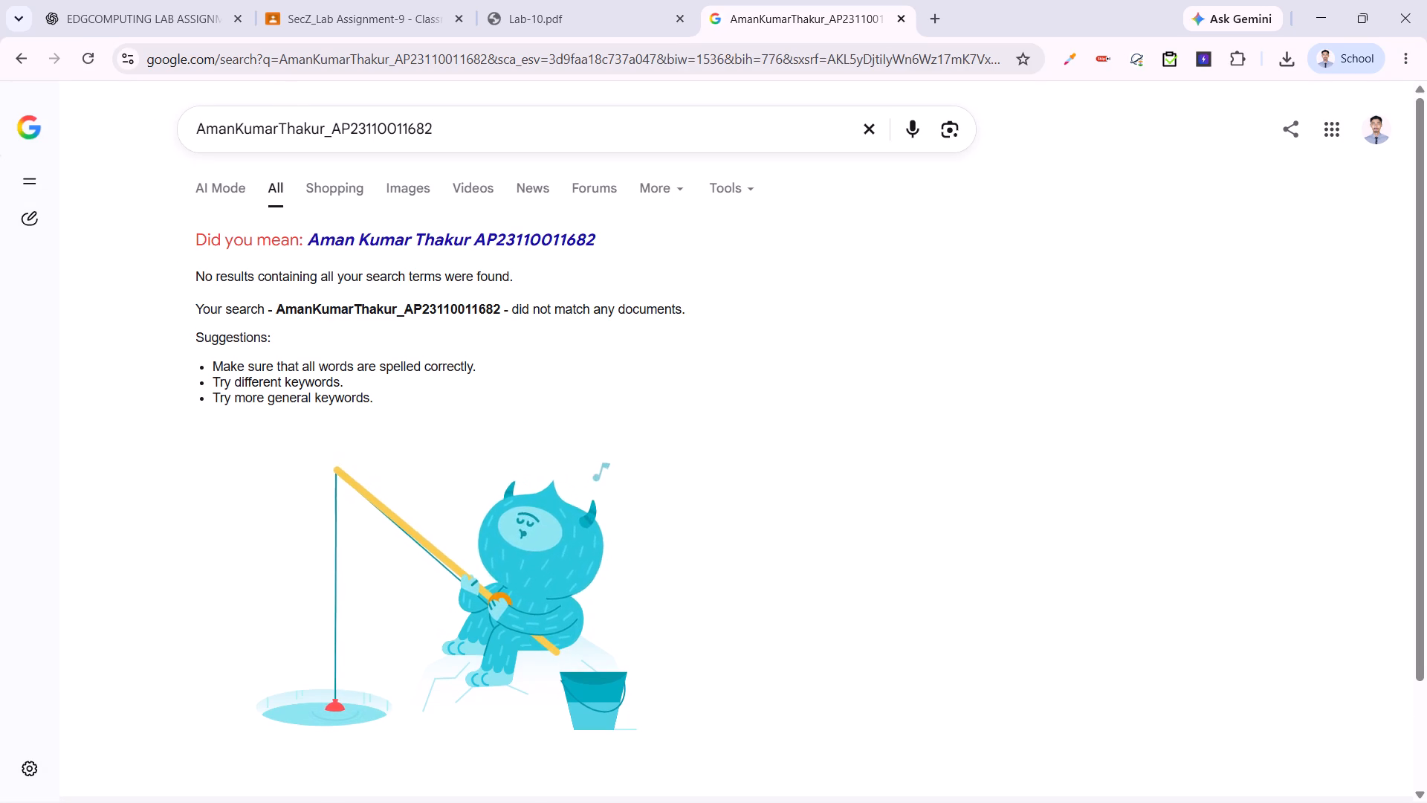
Remove the underscore and registration number from the query and search for the student's name alone.
drag(326, 137, 477, 125)
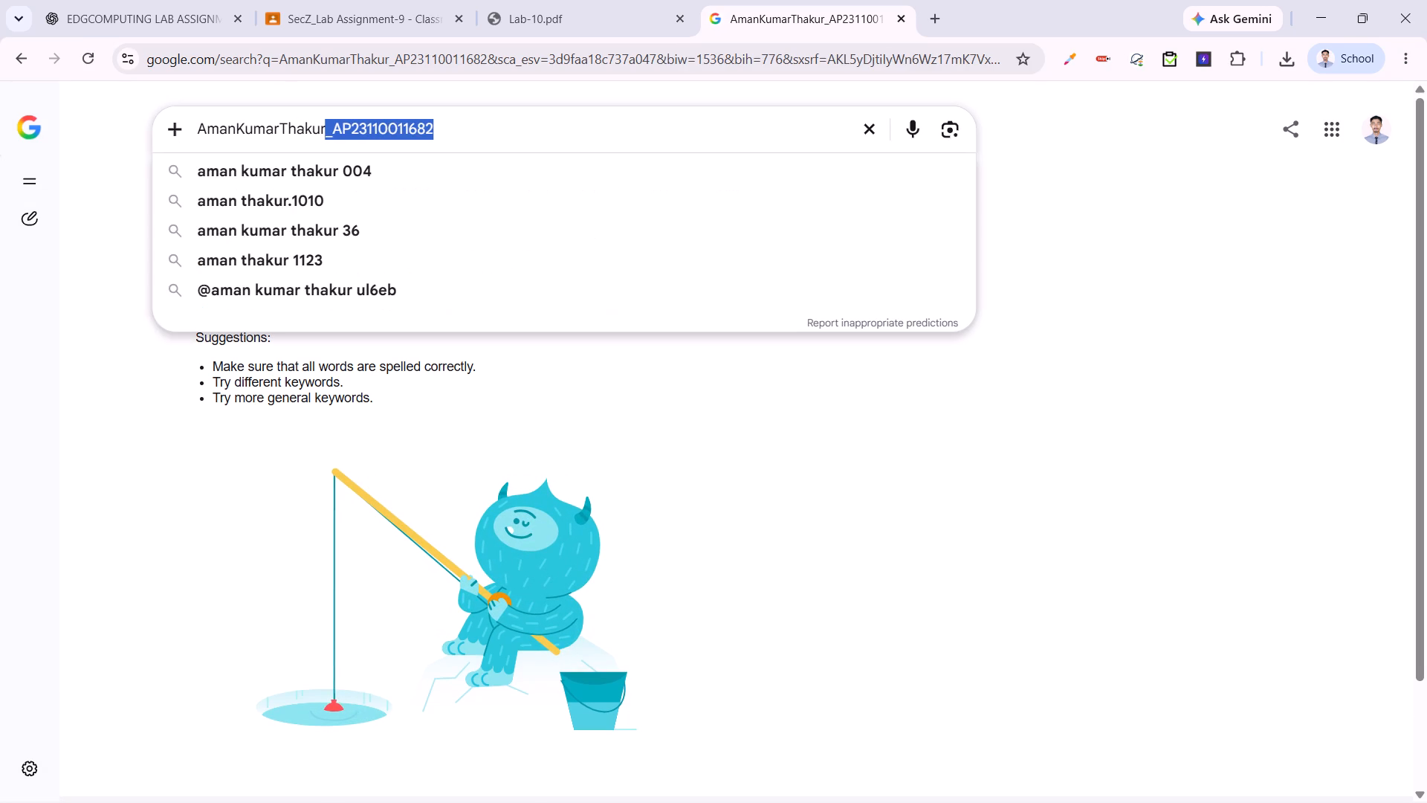
key(BackSpace)
key(Return)
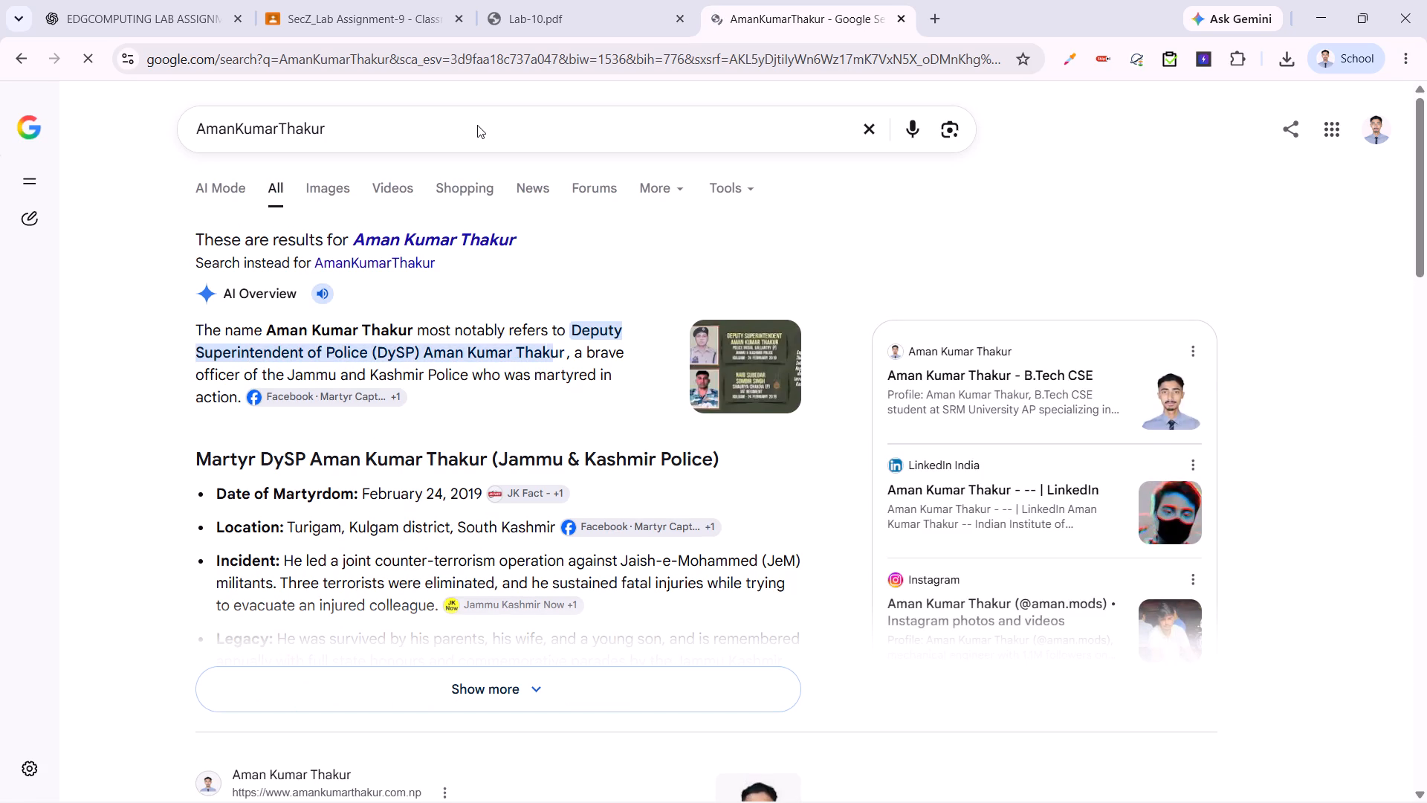
Expand the AI Overview and read the section on other individuals with the same name, focusing on the software student entry.
scroll(523, 288, down, 2)
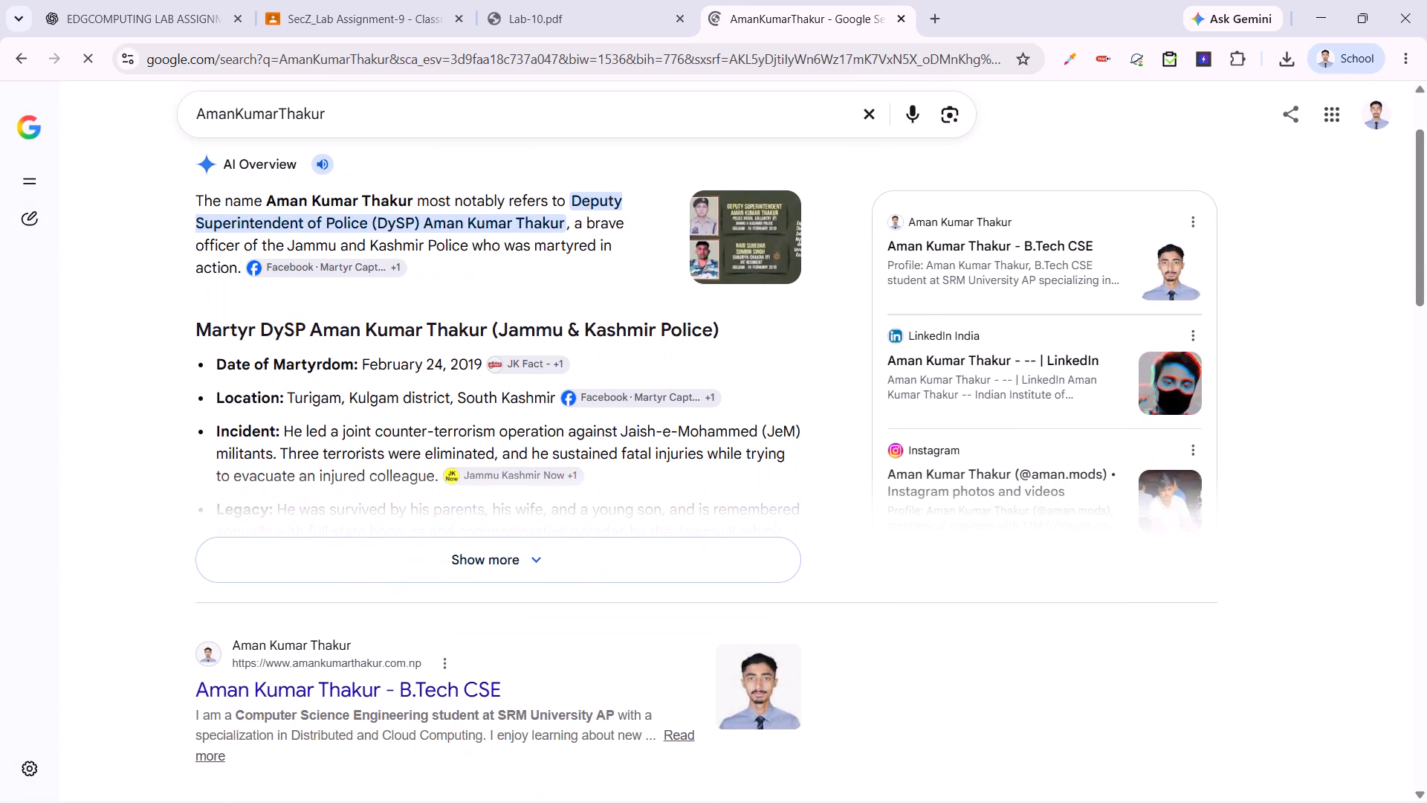
click(545, 556)
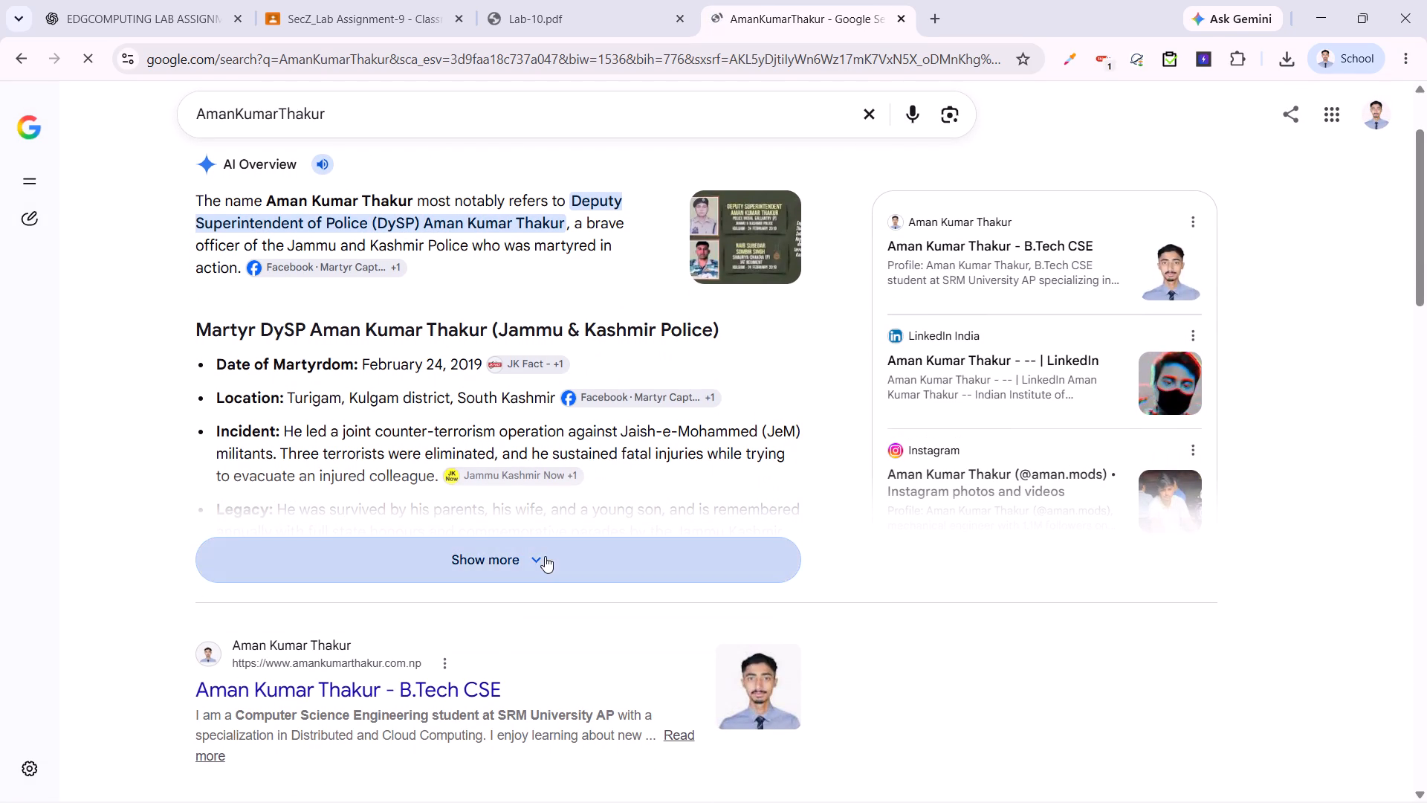
scroll(545, 556, down, 2)
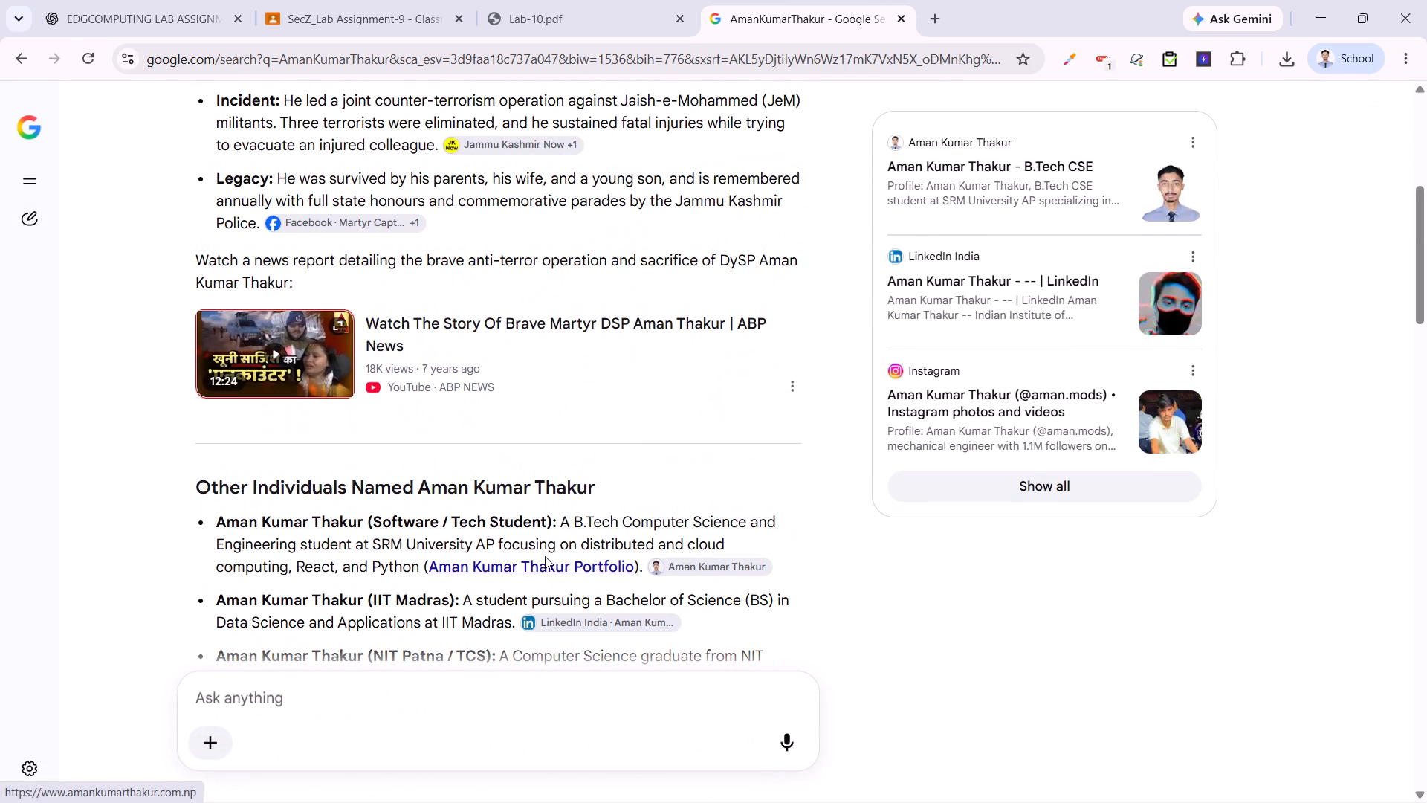
scroll(545, 556, down, 1)
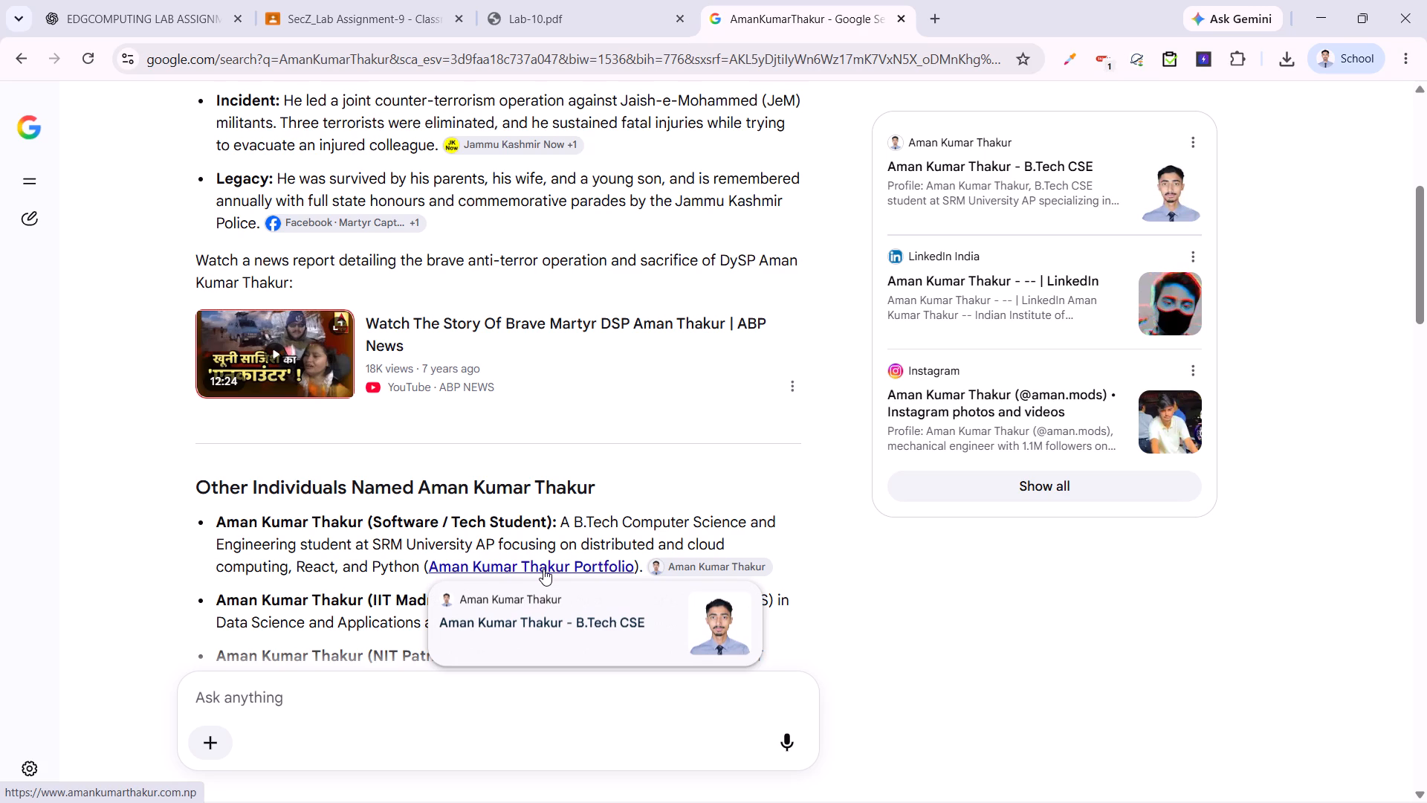
scroll(563, 417, down, 1)
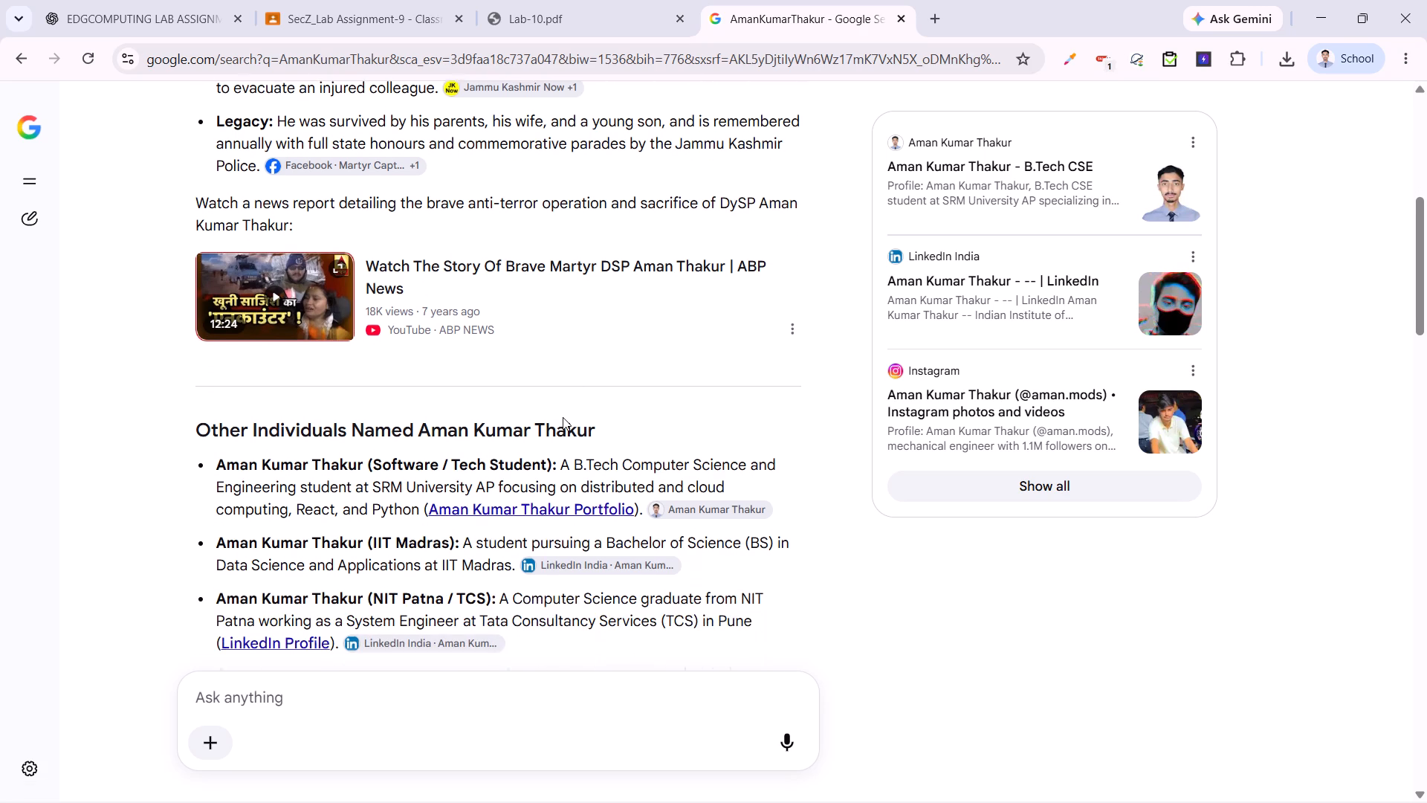
scroll(563, 417, down, 2)
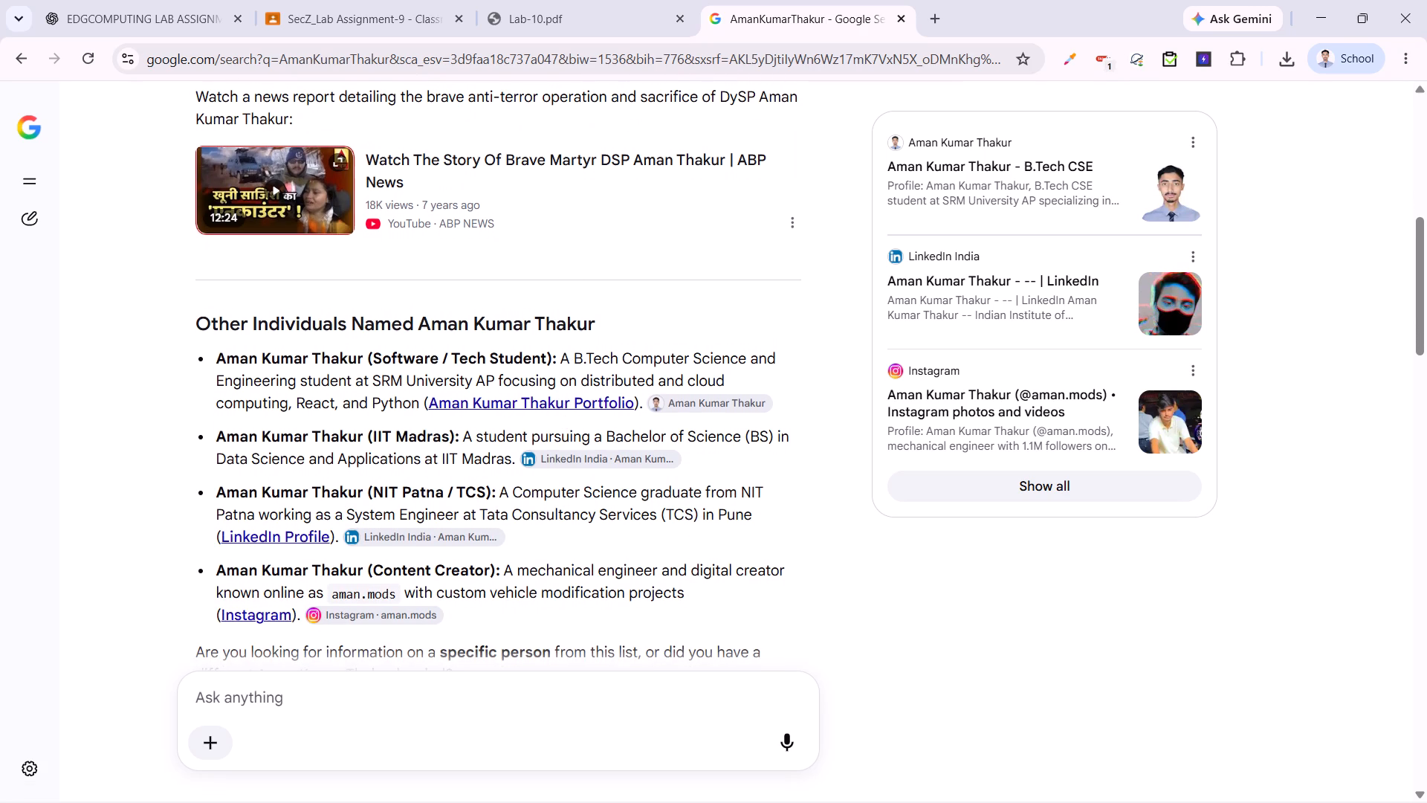
drag(517, 350, 551, 367)
click(551, 367)
drag(566, 366, 624, 358)
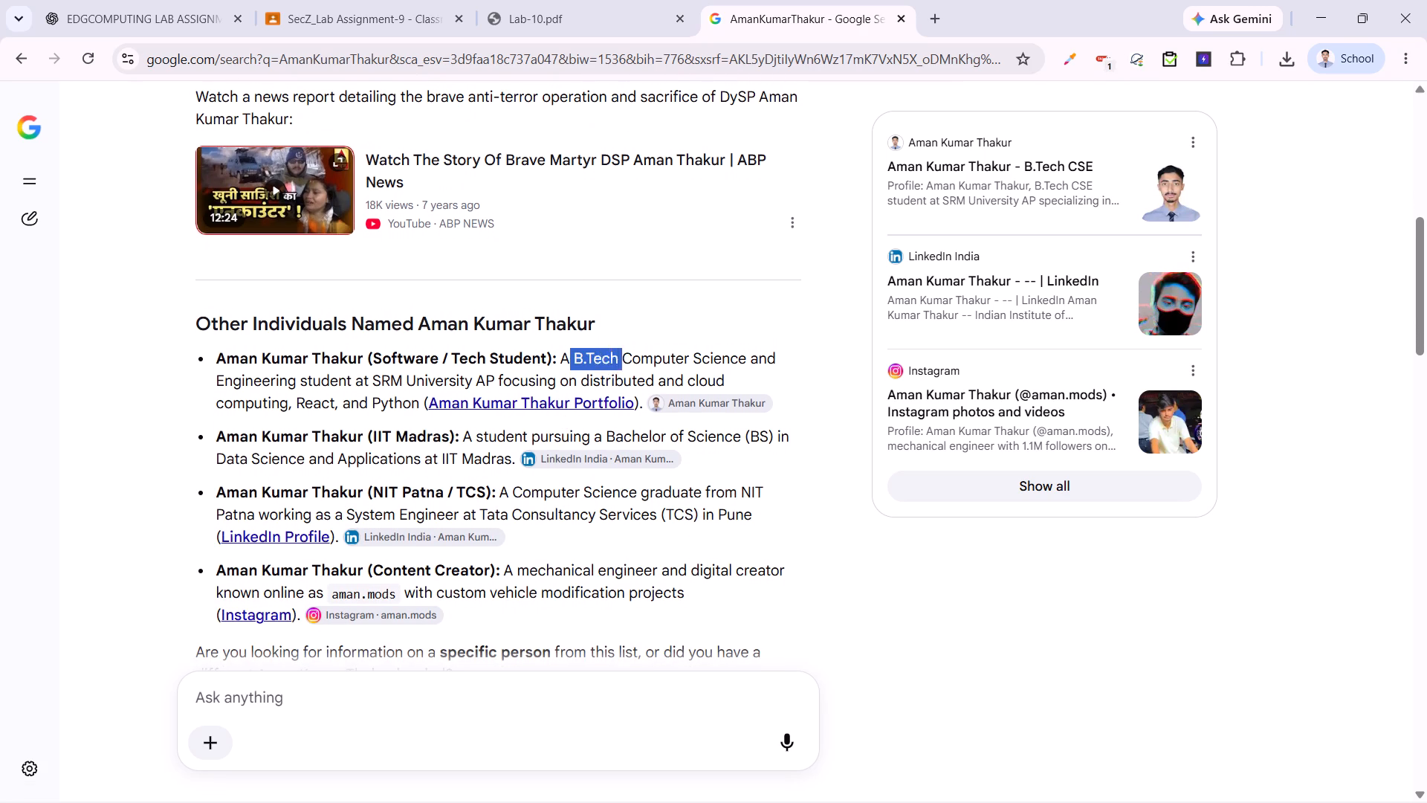
drag(624, 358, 294, 396)
click(294, 396)
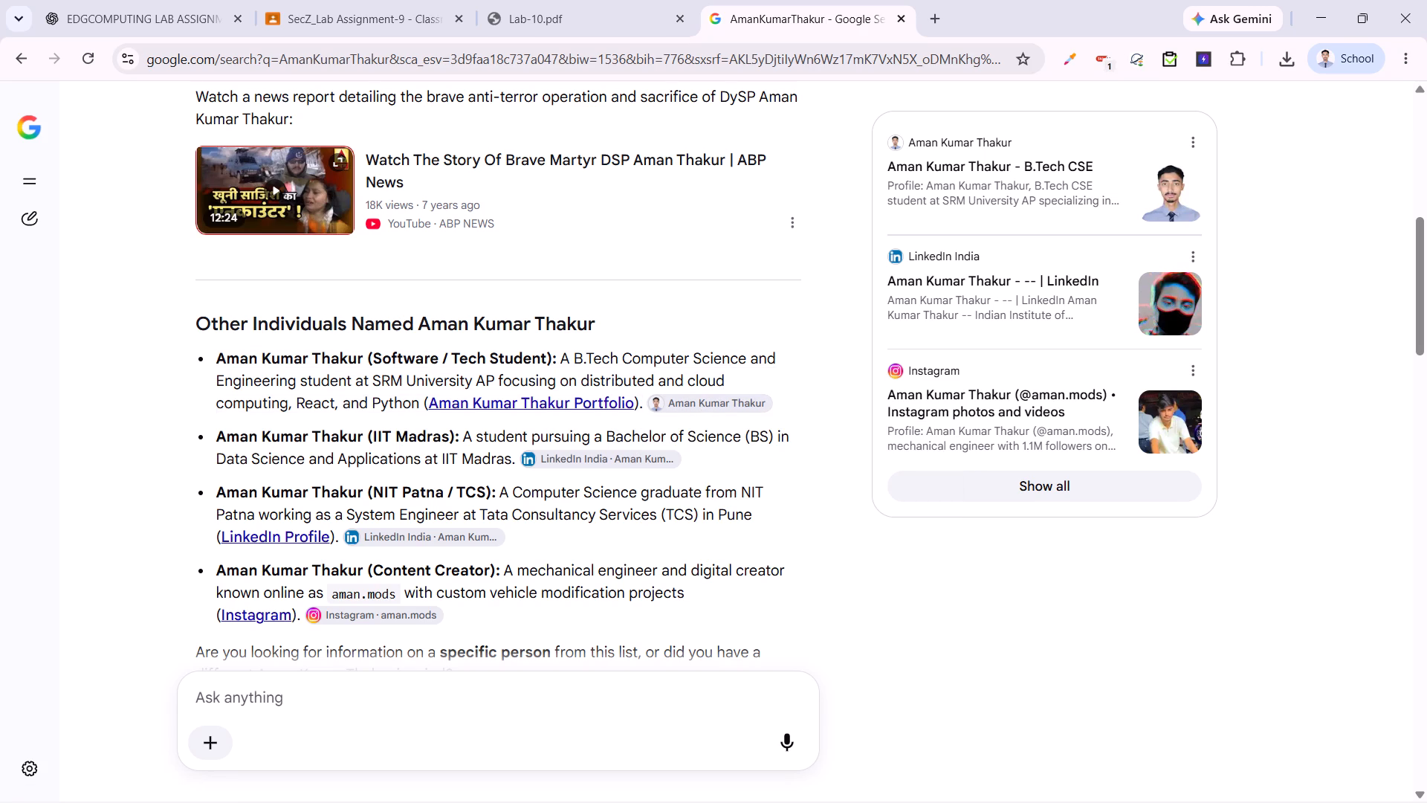
Open the software student's portfolio website from the search results and look through its sections down to the contact details.
scroll(416, 451, down, 4)
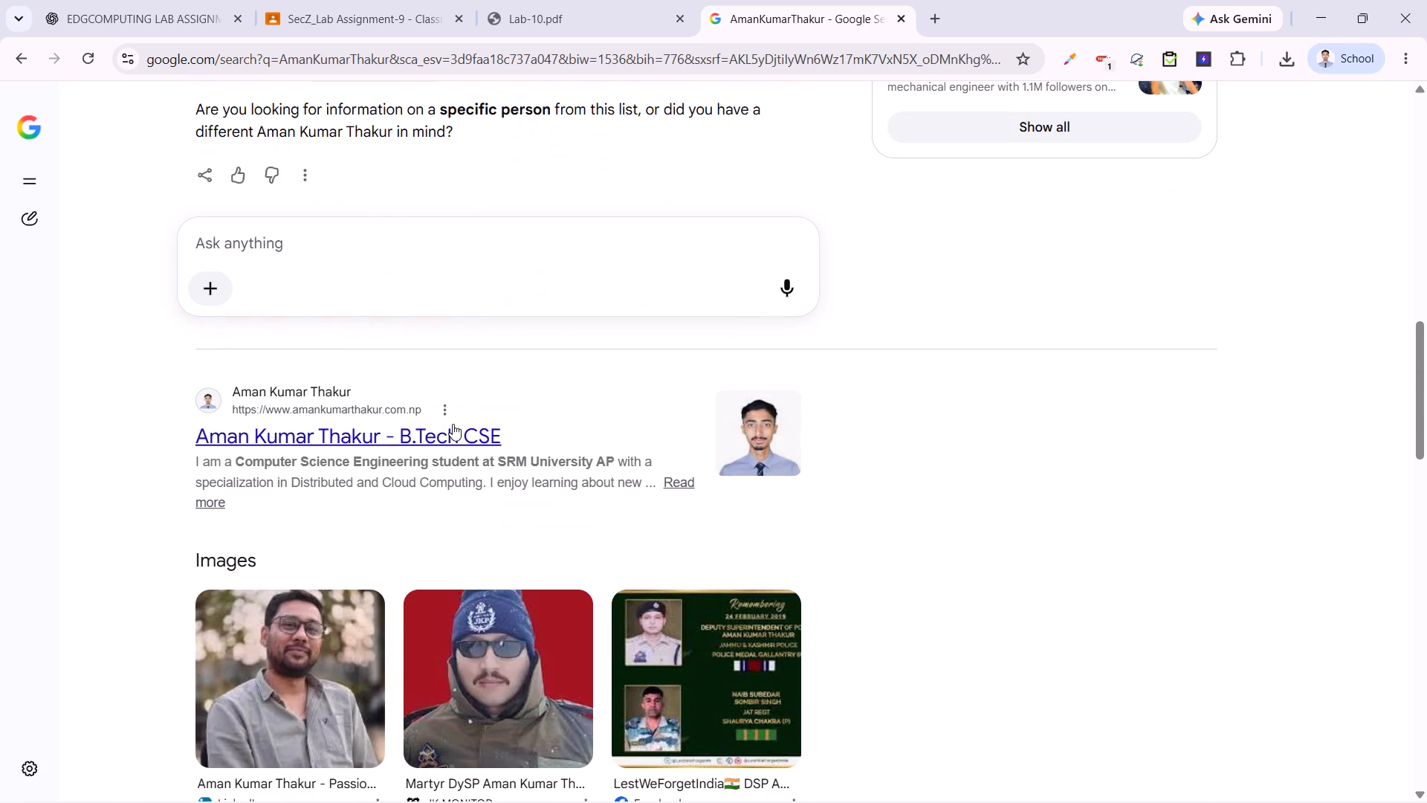
click(453, 424)
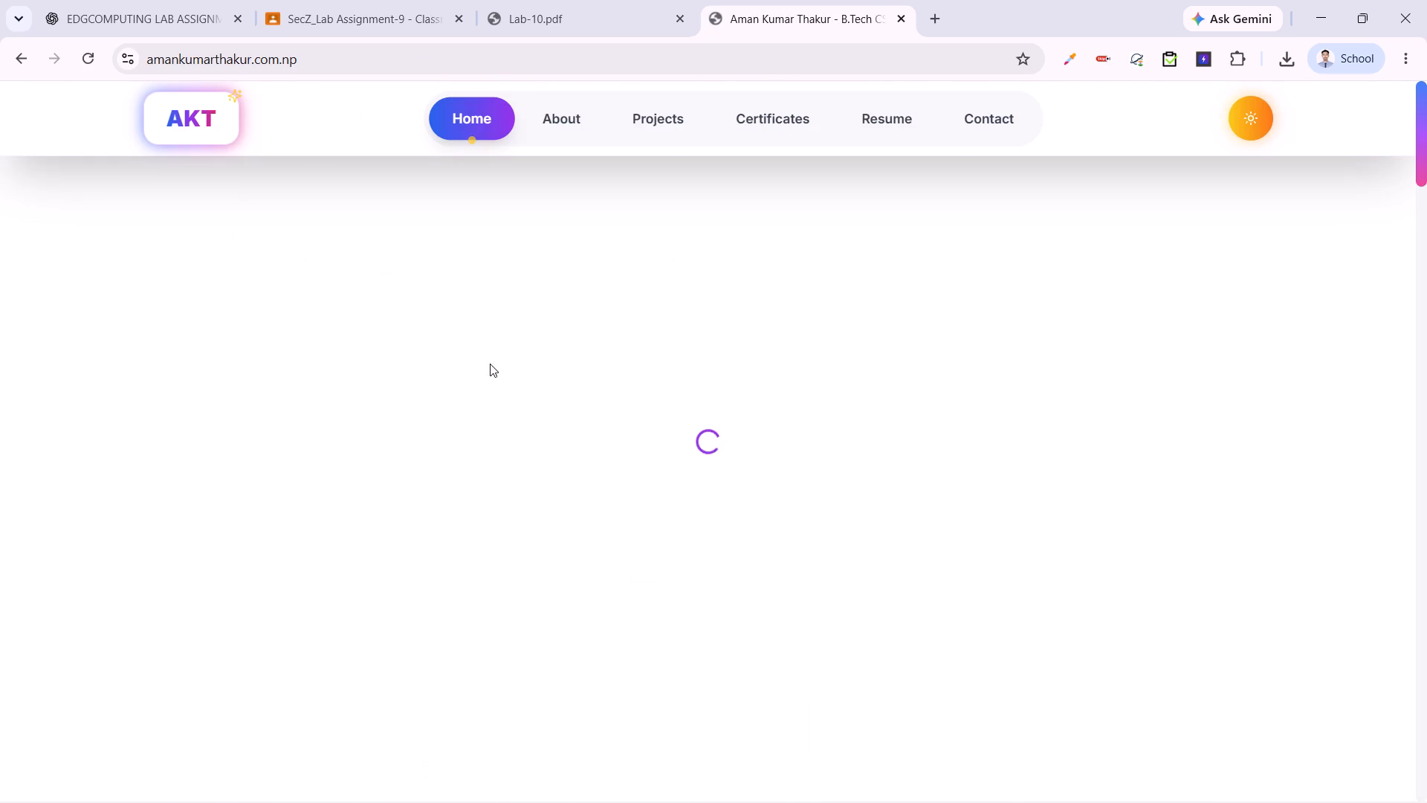
click(529, 0)
click(128, 0)
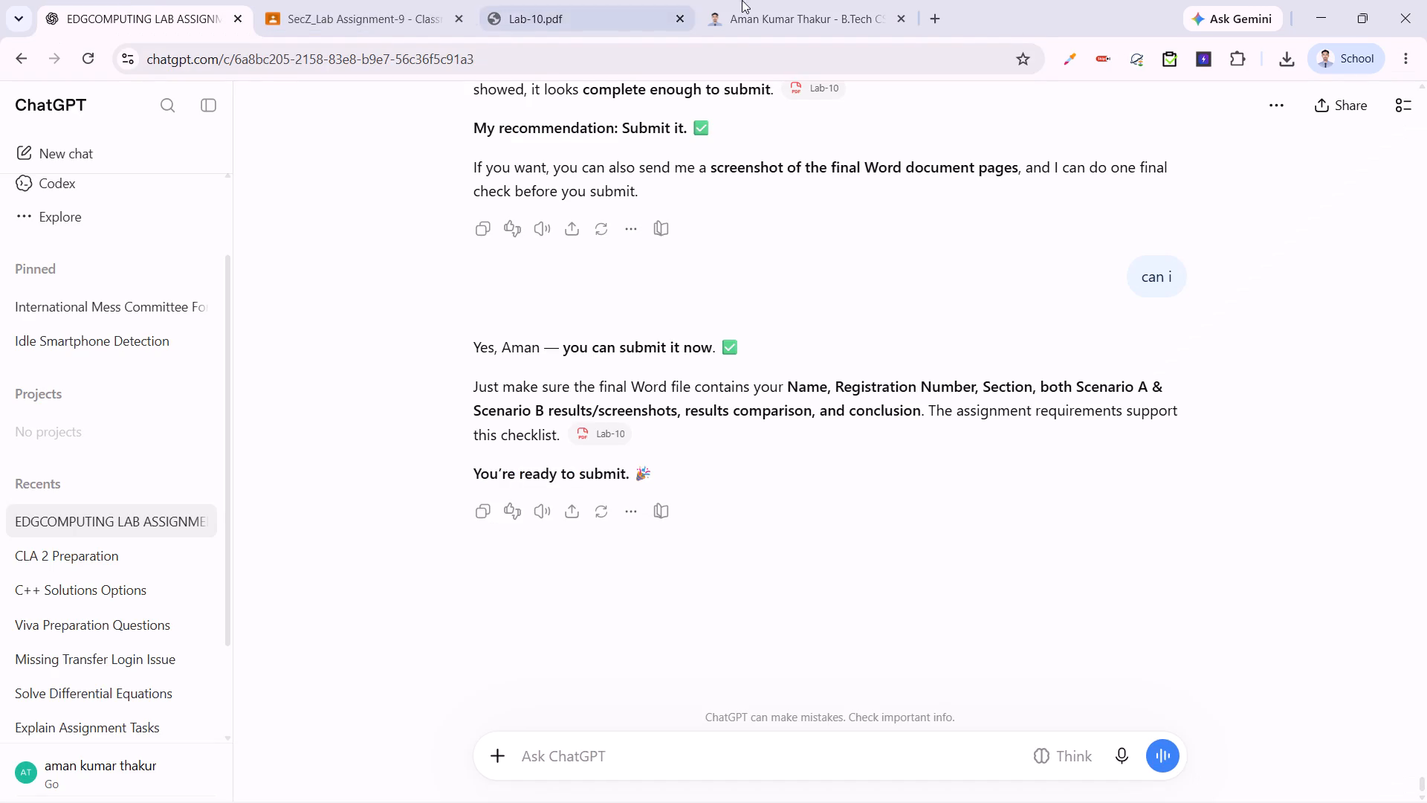
click(800, 4)
scroll(928, 382, down, 9)
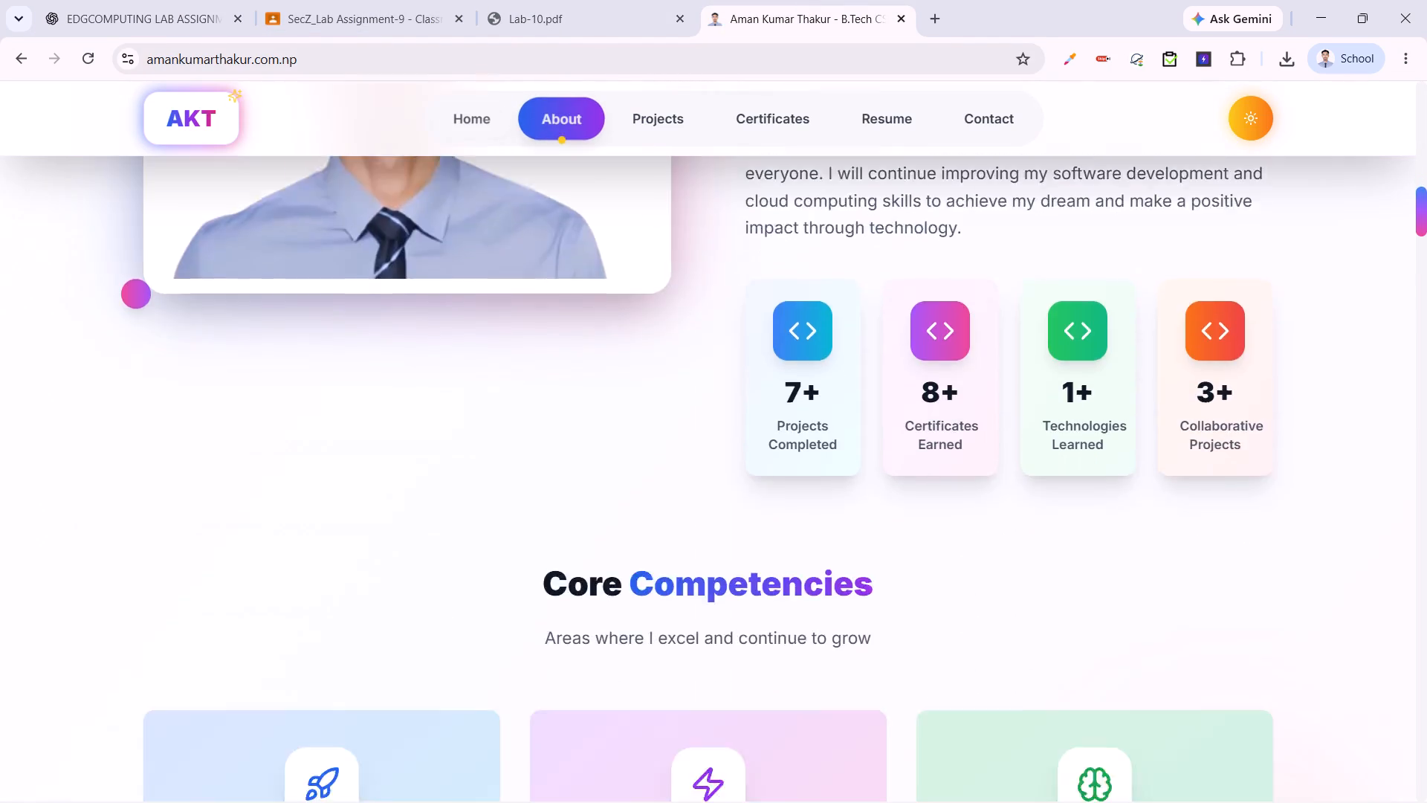
scroll(928, 382, down, 19)
scroll(928, 382, down, 7)
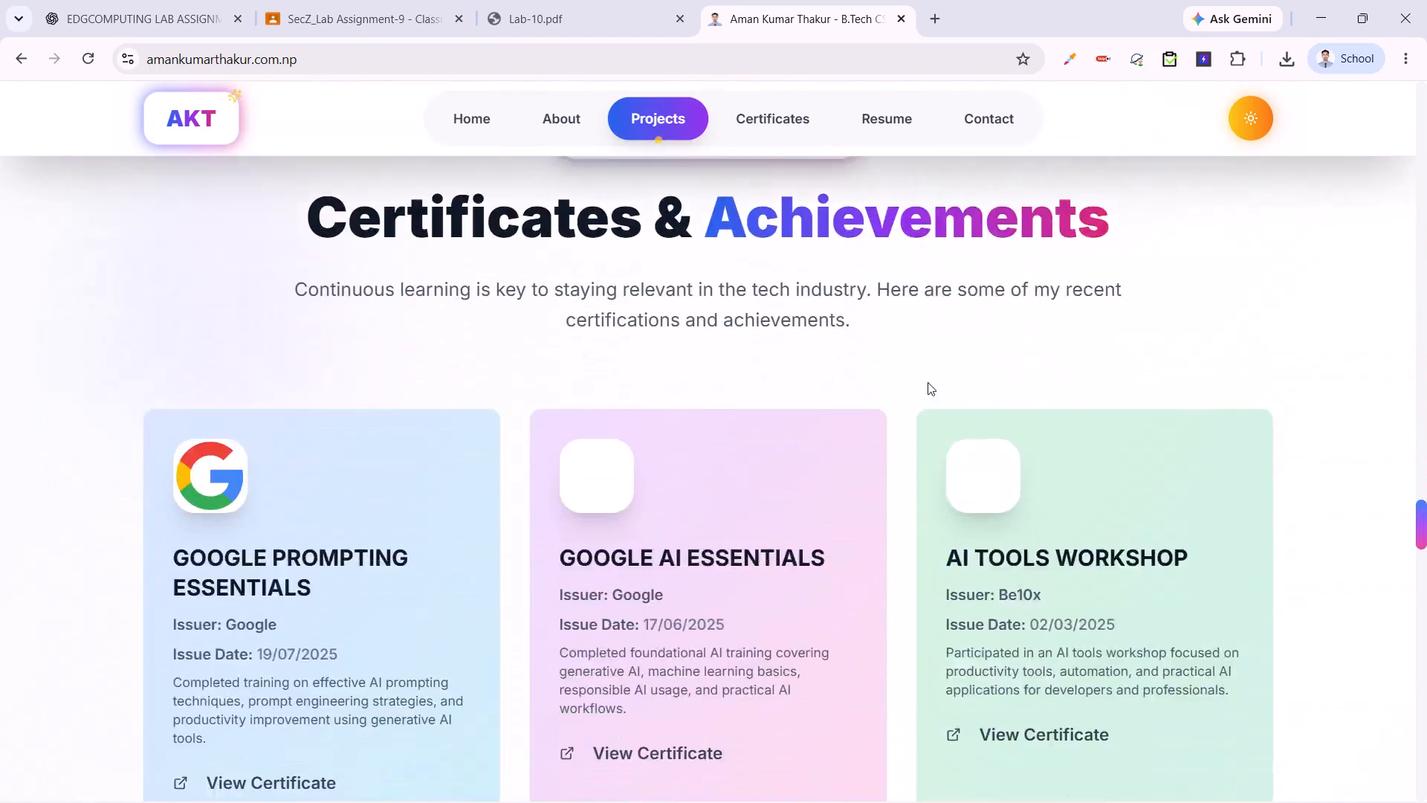
scroll(928, 382, down, 4)
scroll(928, 382, up, 5)
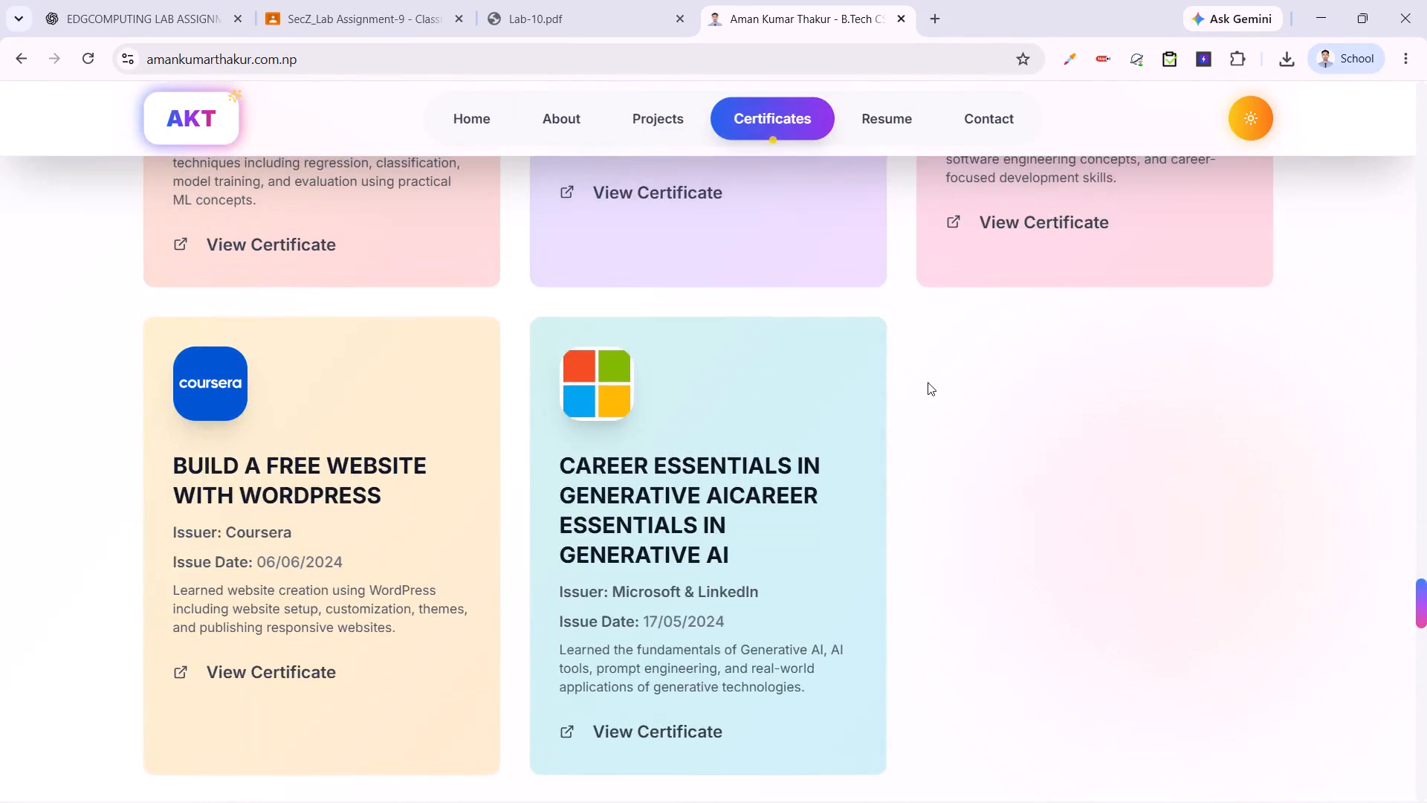
scroll(928, 382, down, 6)
scroll(928, 382, right, 1)
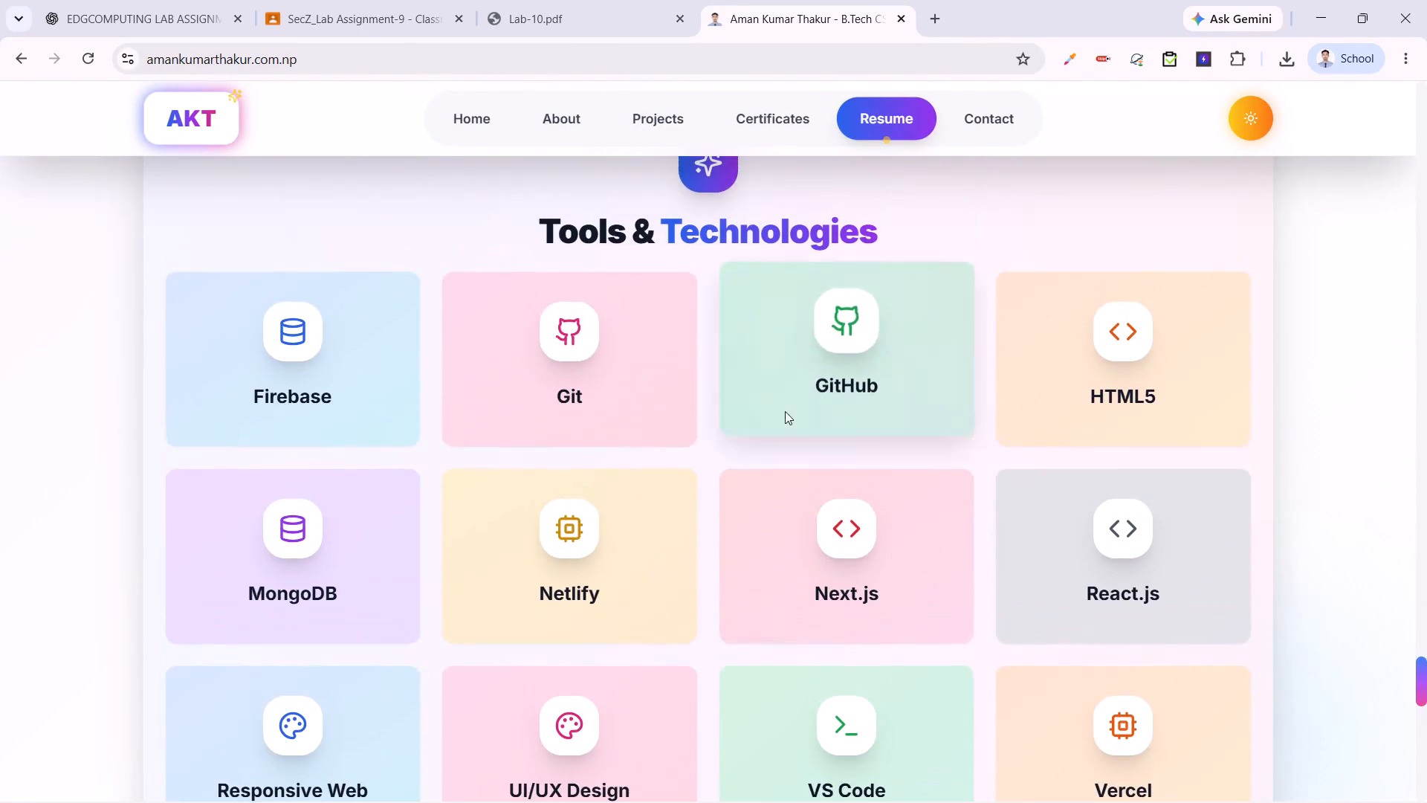
scroll(1125, 555, down, 10)
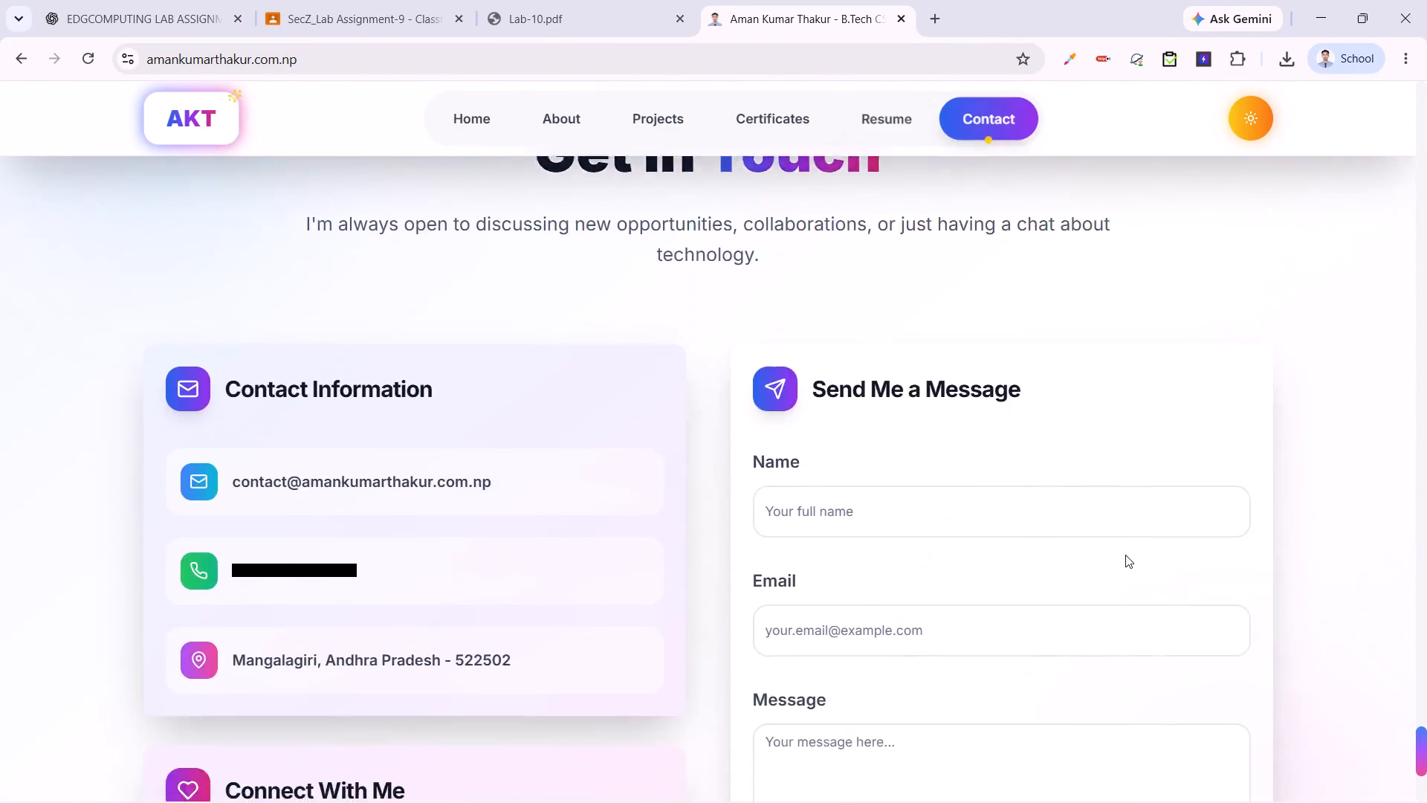
scroll(1125, 555, down, 2)
scroll(800, 465, up, 3)
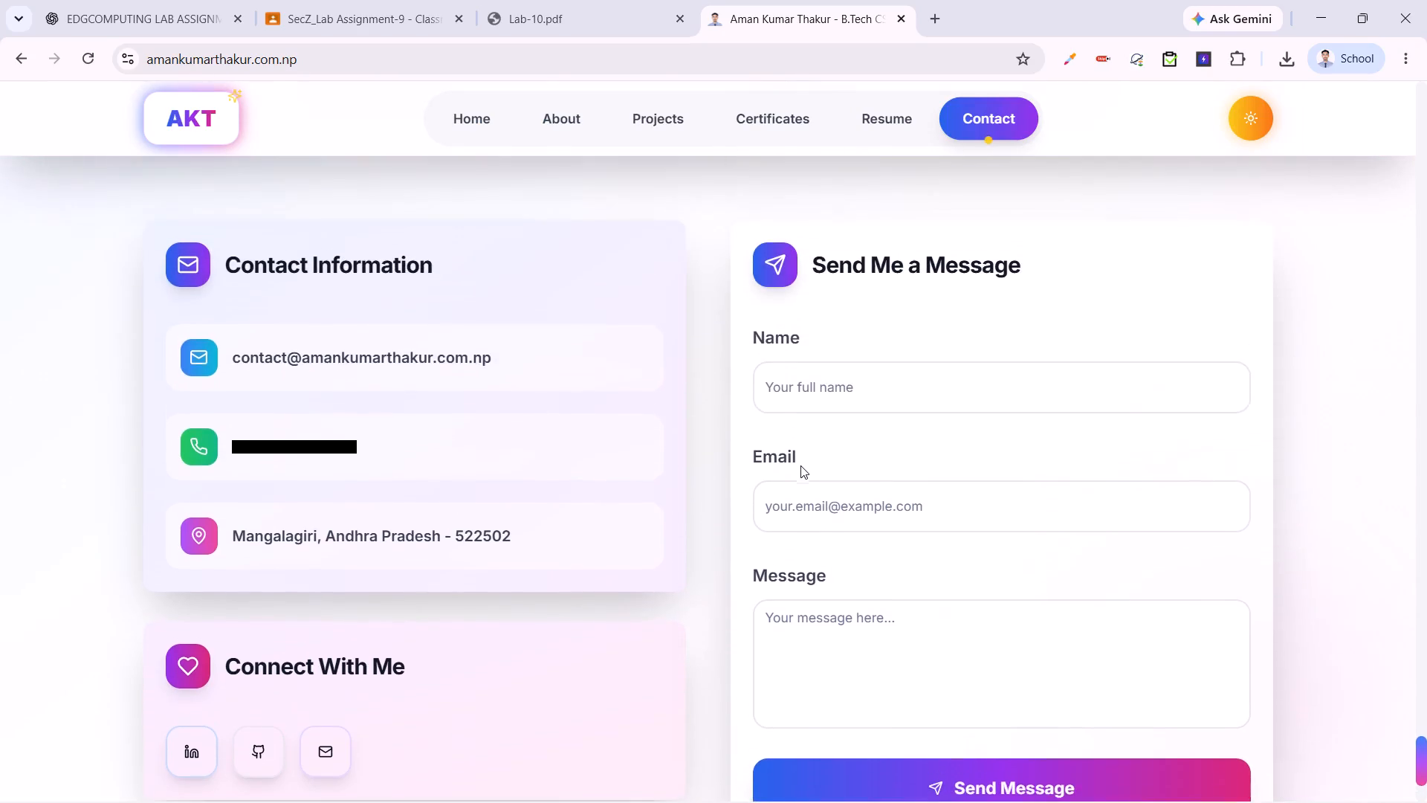
scroll(800, 465, down, 1)
click(192, 103)
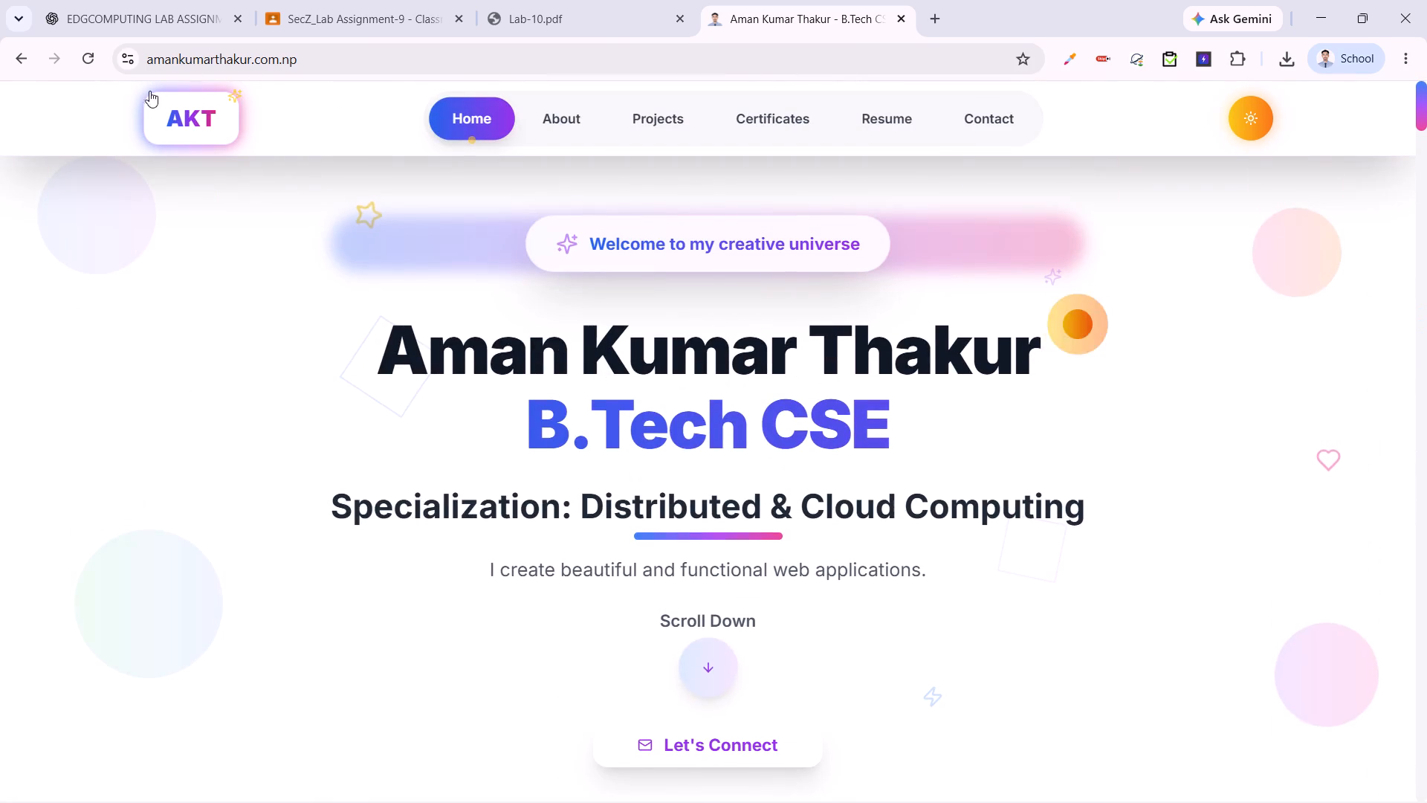
click(176, 109)
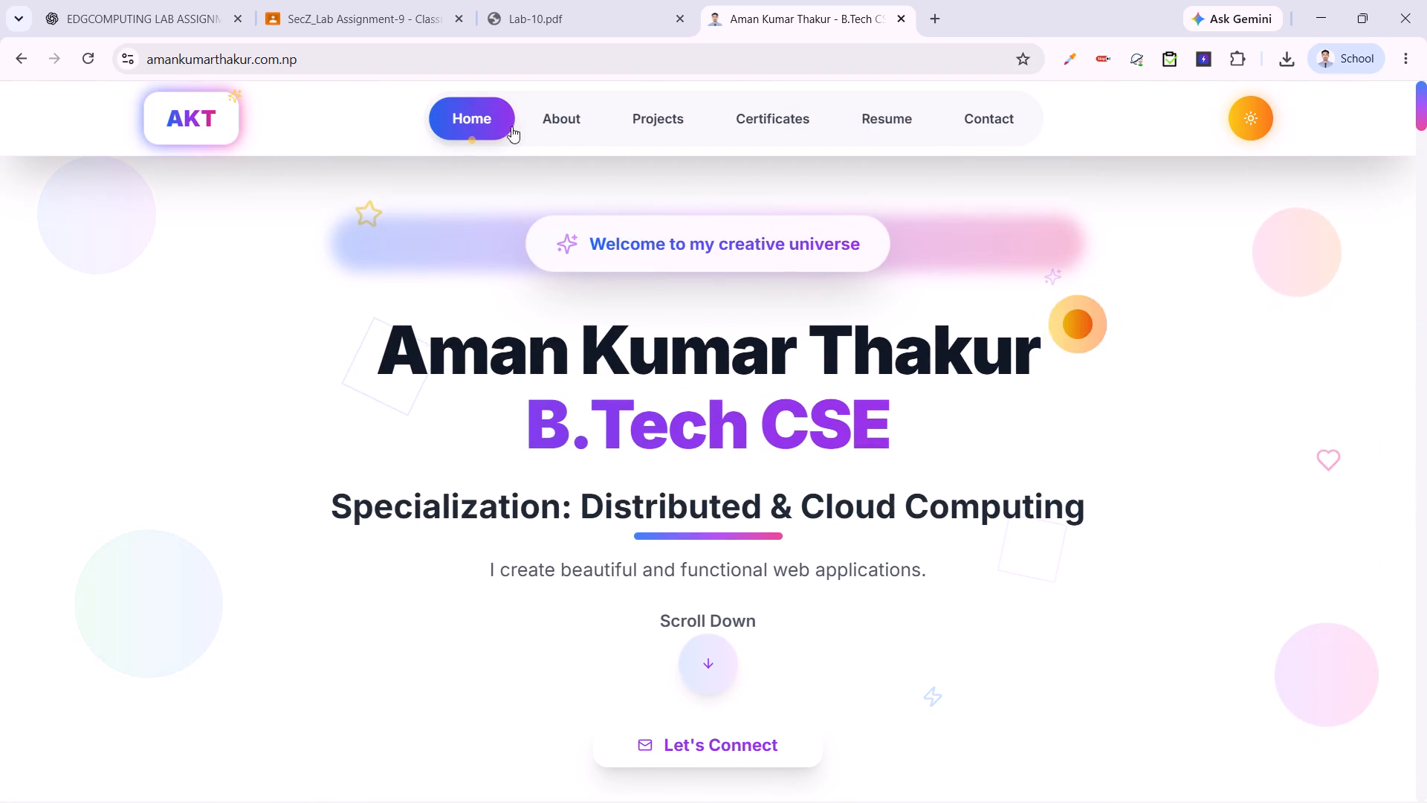
click(556, 127)
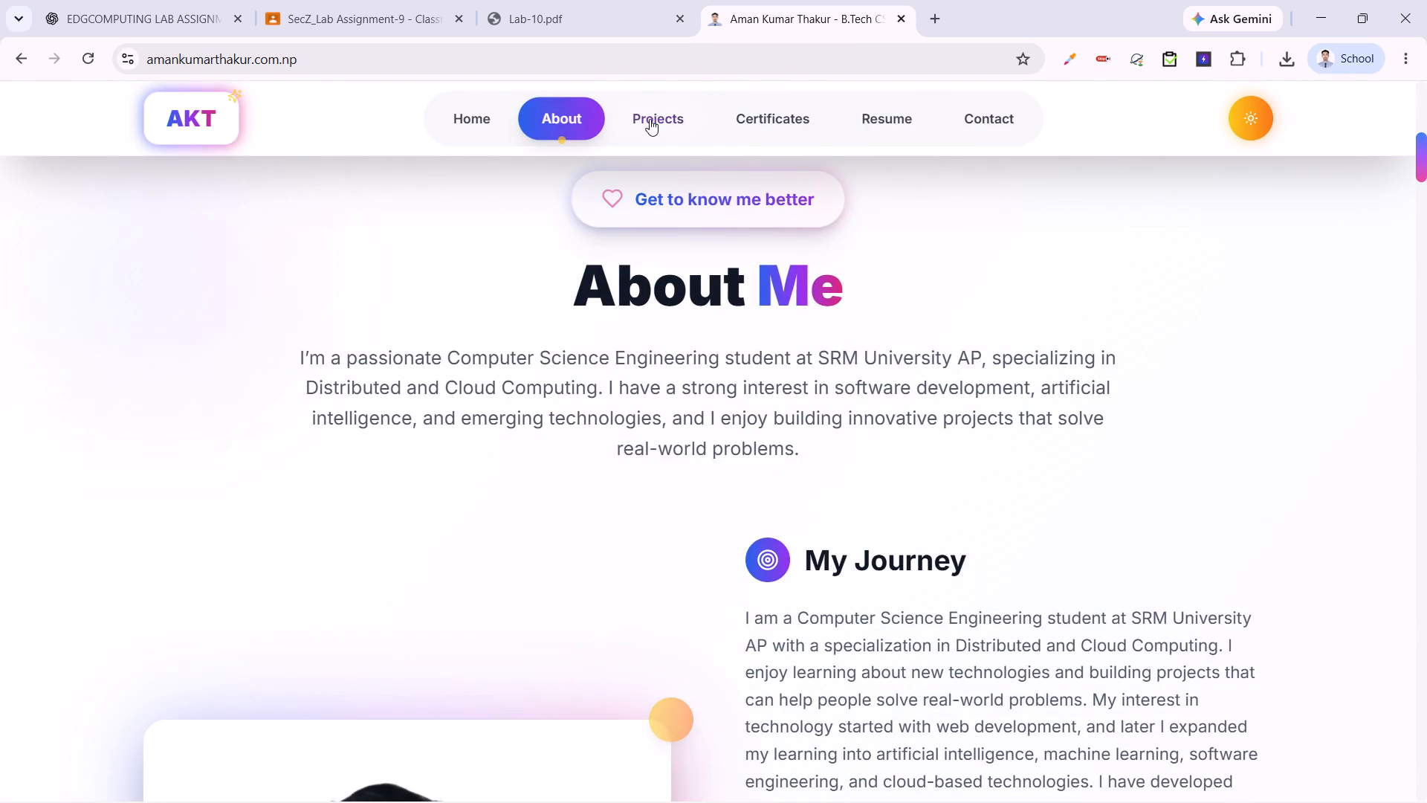
click(650, 119)
click(777, 117)
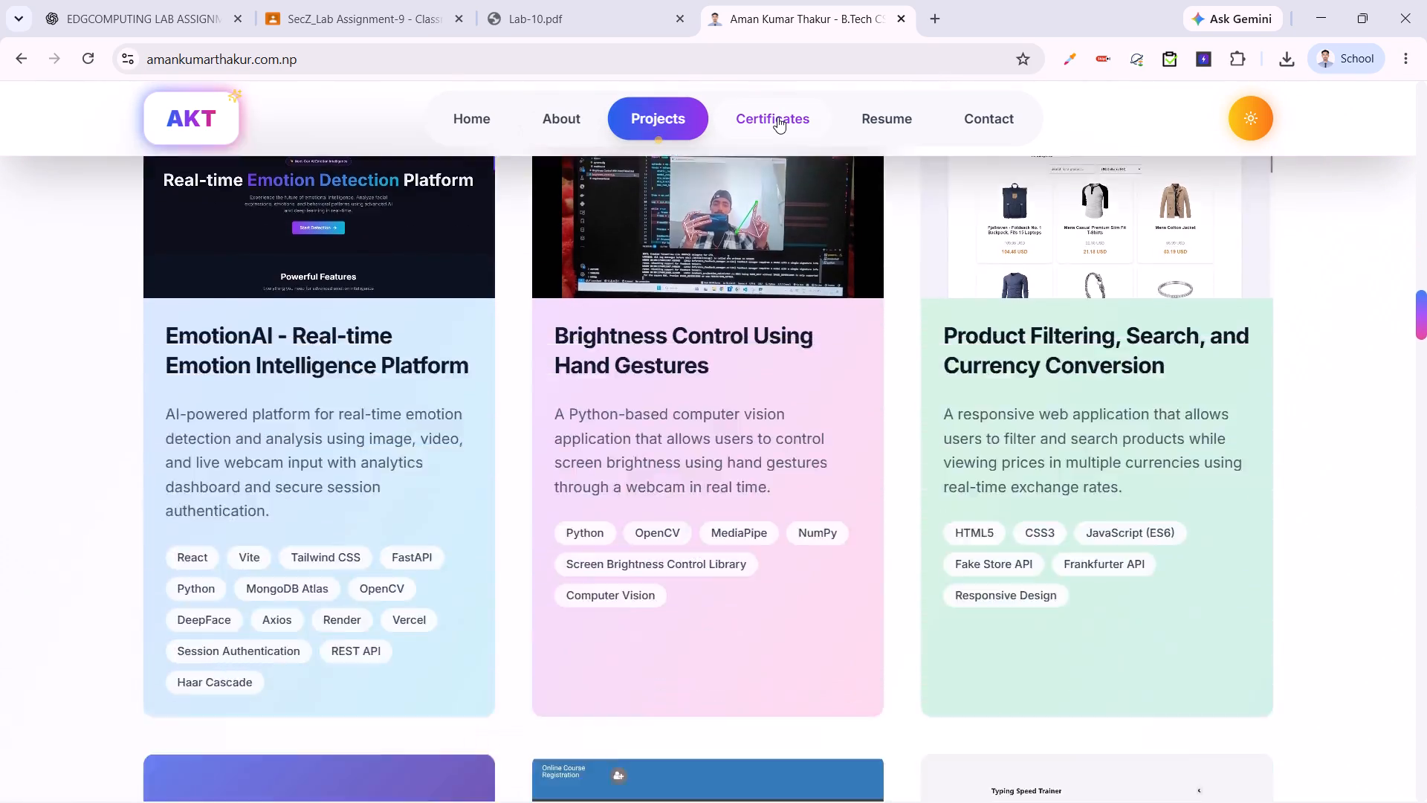
click(882, 111)
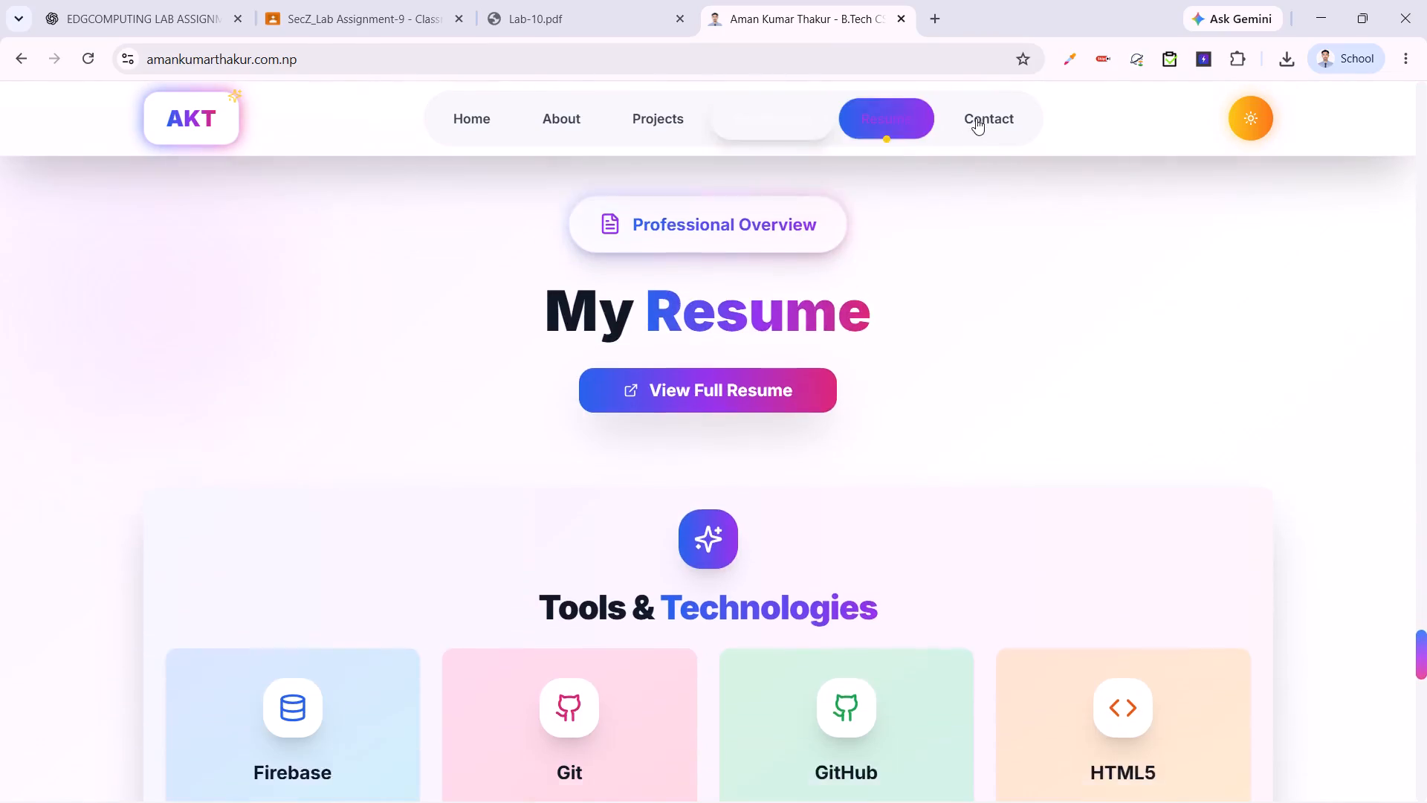
click(995, 125)
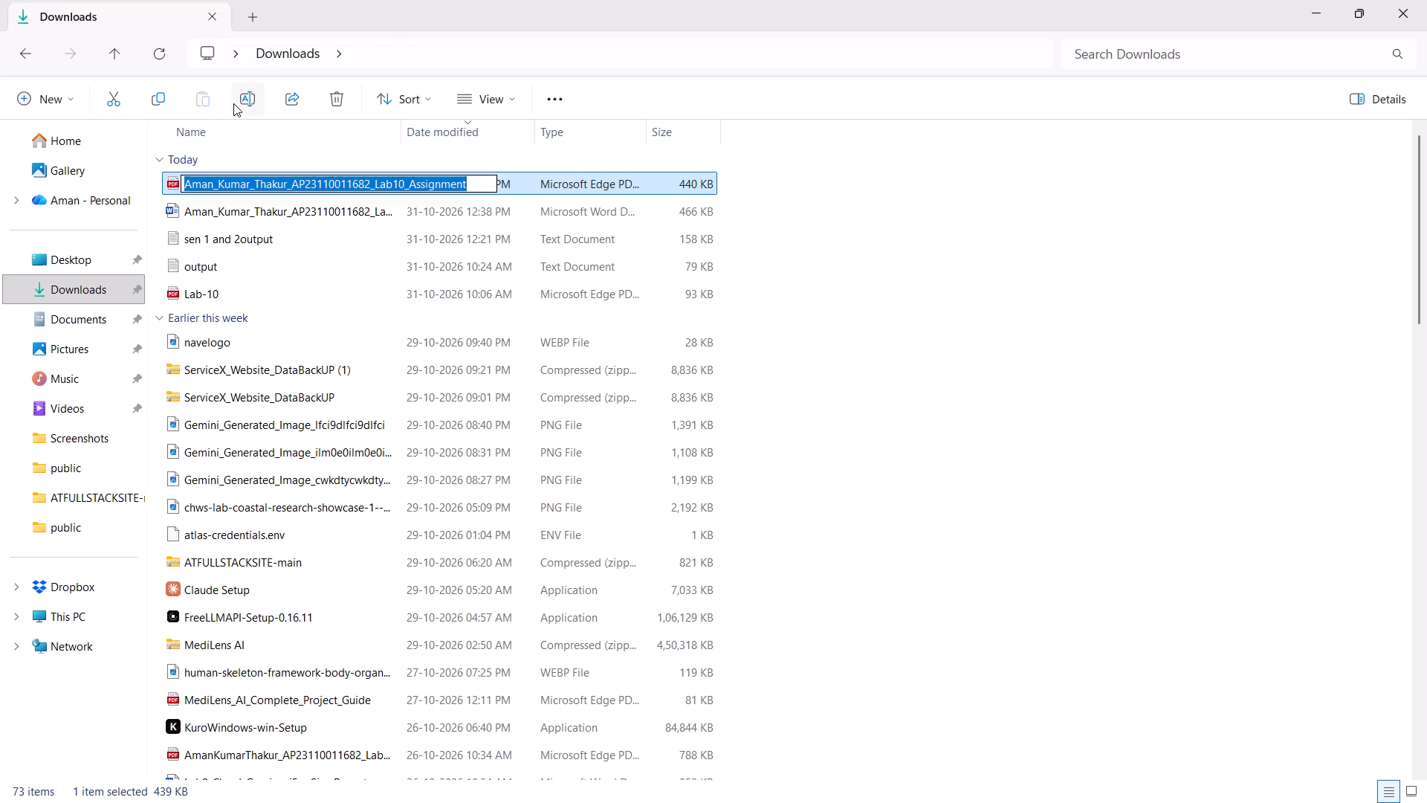
key(Left)
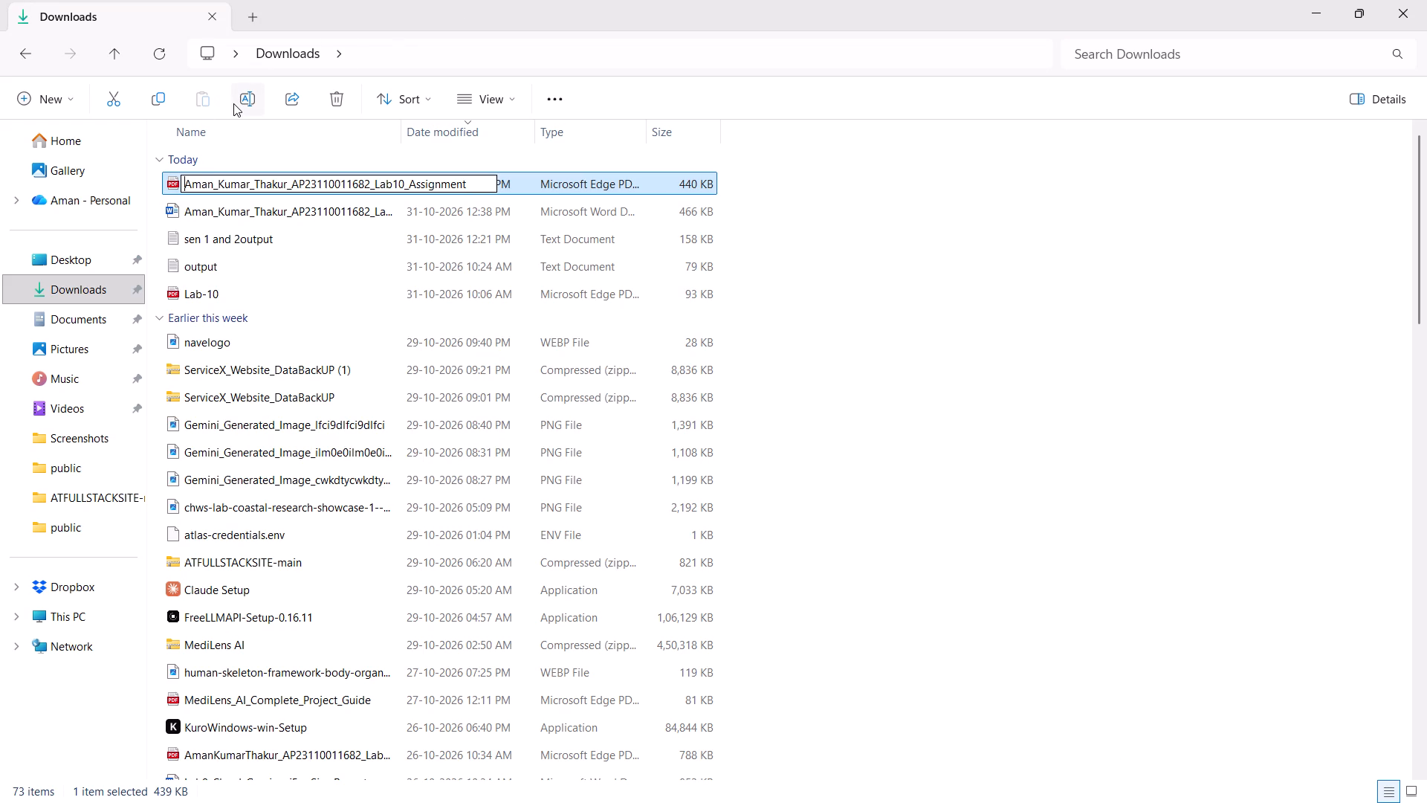
key(ctrl+v)
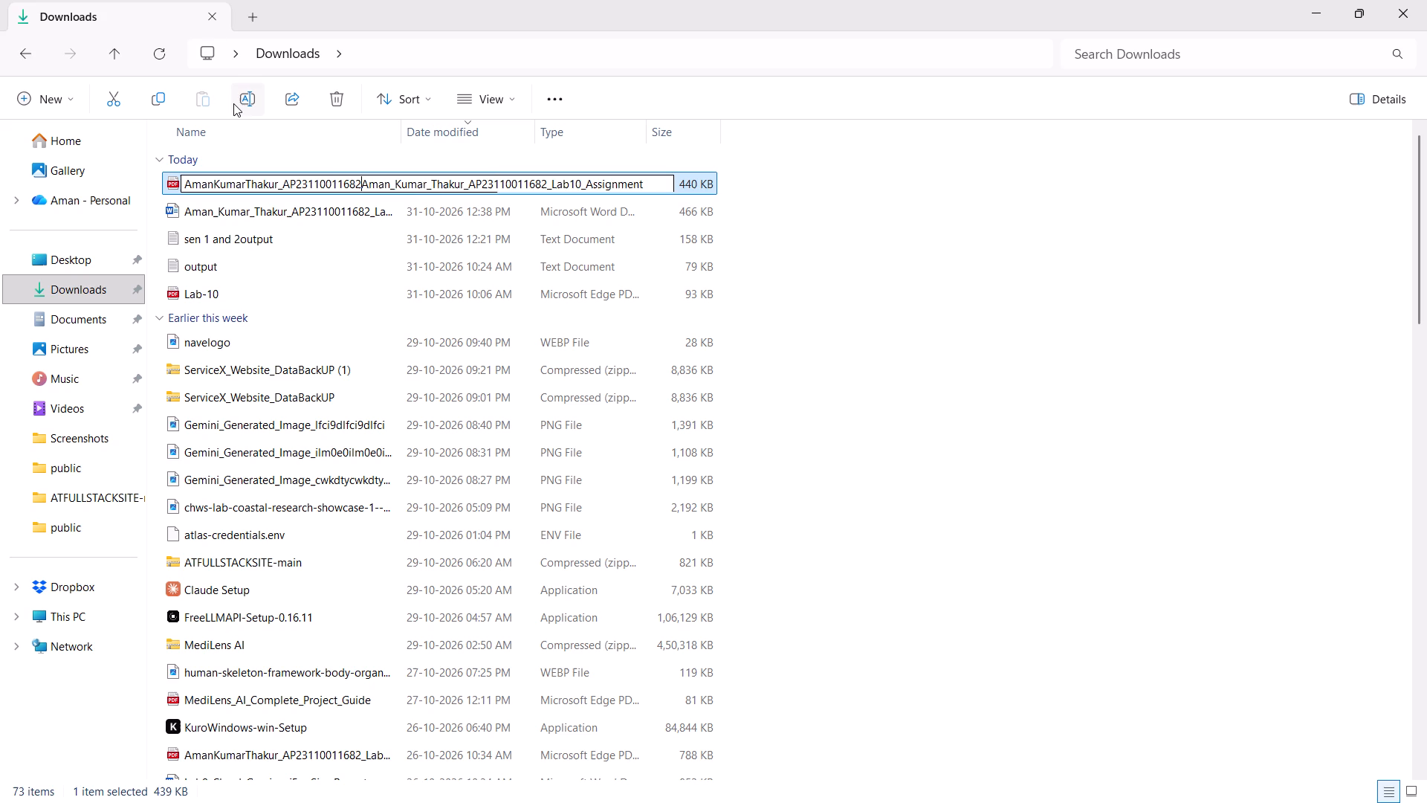
key(ctrl+z)
key(Delete)
key(Delete)
key(Delete)
key(Delete)
key(Delete)
key(Delete)
key(Delete)
key(Delete)
key(Delete)
key(Delete)
key(Delete)
key(Delete)
key(Delete)
key(Delete)
key(Delete)
key(Delete)
key(Delete)
key(Delete)
key(Delete)
key(Delete)
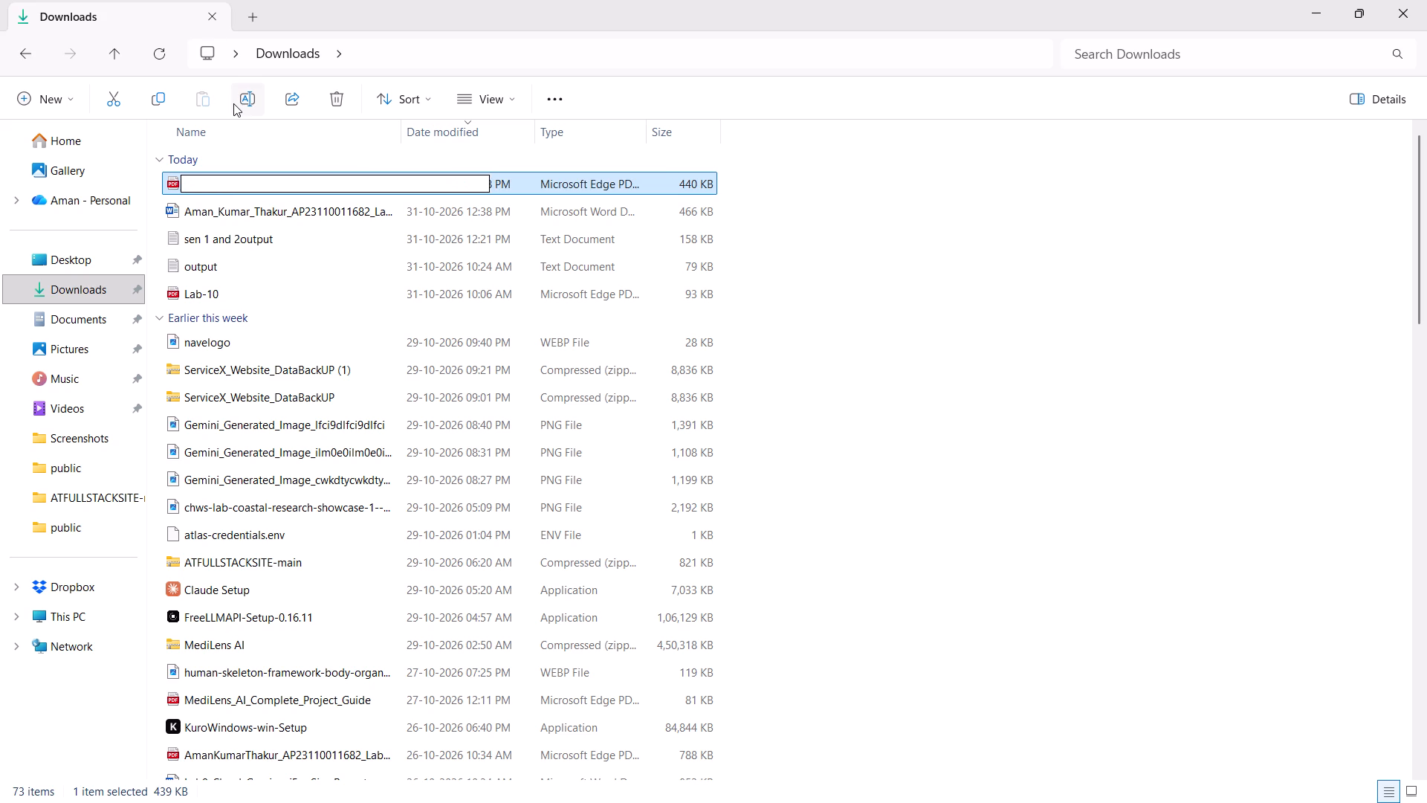
key(Delete)
key(Delete)
key(Delete)
key(Delete)
key(Delete)
key(Delete)
key(Delete)
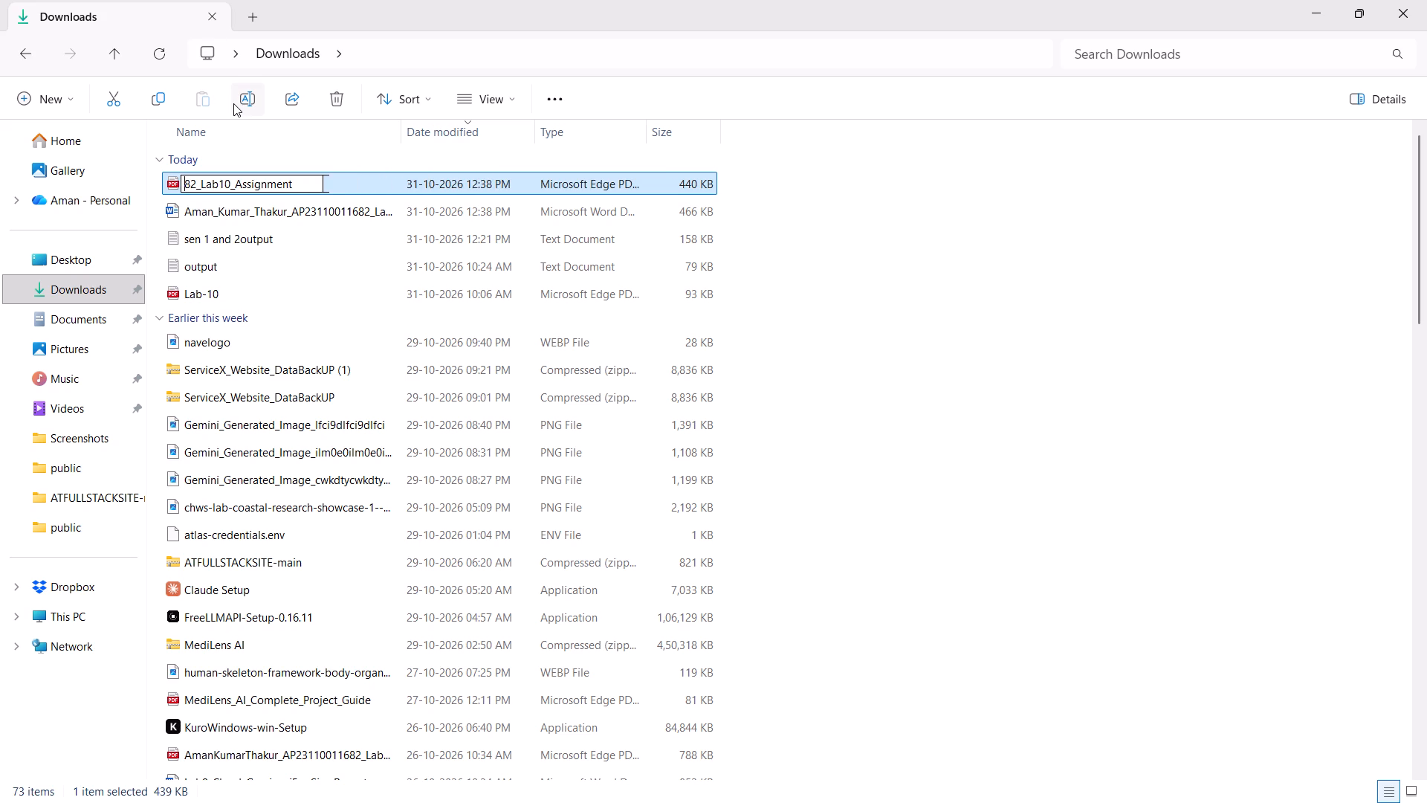
key(Delete)
key(Delete)
key(ctrl+v)
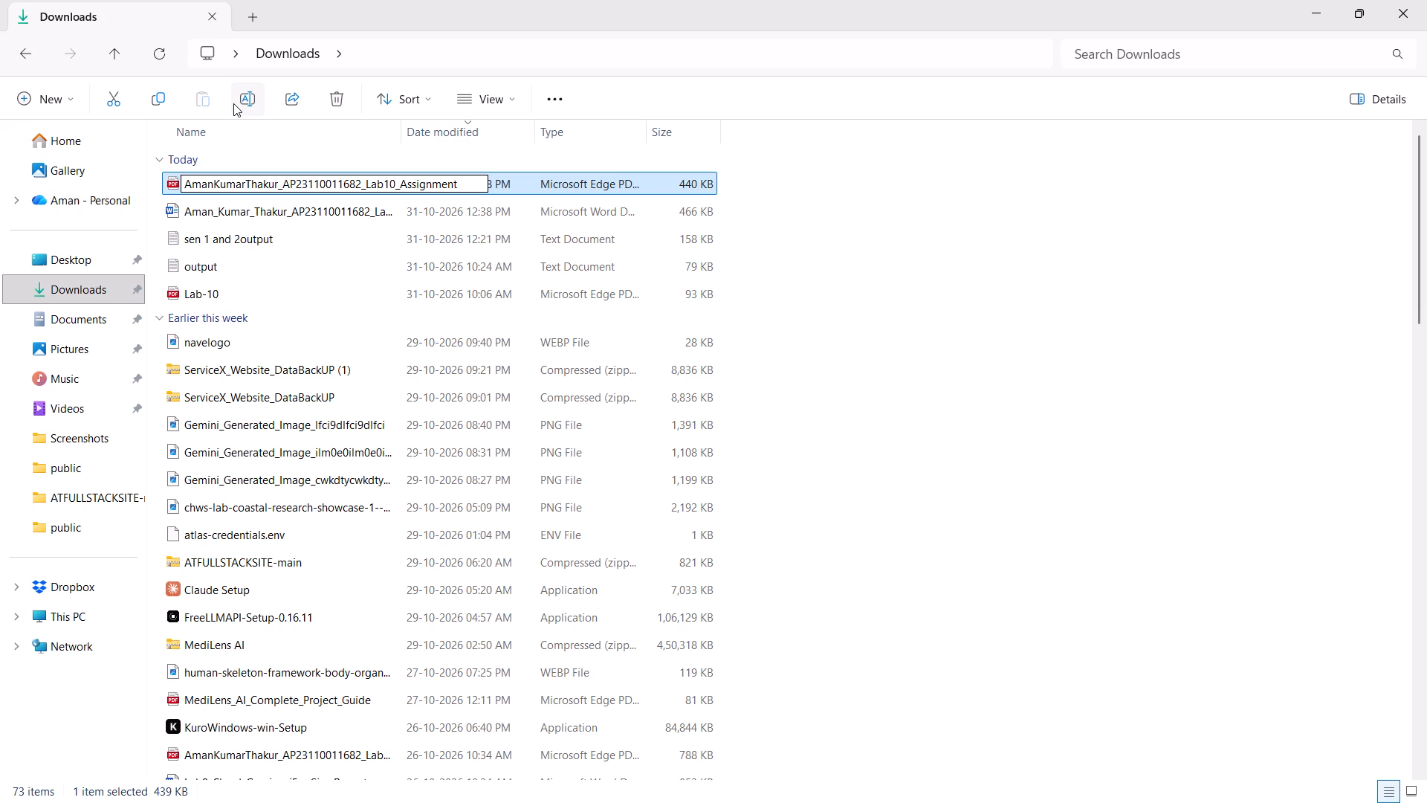
key(Return)
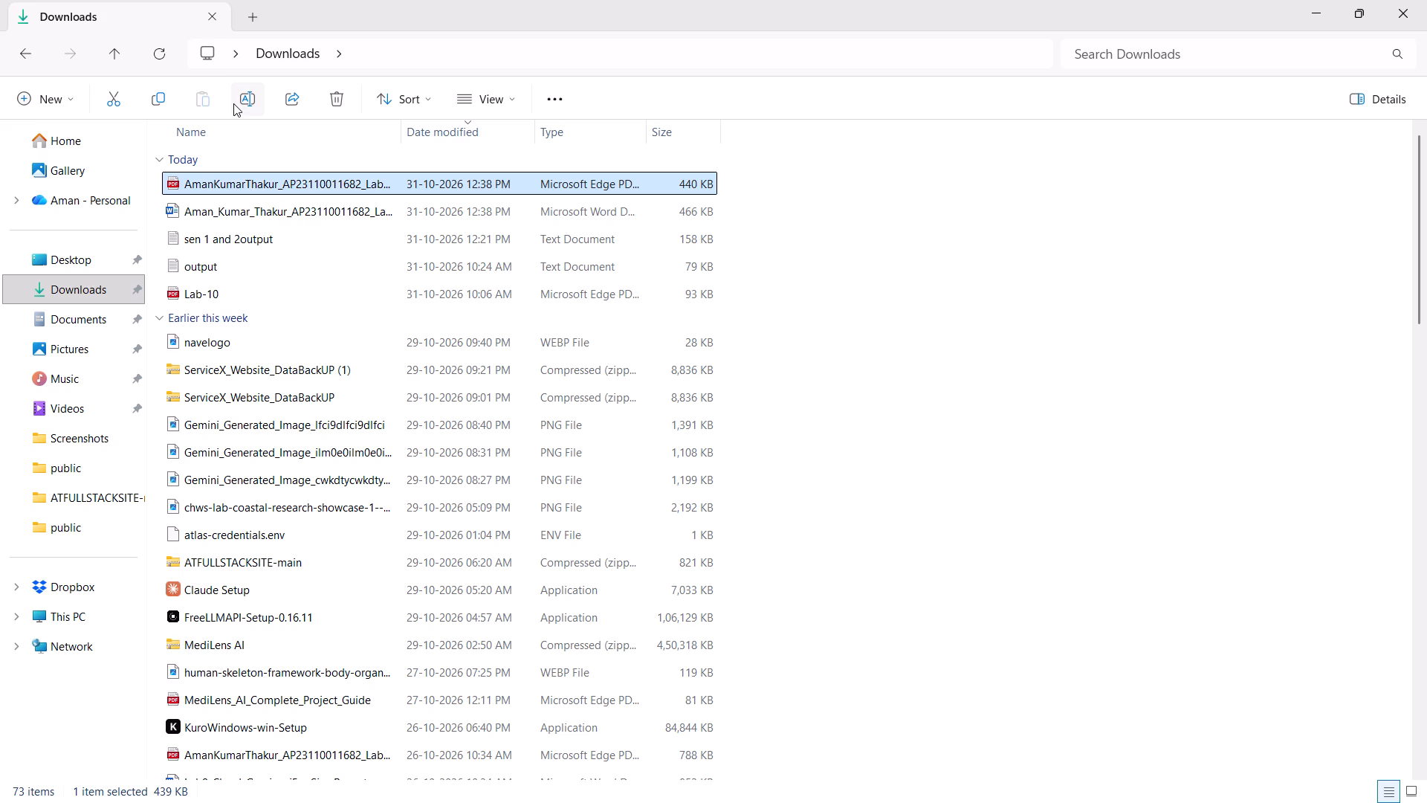
click(243, 91)
click(972, 180)
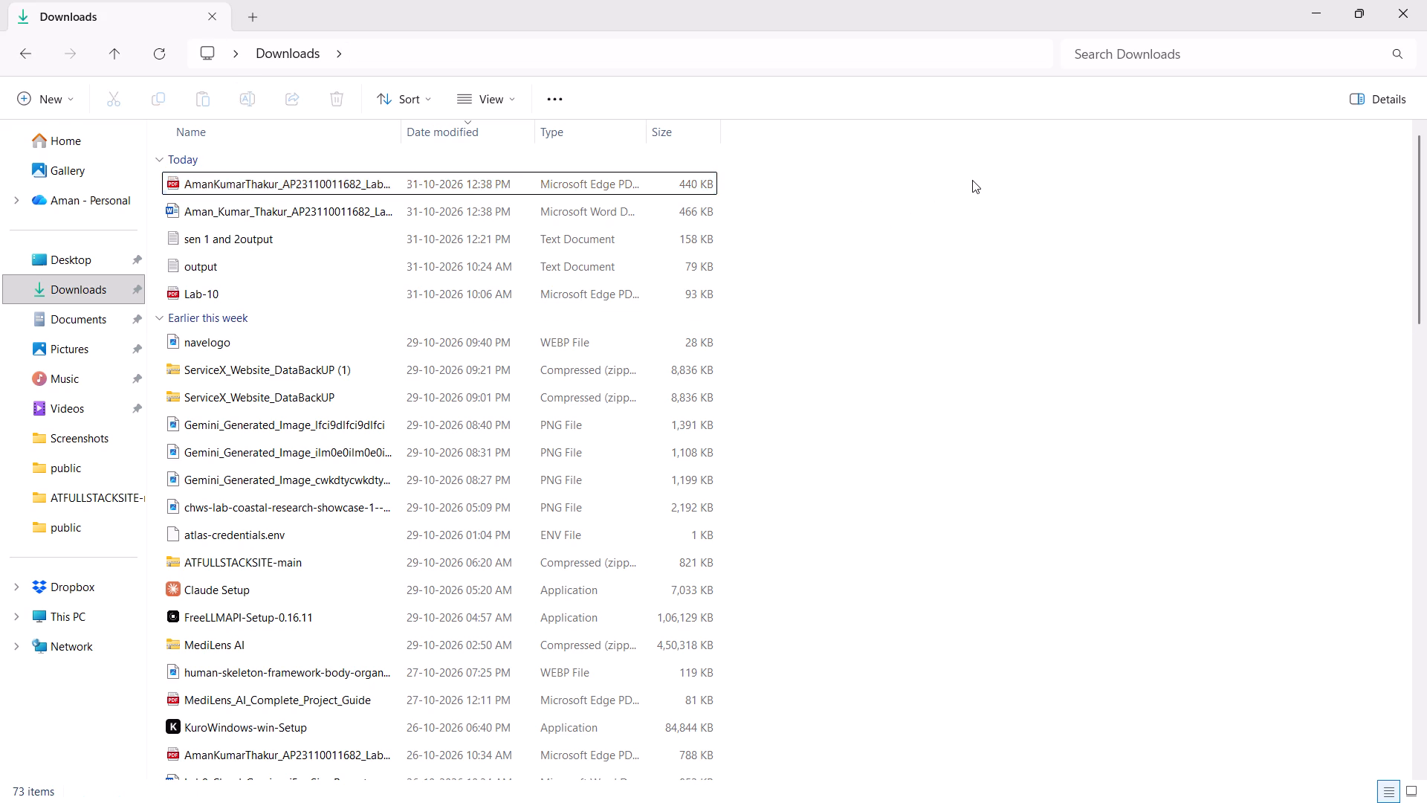
Switch to Google Classroom in Chrome, close the Lab 9 PDF preview, and open the Sec-Z_Lab Assignment-10 instructions from the Edge Computing classwork.
key(alt+Tab)
click(346, 0)
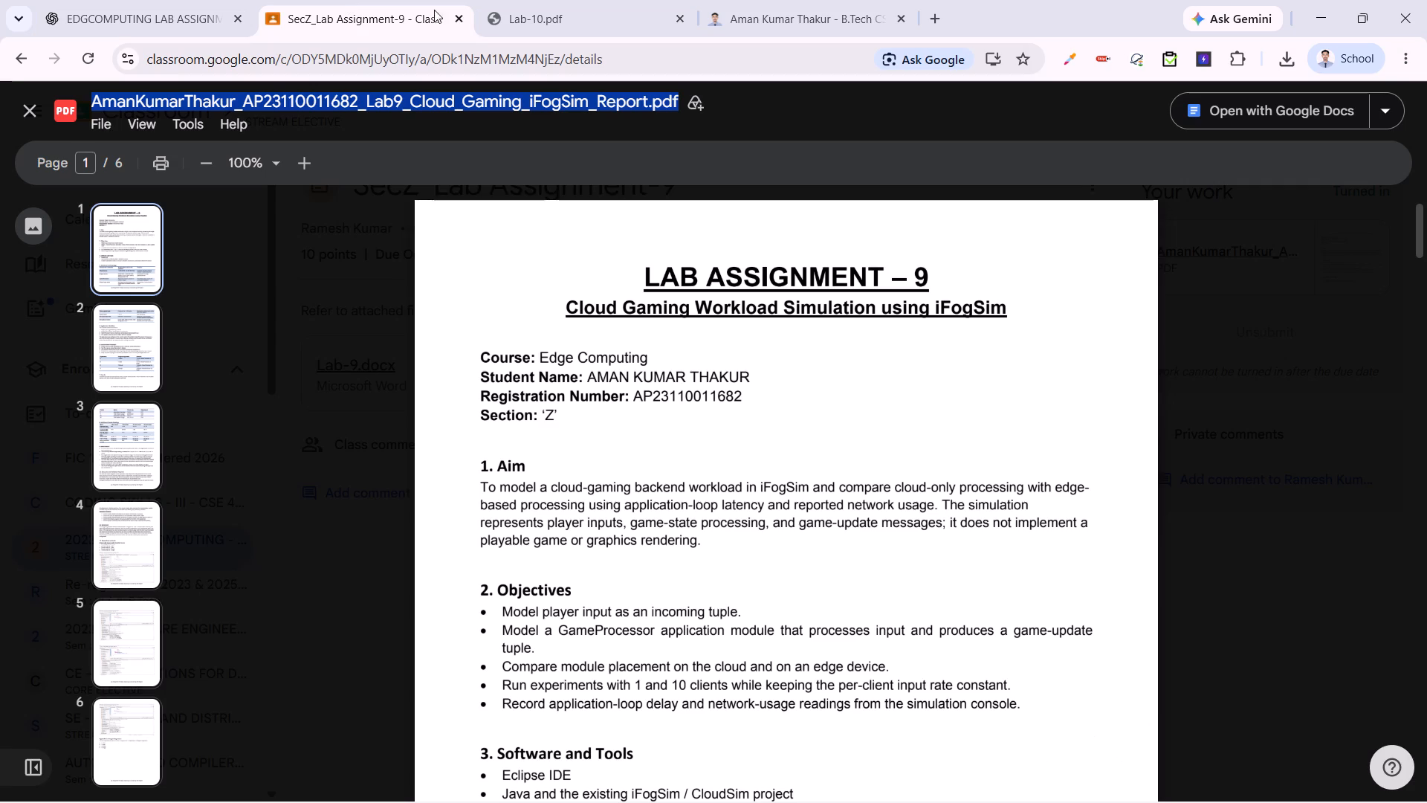
click(321, 335)
scroll(706, 381, right, 5)
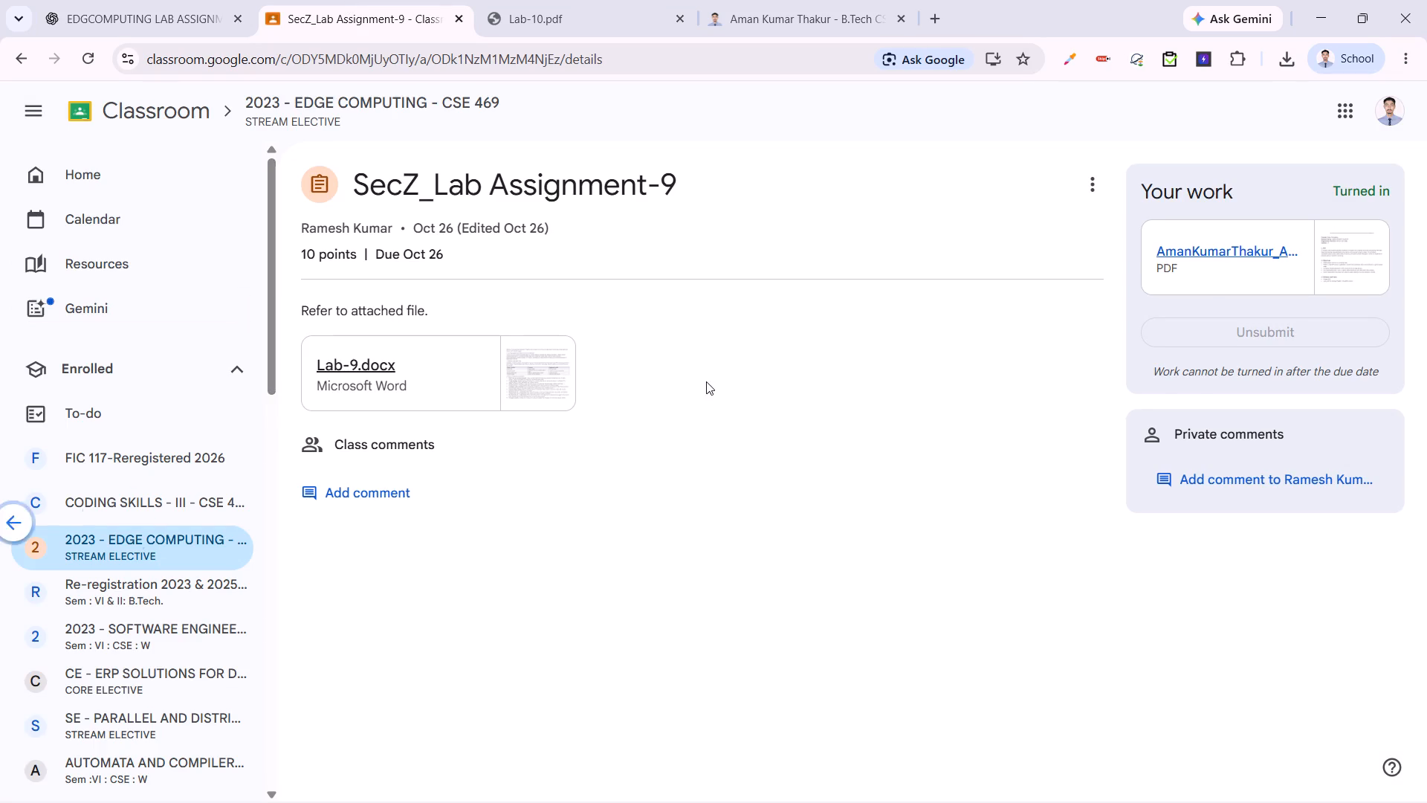
scroll(706, 381, right, 2)
scroll(540, 287, right, 8)
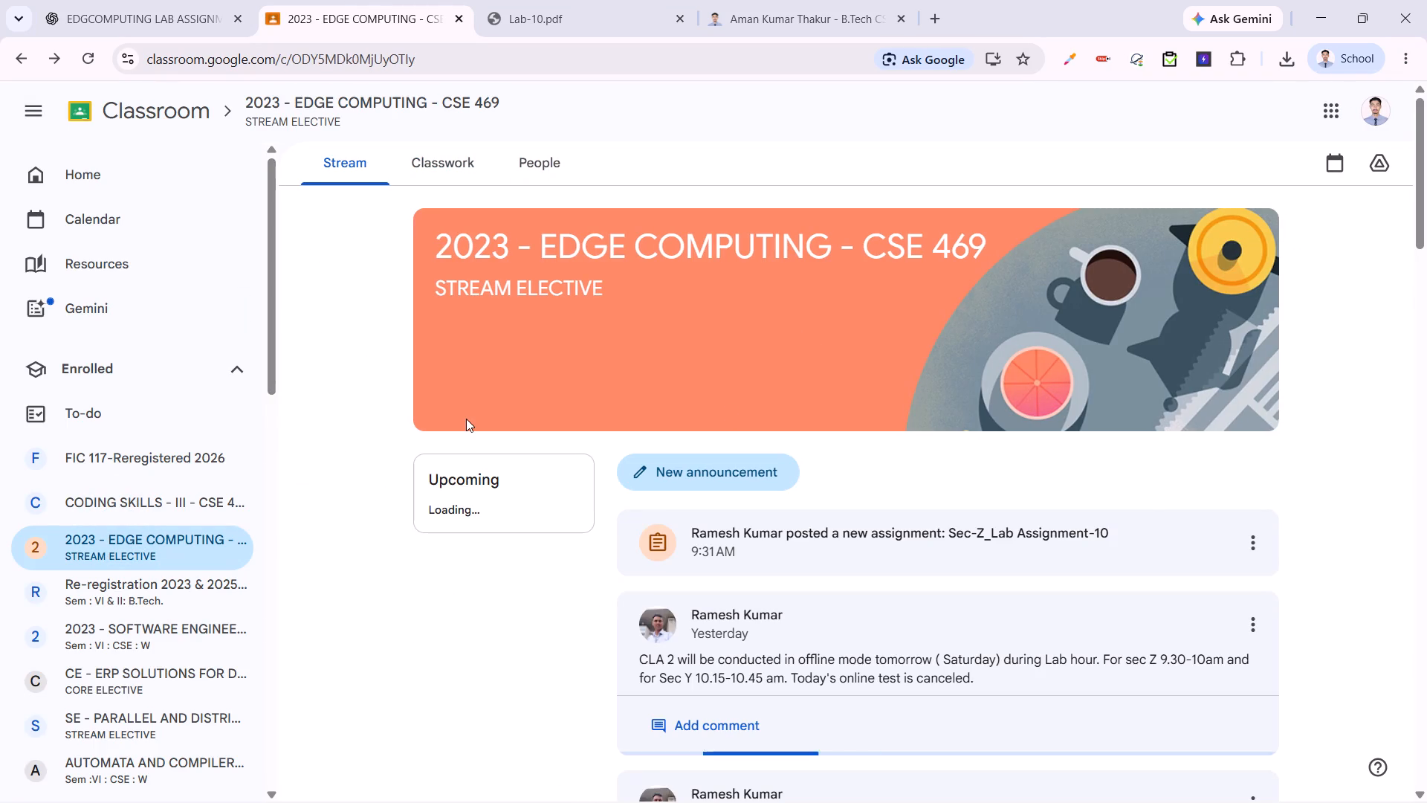
scroll(466, 419, left, 9)
click(855, 261)
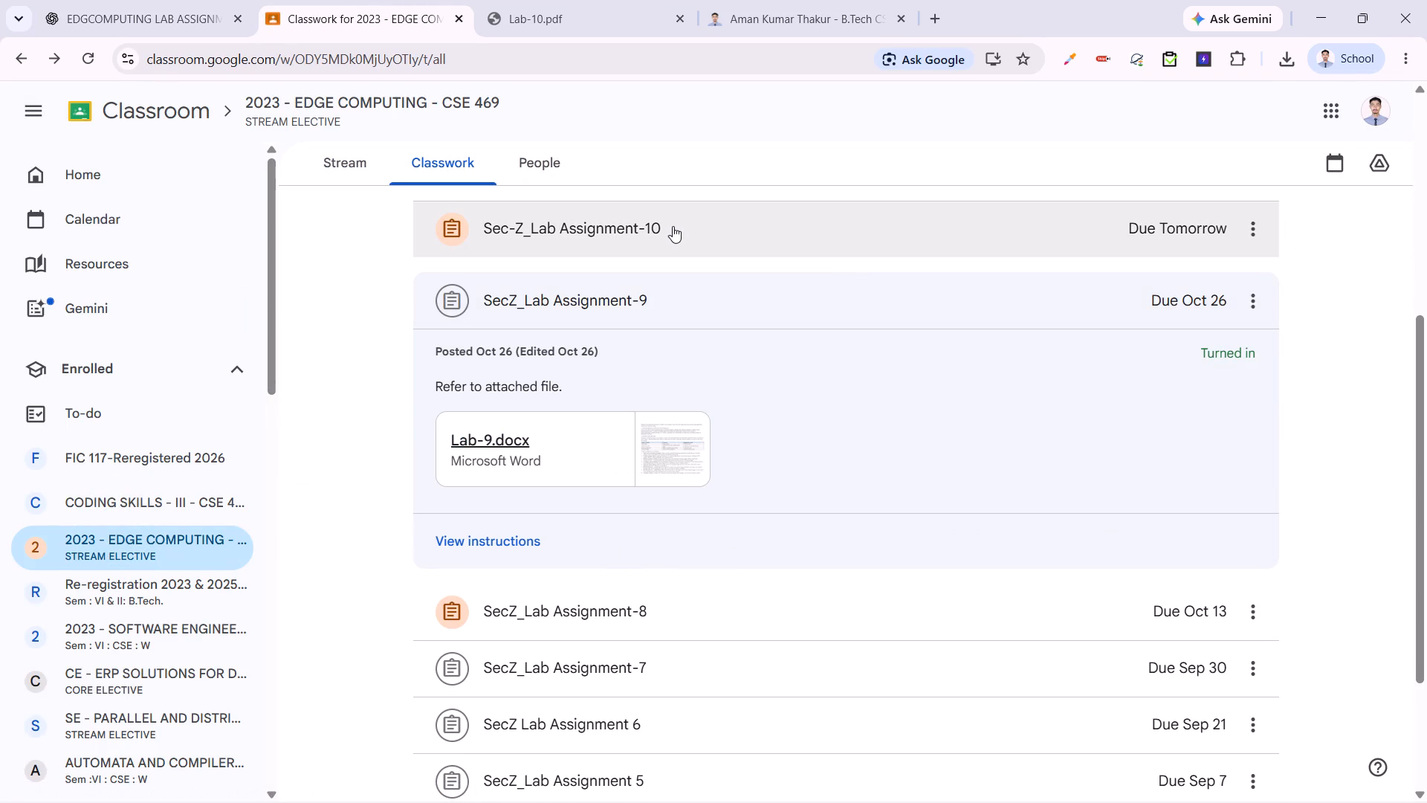
click(673, 226)
click(486, 468)
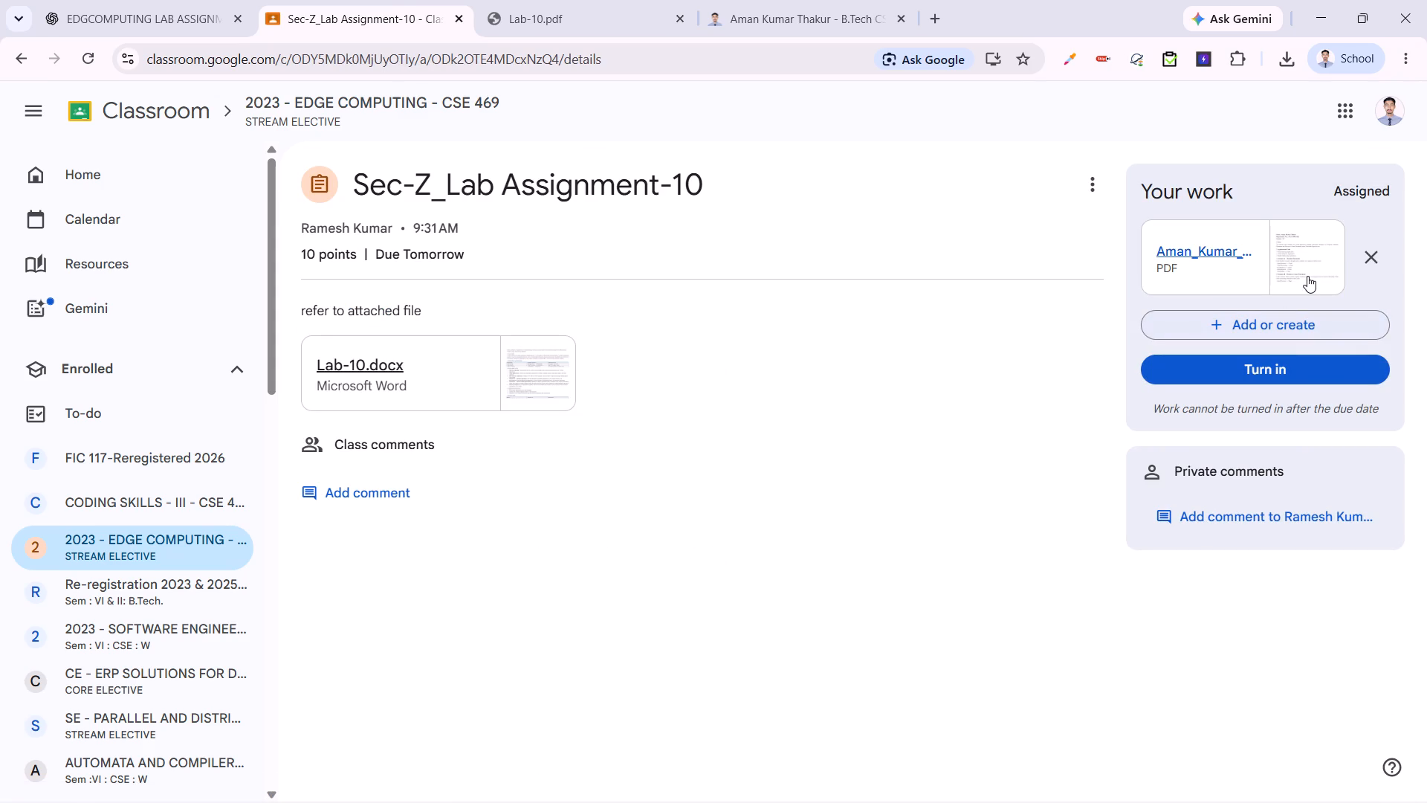
Remove the attached Lab 10 PDF with the old file name from Your work in Sec-Z_Lab Assignment-10.
click(1362, 255)
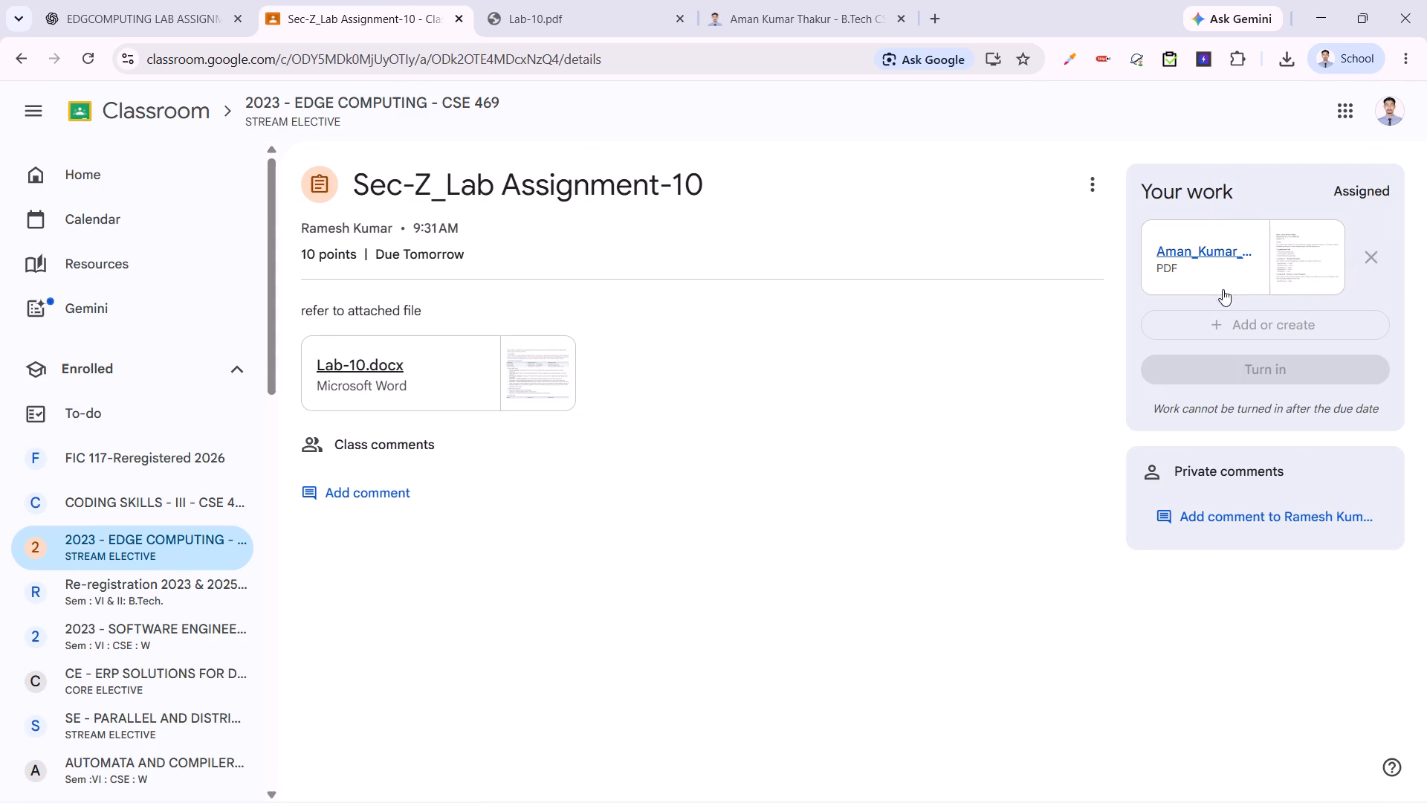
Attach the renamed Lab 10 report PDF, ending in _Lab10_Assignment, from the Downloads folder to Your work in Sec-Z_Lab Assignment-10.
click(1211, 259)
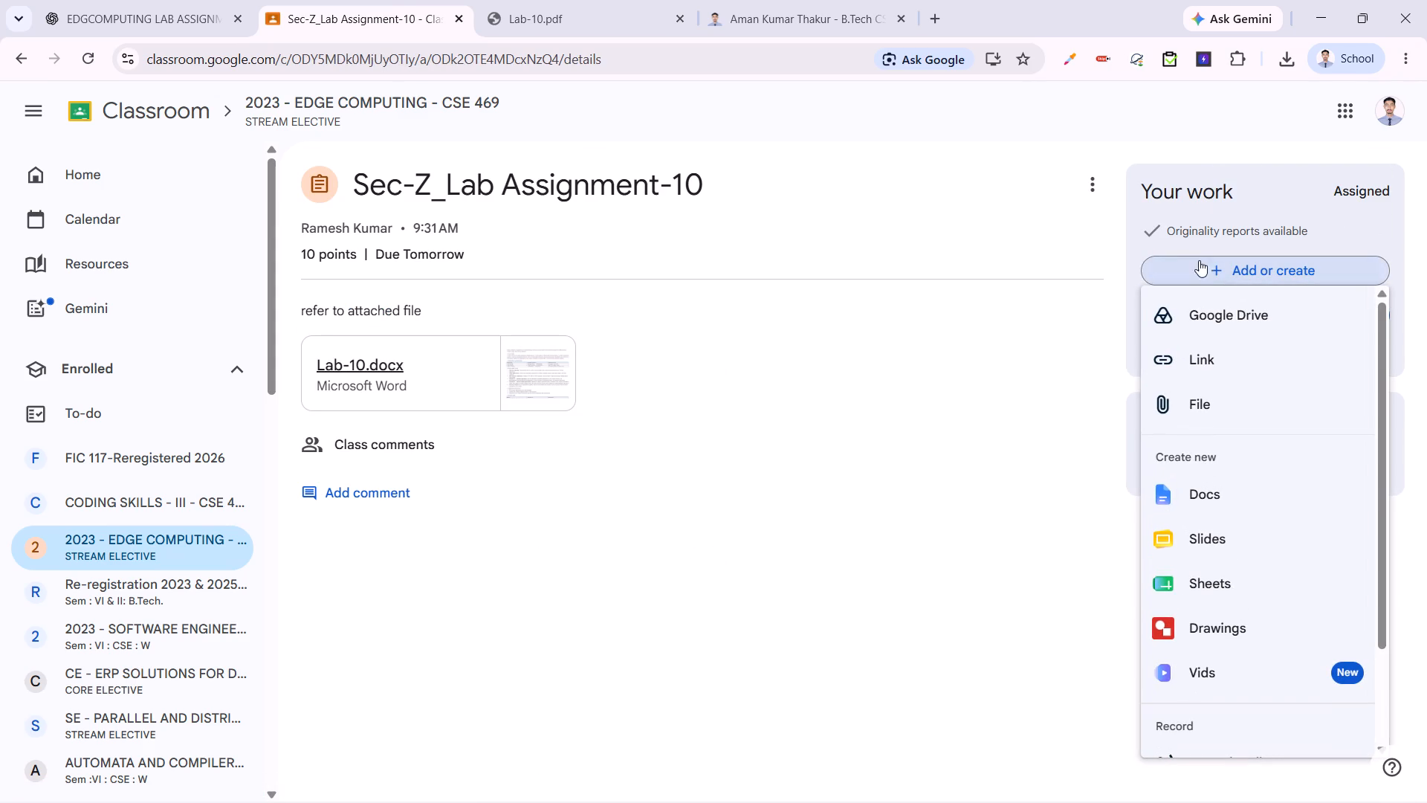
click(1222, 393)
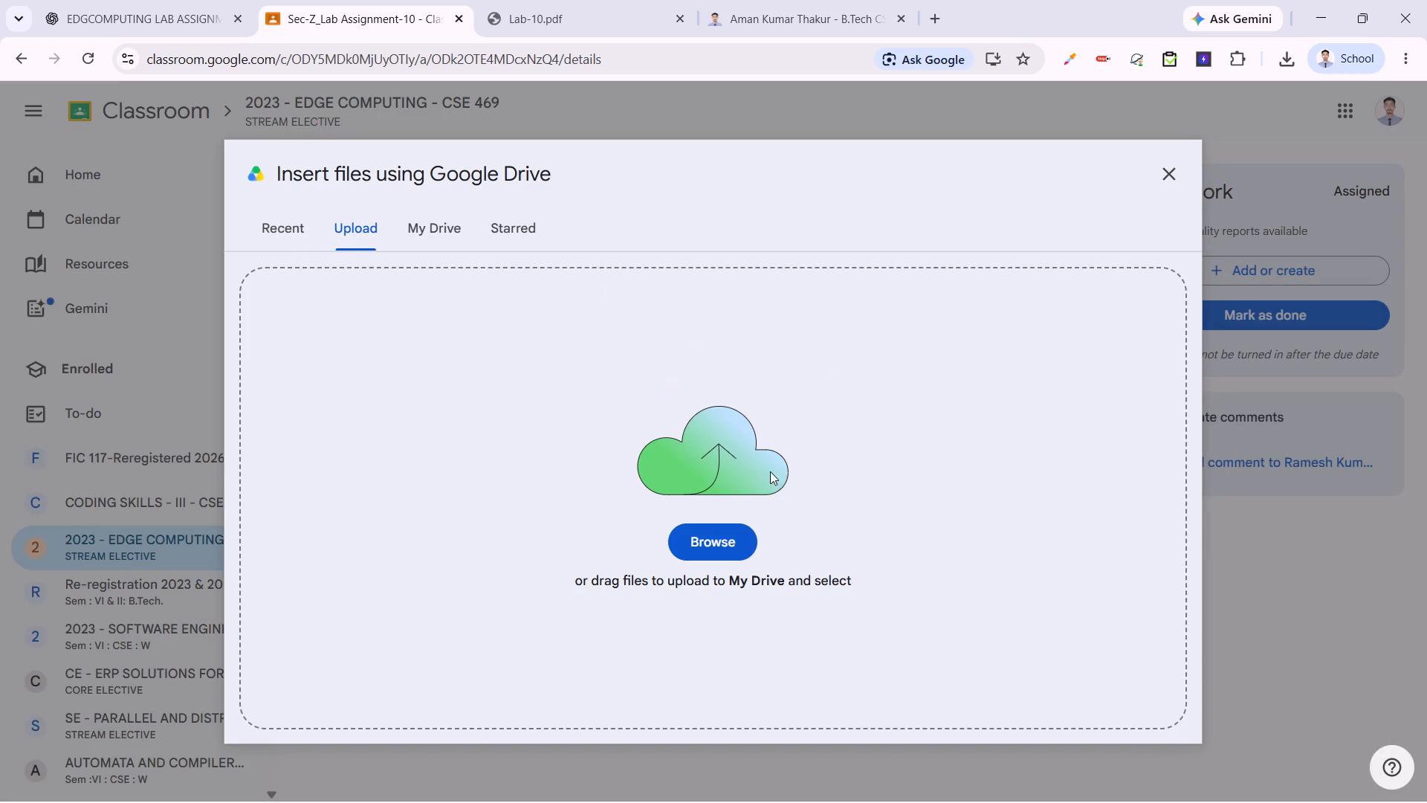
click(702, 549)
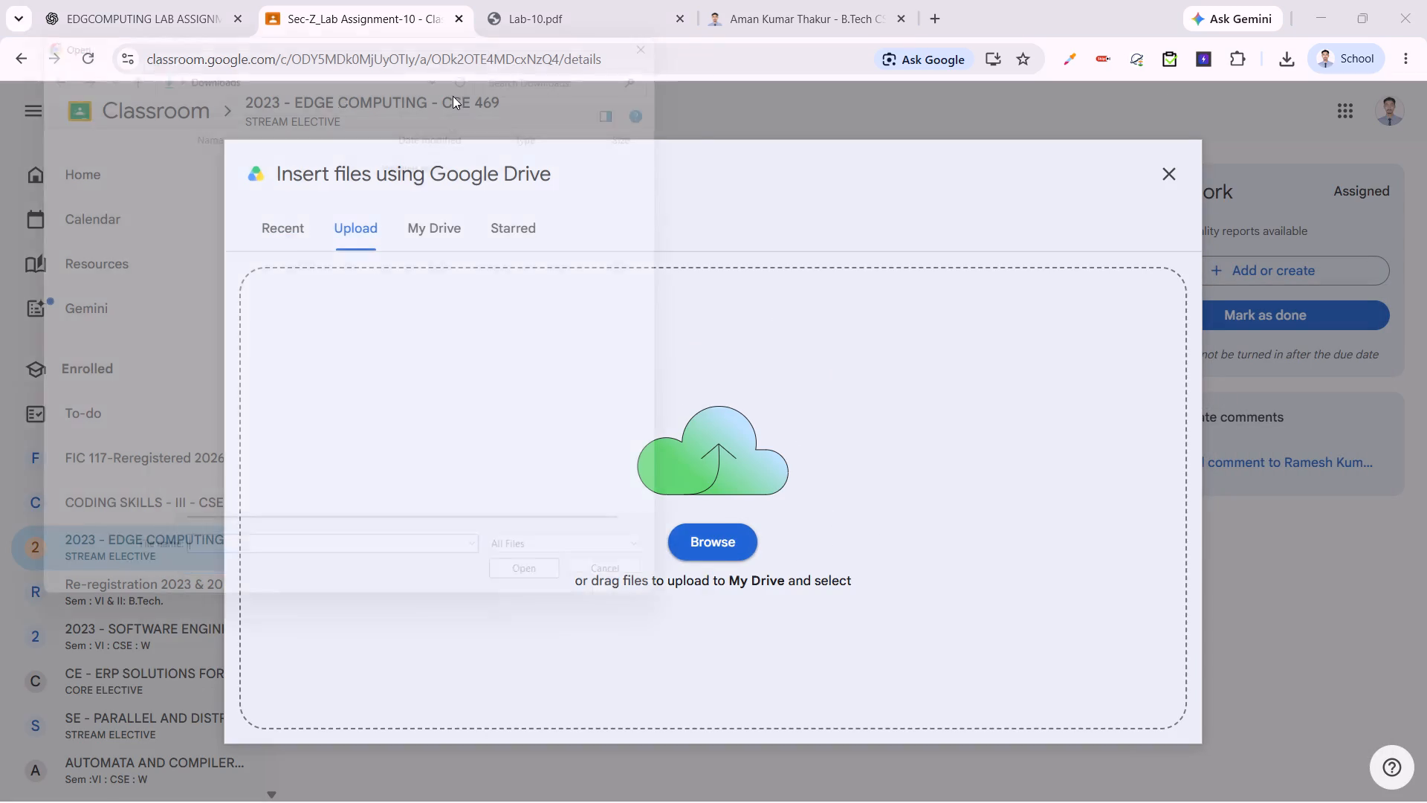
double_click(244, 172)
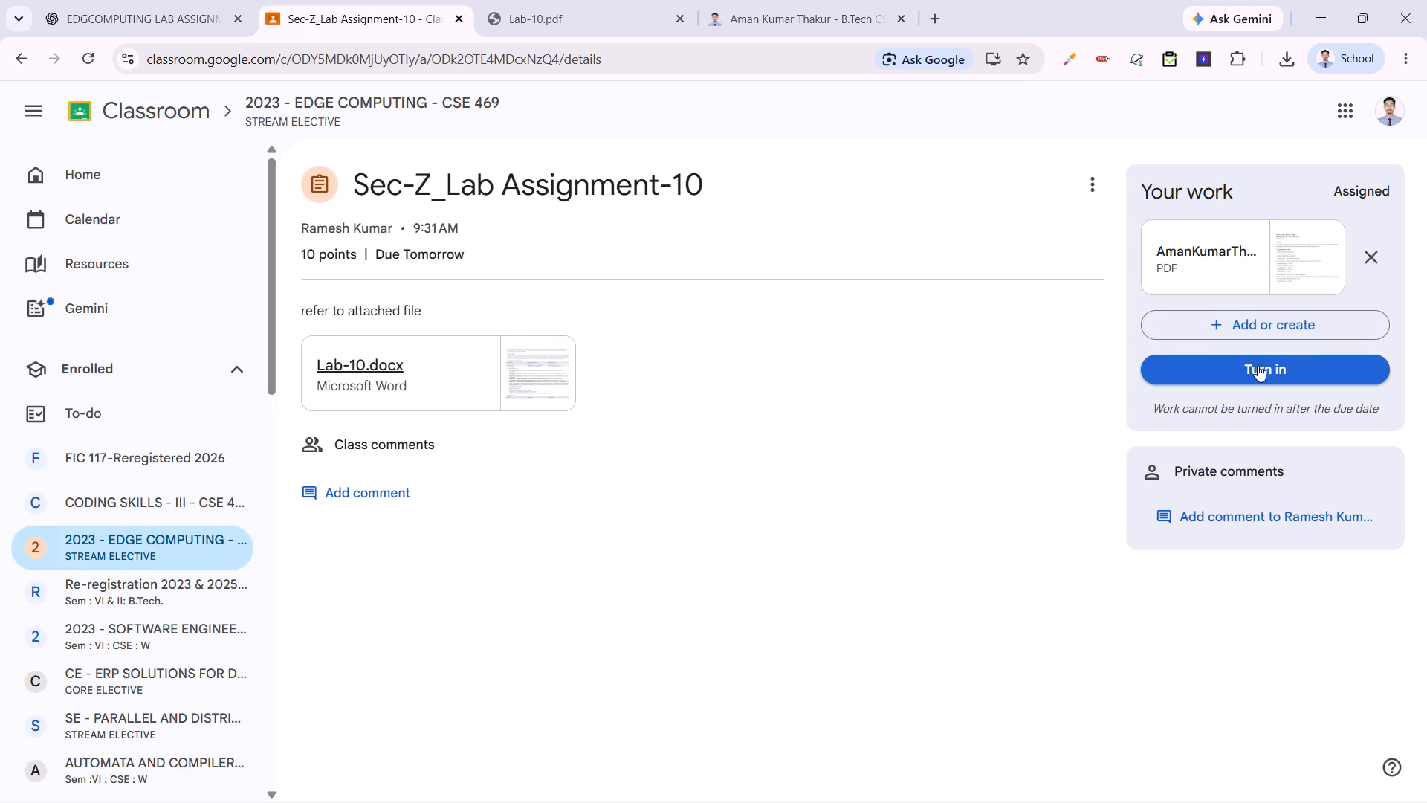
Turn in Sec-Z_Lab Assignment-10 with the attached report and confirm the submission.
click(1258, 365)
click(889, 518)
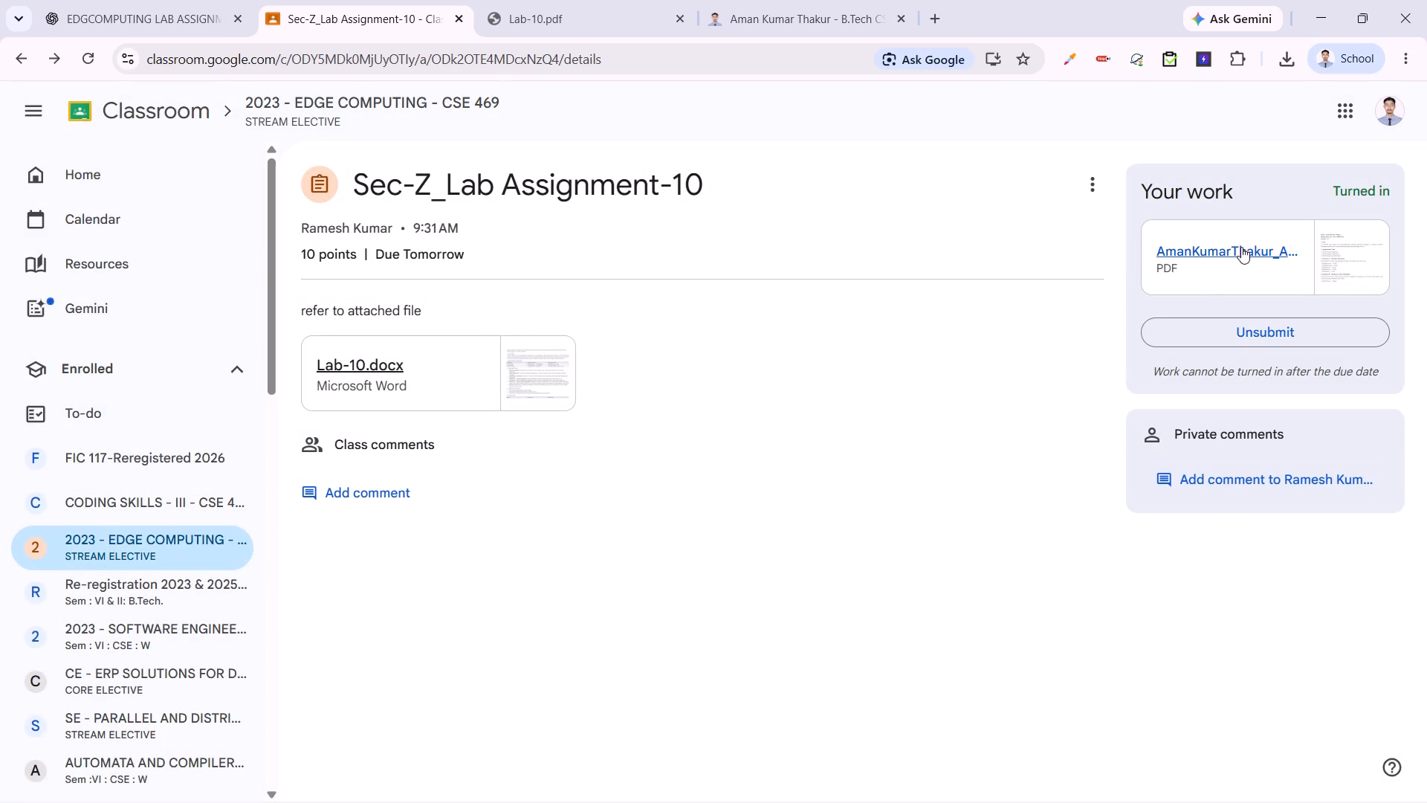
Open the submitted Lab 10 PDF and review its file name, student details, simulation results and output screenshots across all pages.
click(1341, 262)
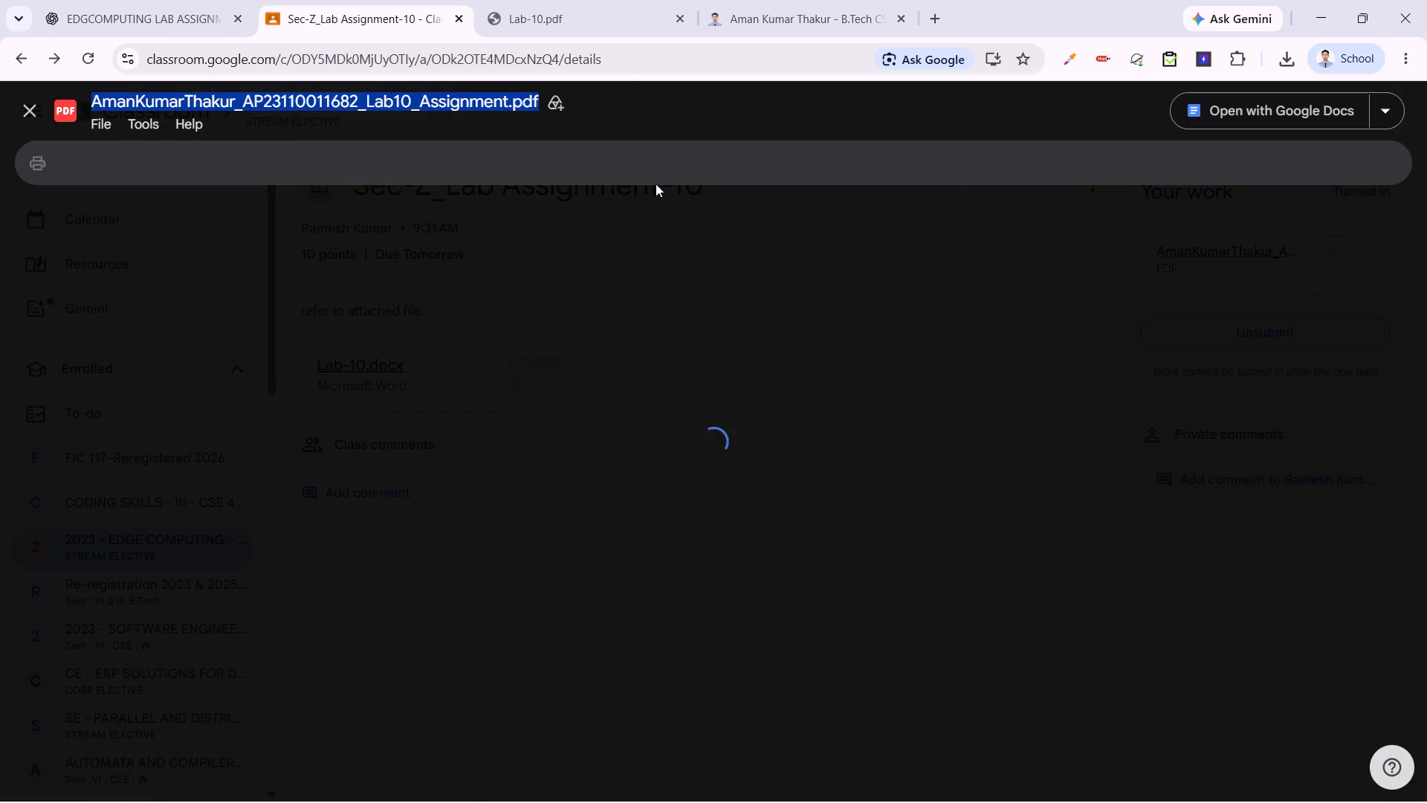
click(636, 96)
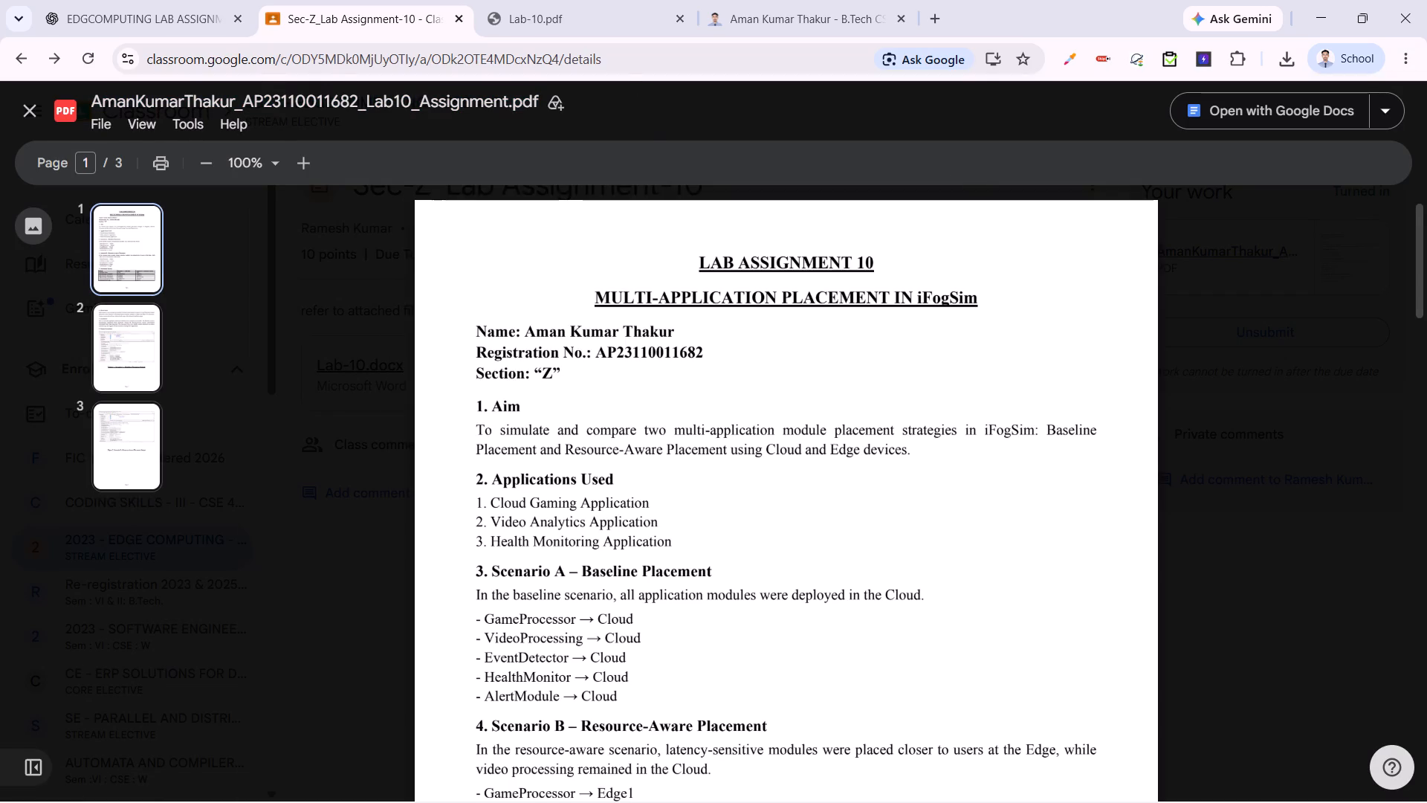
scroll(757, 335, down, 6)
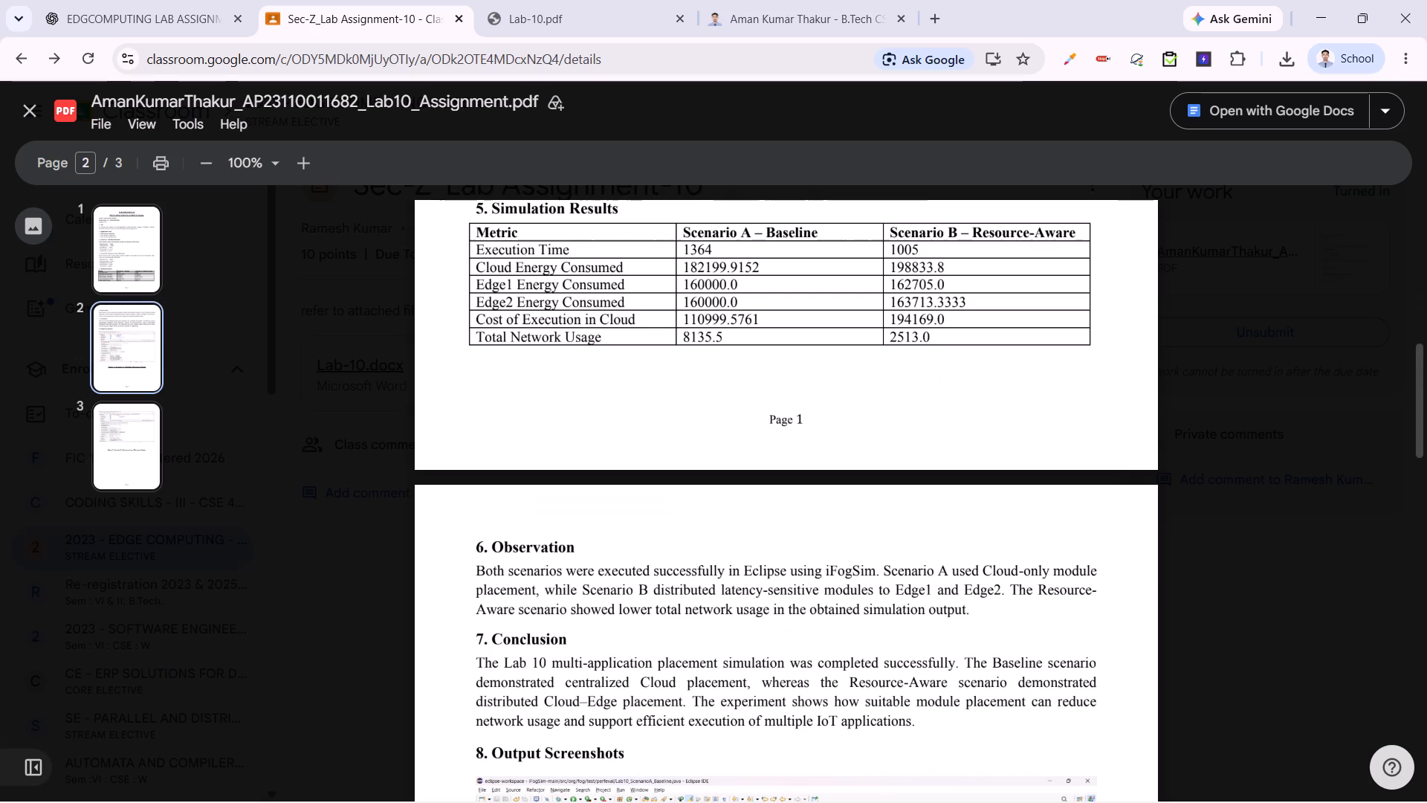
scroll(757, 335, down, 3)
scroll(737, 404, down, 1)
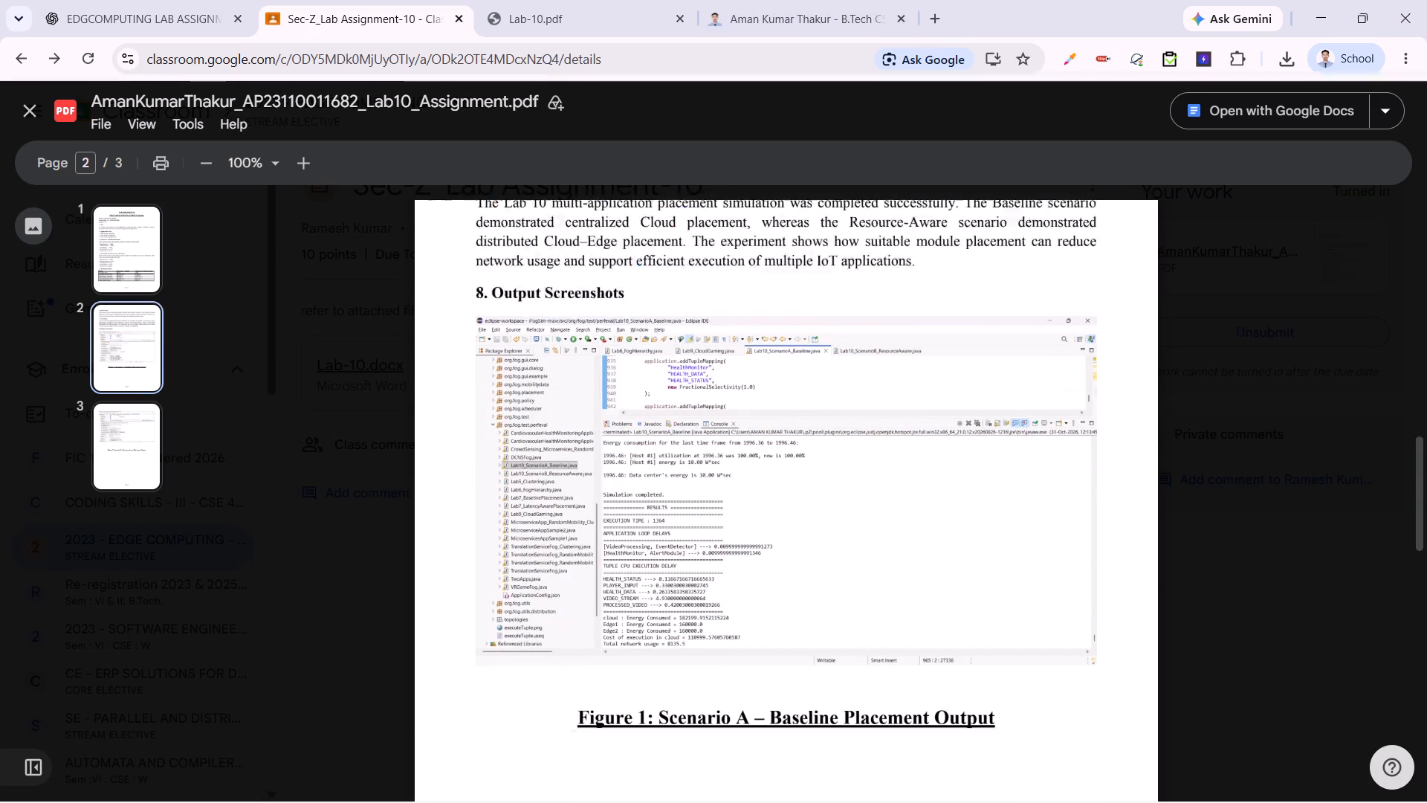
scroll(737, 404, down, 4)
scroll(785, 352, down, 1)
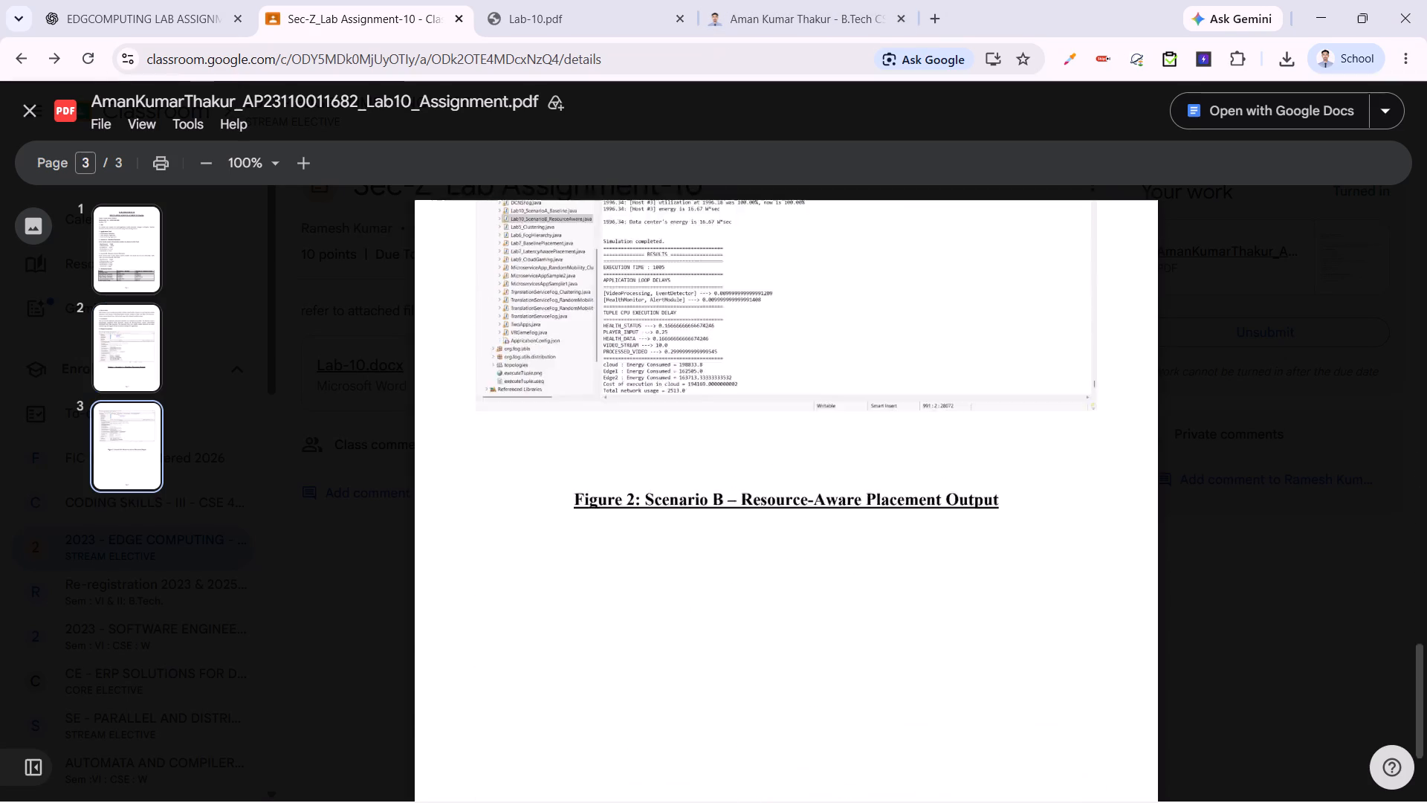
scroll(785, 352, down, 1)
scroll(785, 352, up, 10)
click(1339, 352)
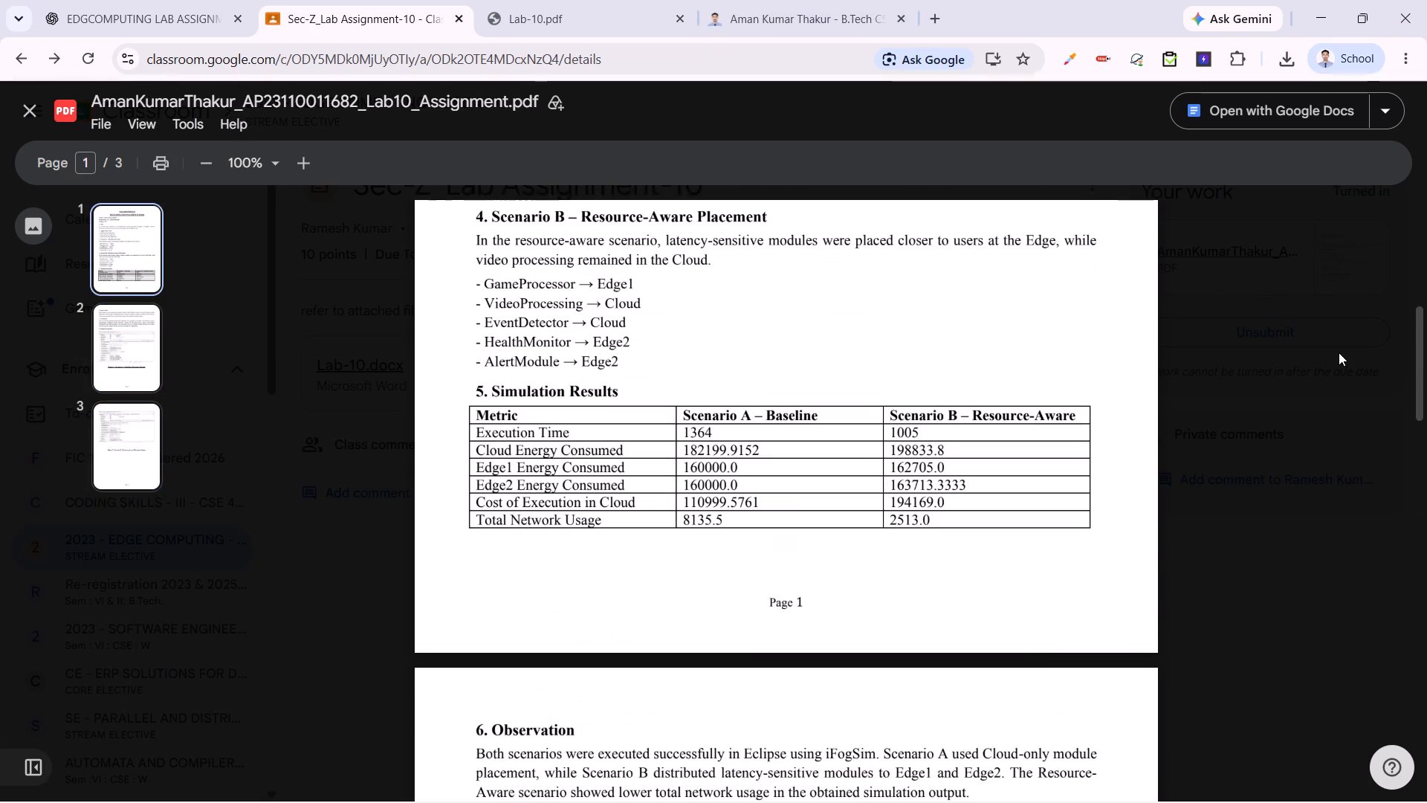
scroll(601, 359, up, 1)
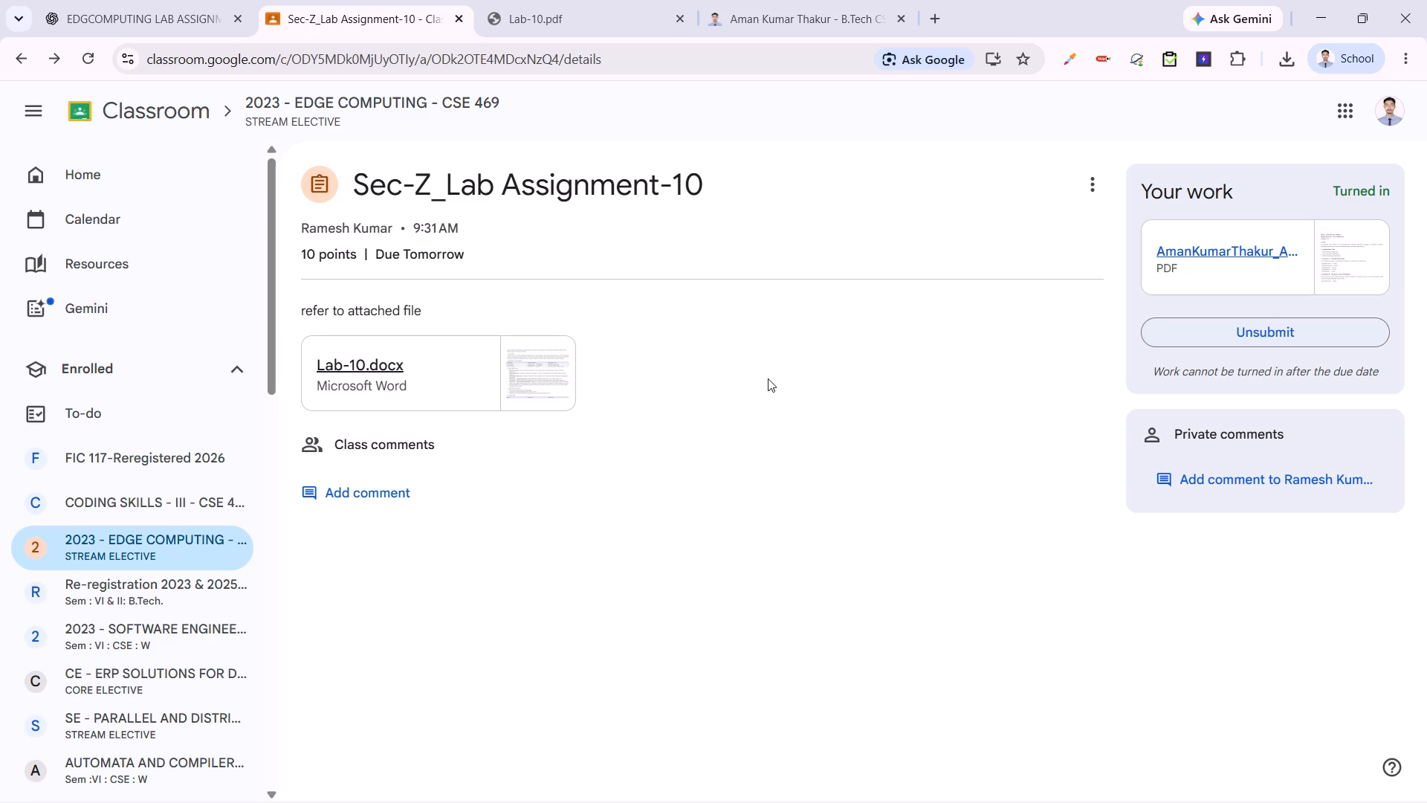
Check the assignment's title and due date, return to the Edge Computing classwork, and review Sec-Z_Lab Assignment-10's submission status in the Lab list.
triple_click(653, 198)
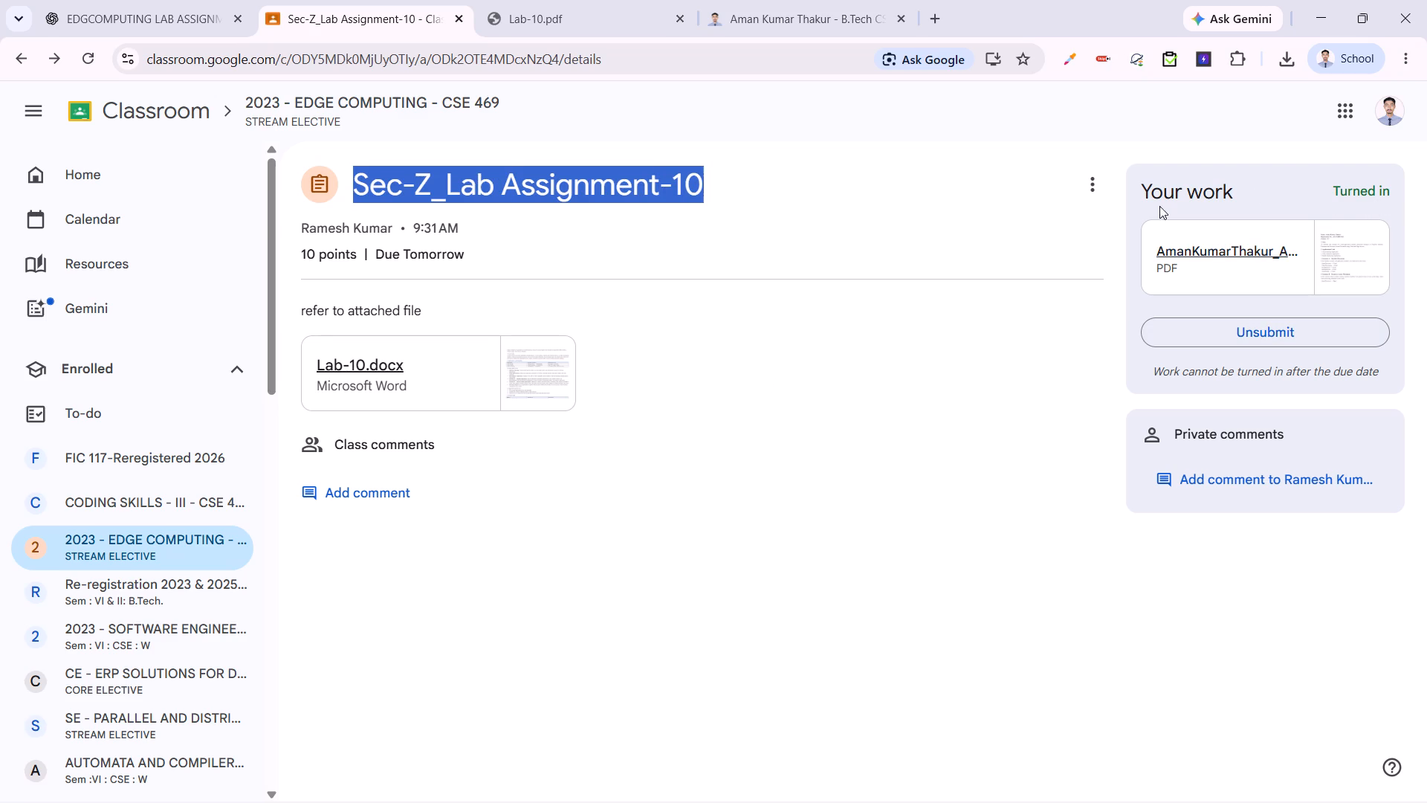
double_click(441, 248)
scroll(441, 248, right, 3)
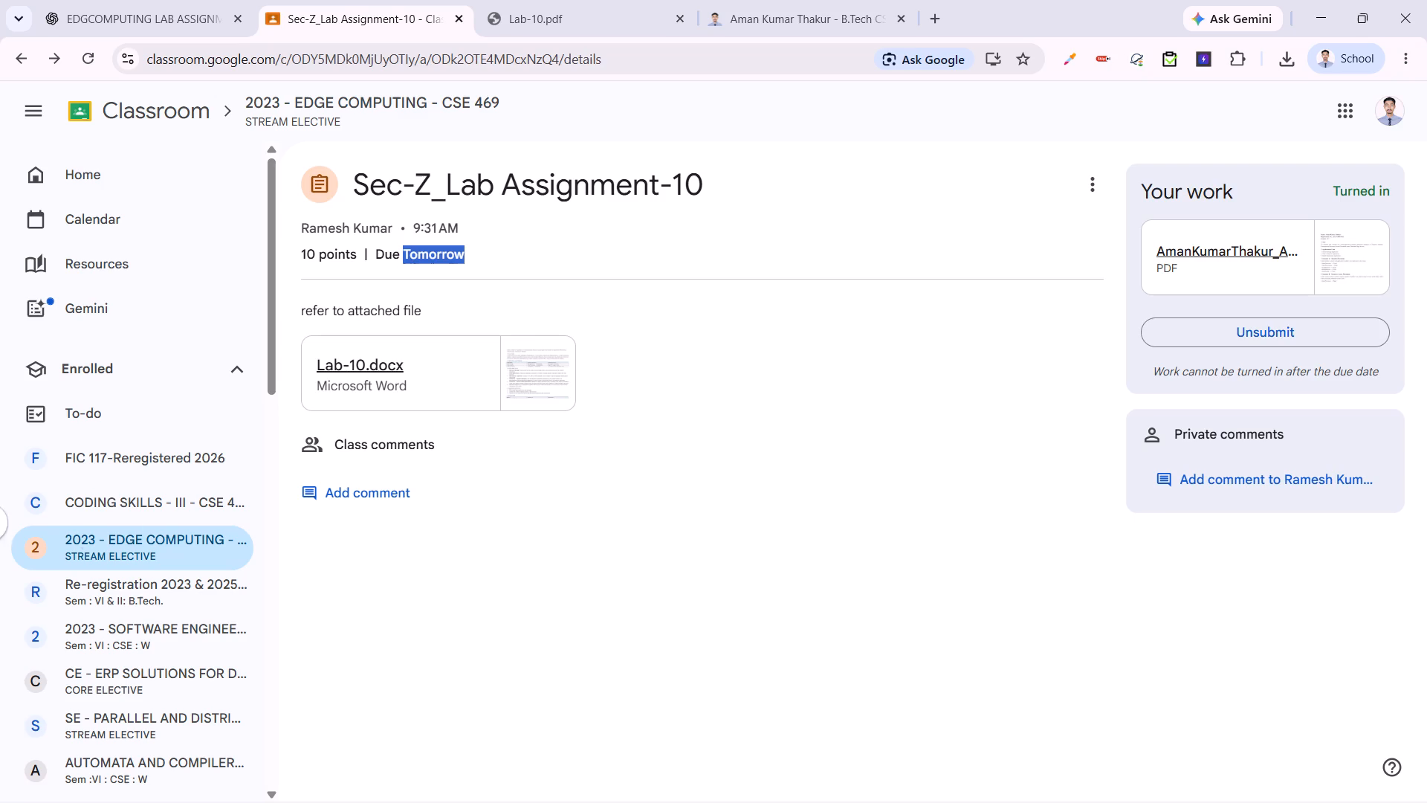
scroll(441, 248, right, 2)
scroll(658, 520, down, 5)
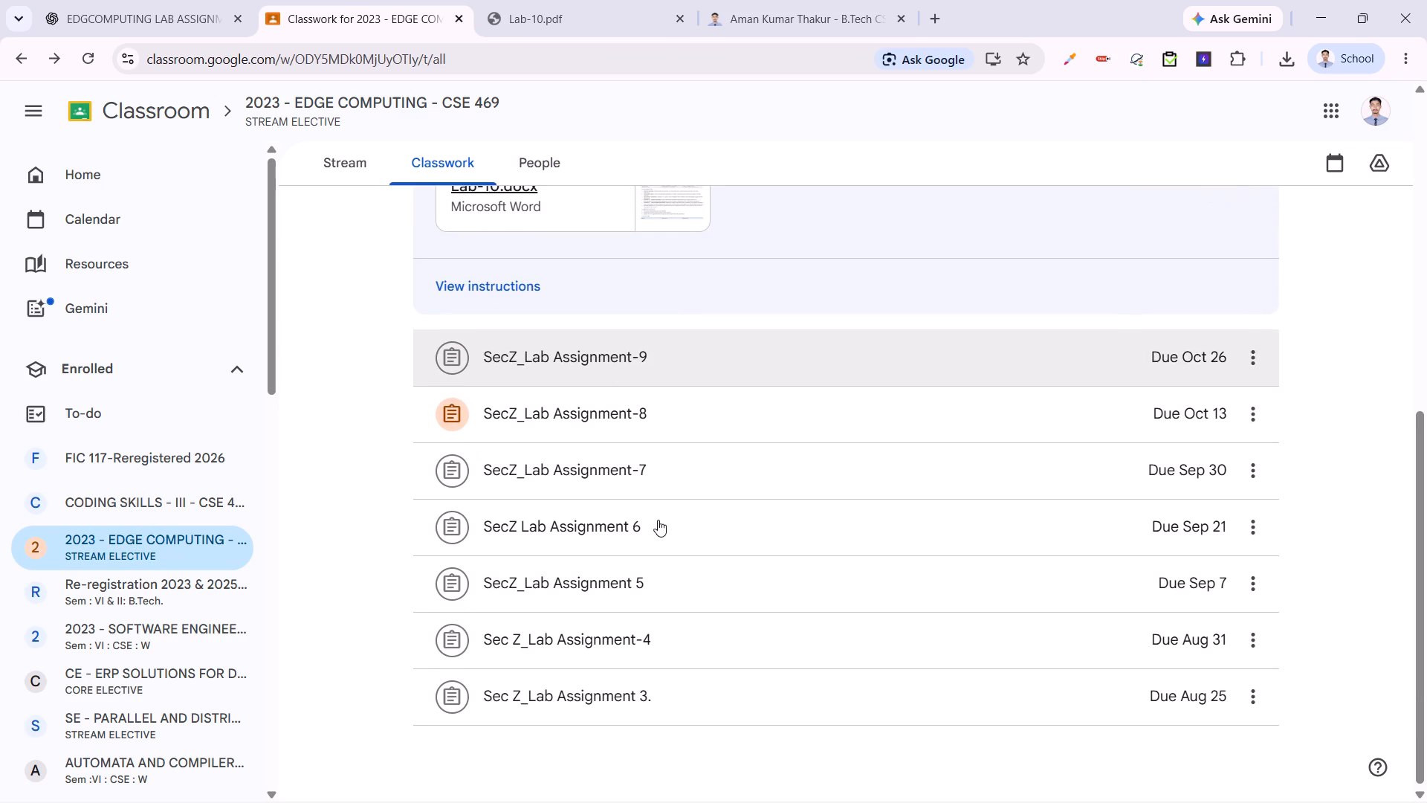
scroll(600, 421, up, 2)
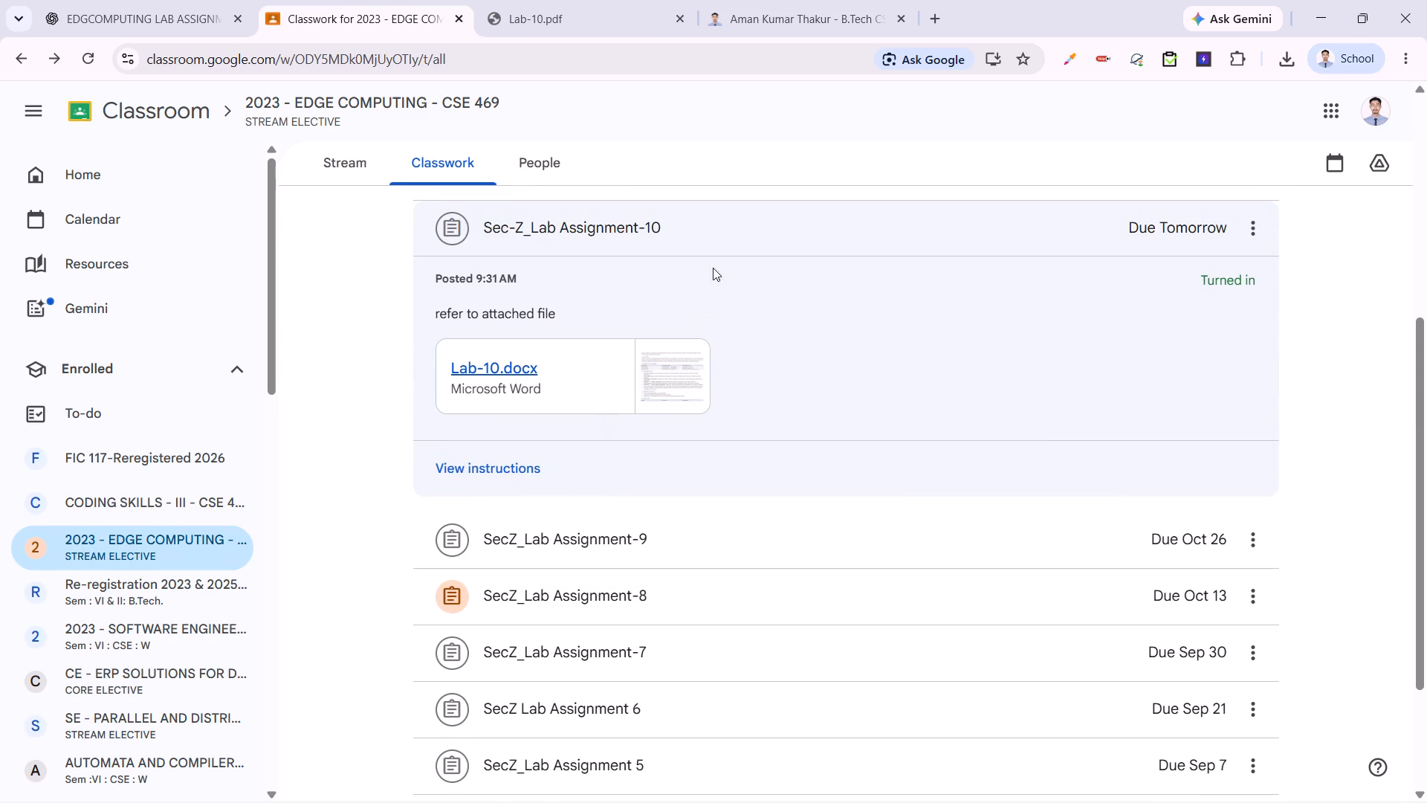
click(742, 256)
scroll(346, 463, down, 2)
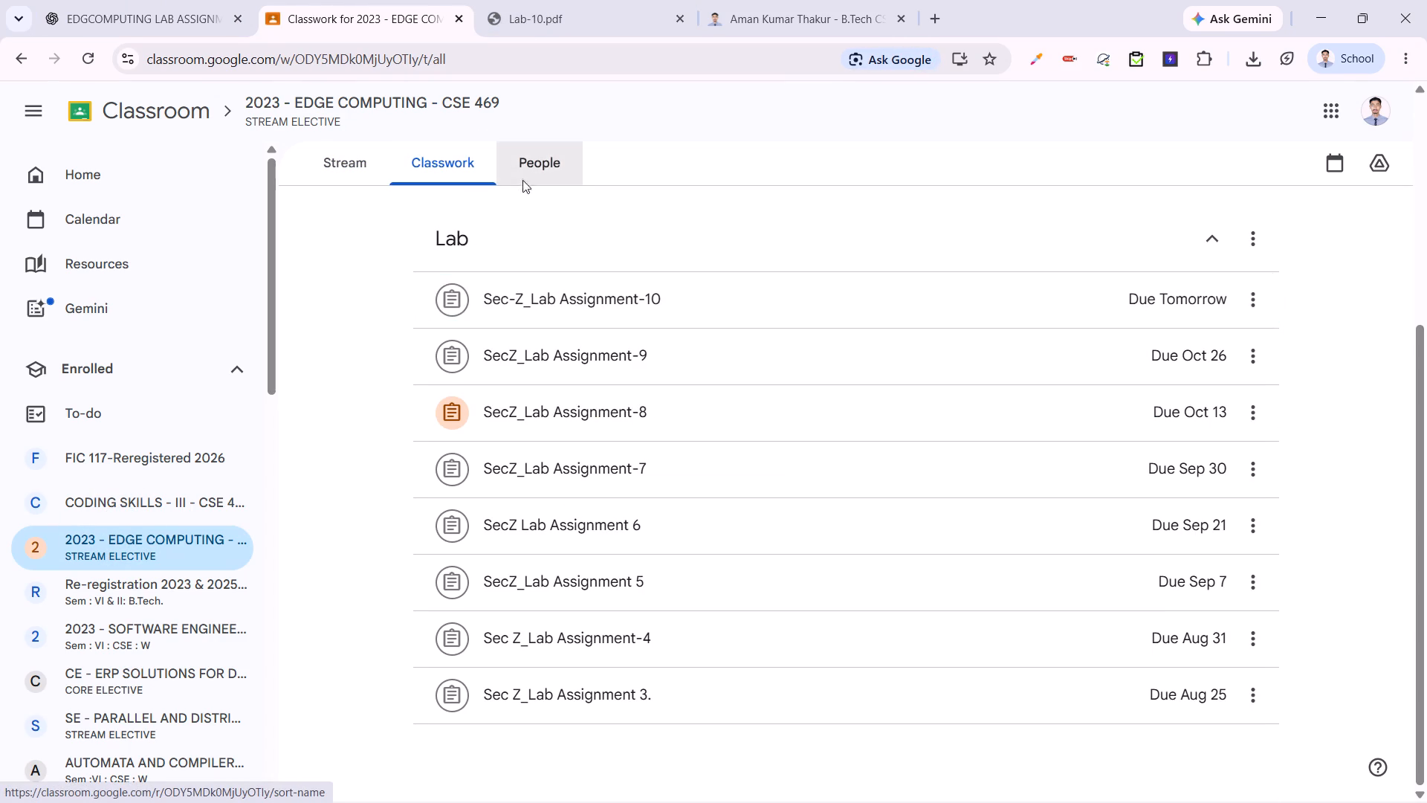
click(368, 152)
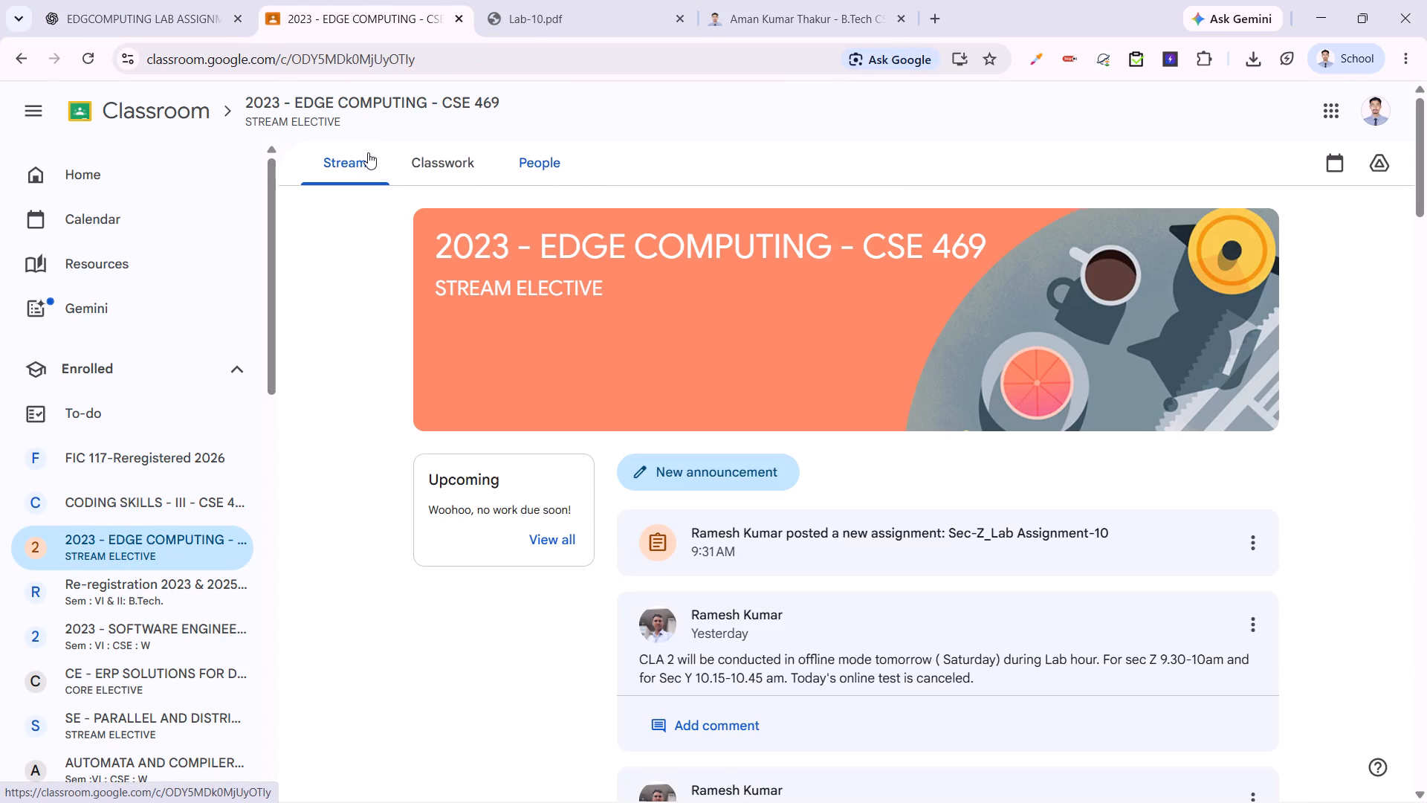
click(560, 0)
click(809, 0)
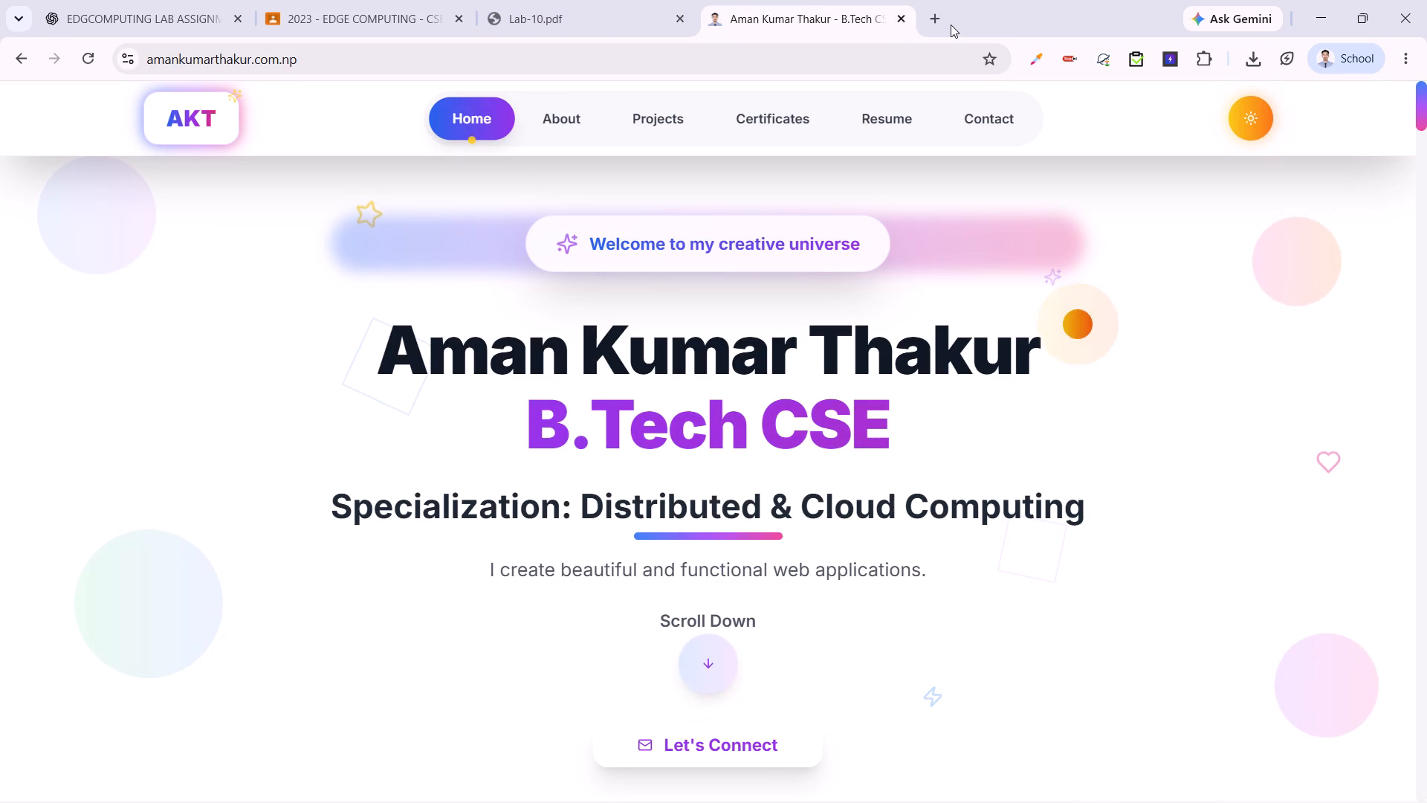
Close the Chrome, File Explorer Downloads and Word report windows.
click(1426, 1)
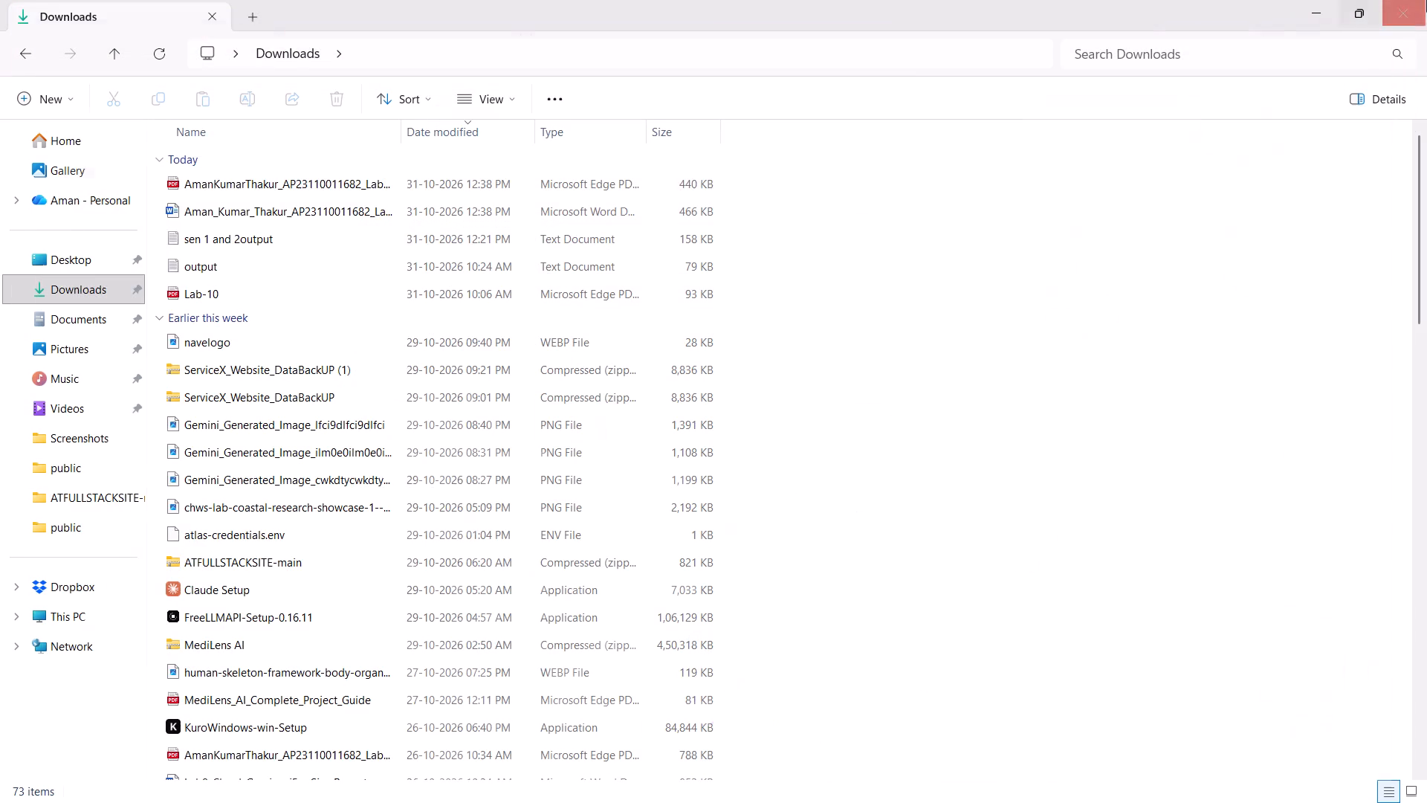
click(1424, 1)
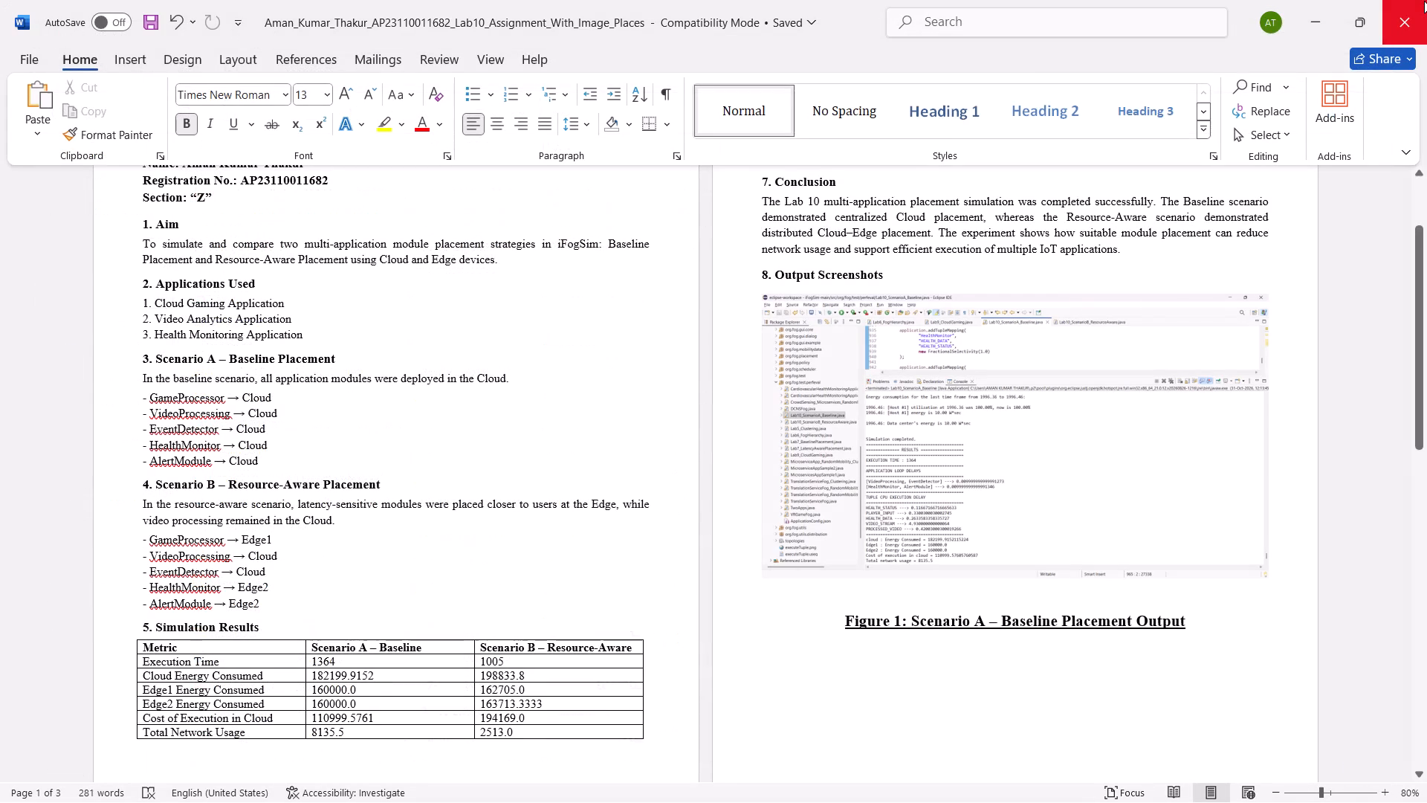
click(1426, 0)
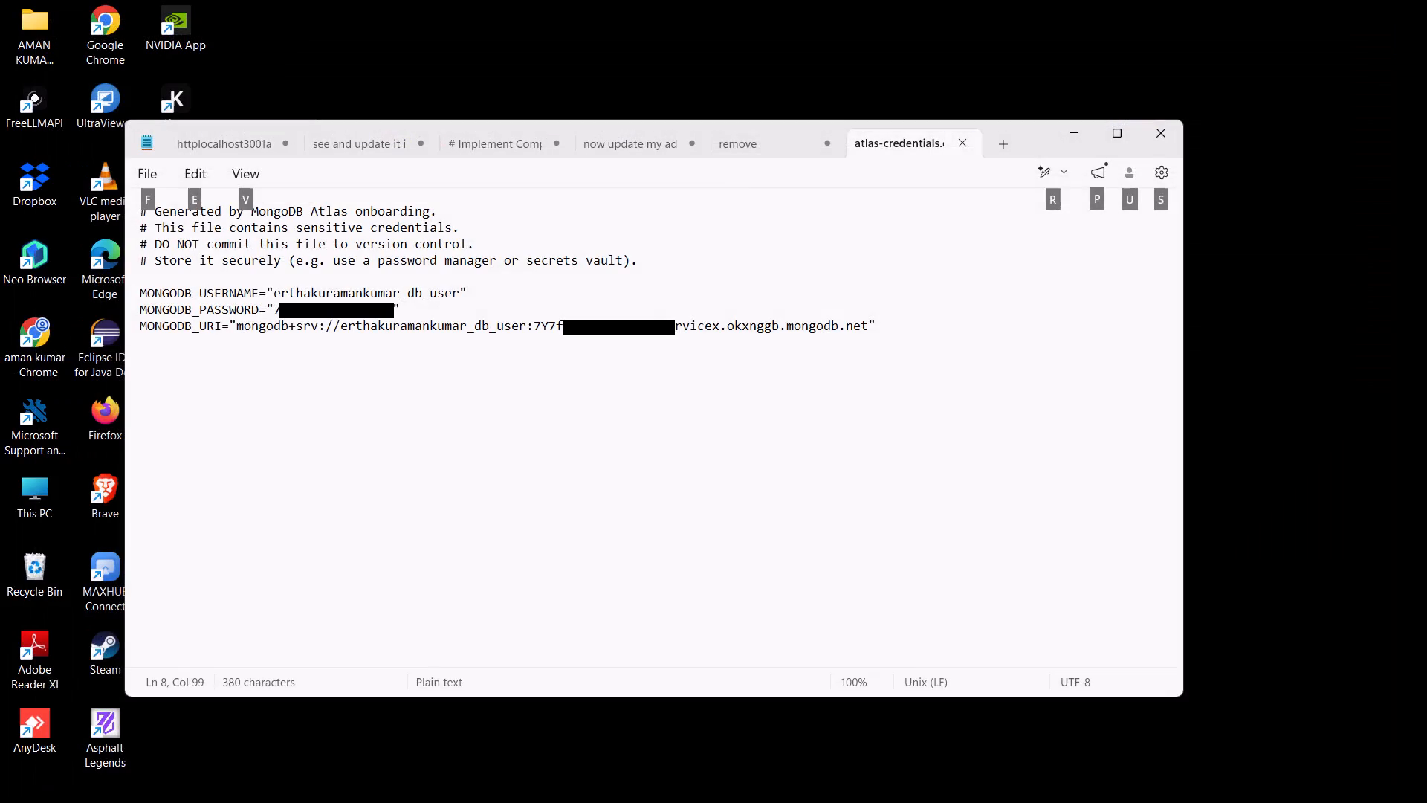
View the note titled remove in Notepad, and close the Notepad window.
click(767, 142)
click(705, 297)
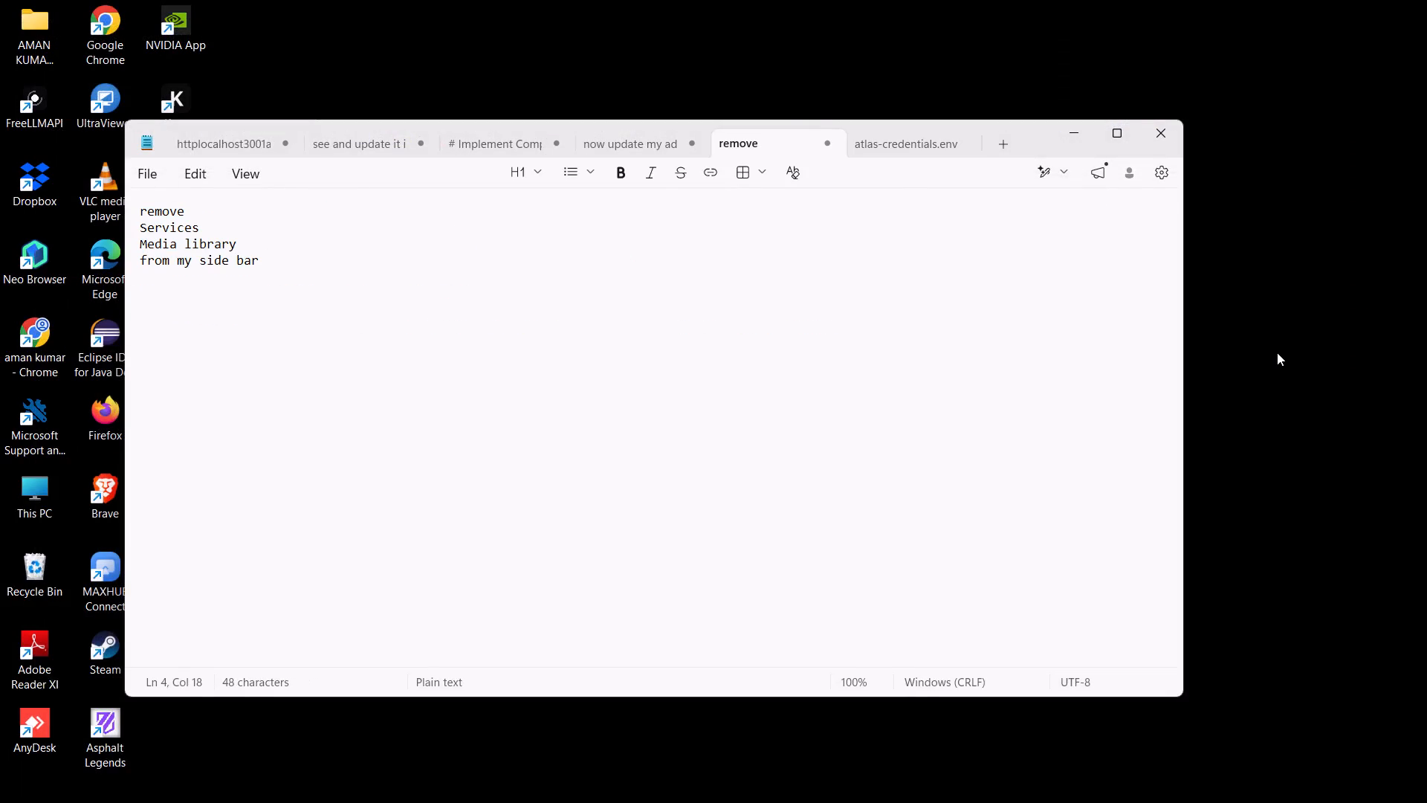
click(1277, 352)
click(1168, 134)
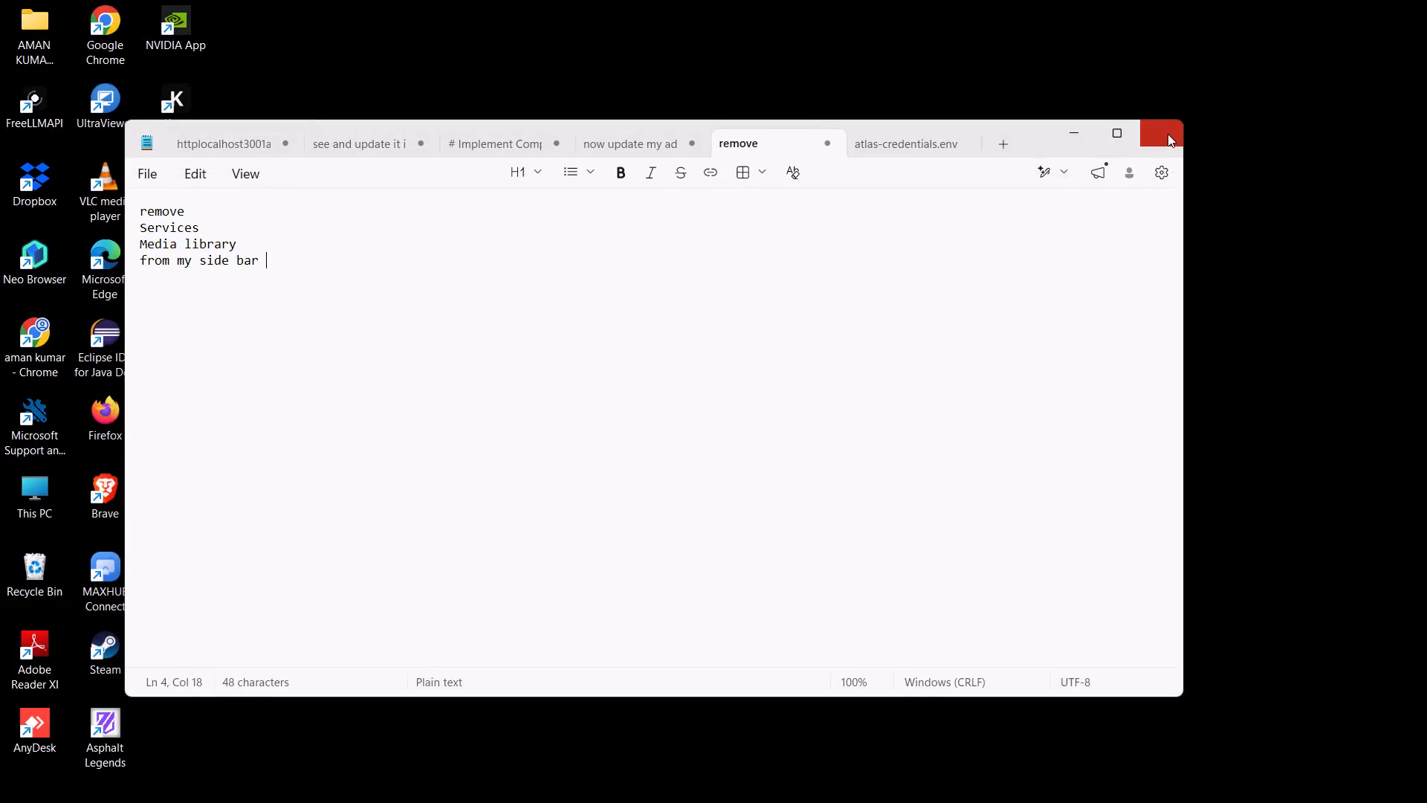
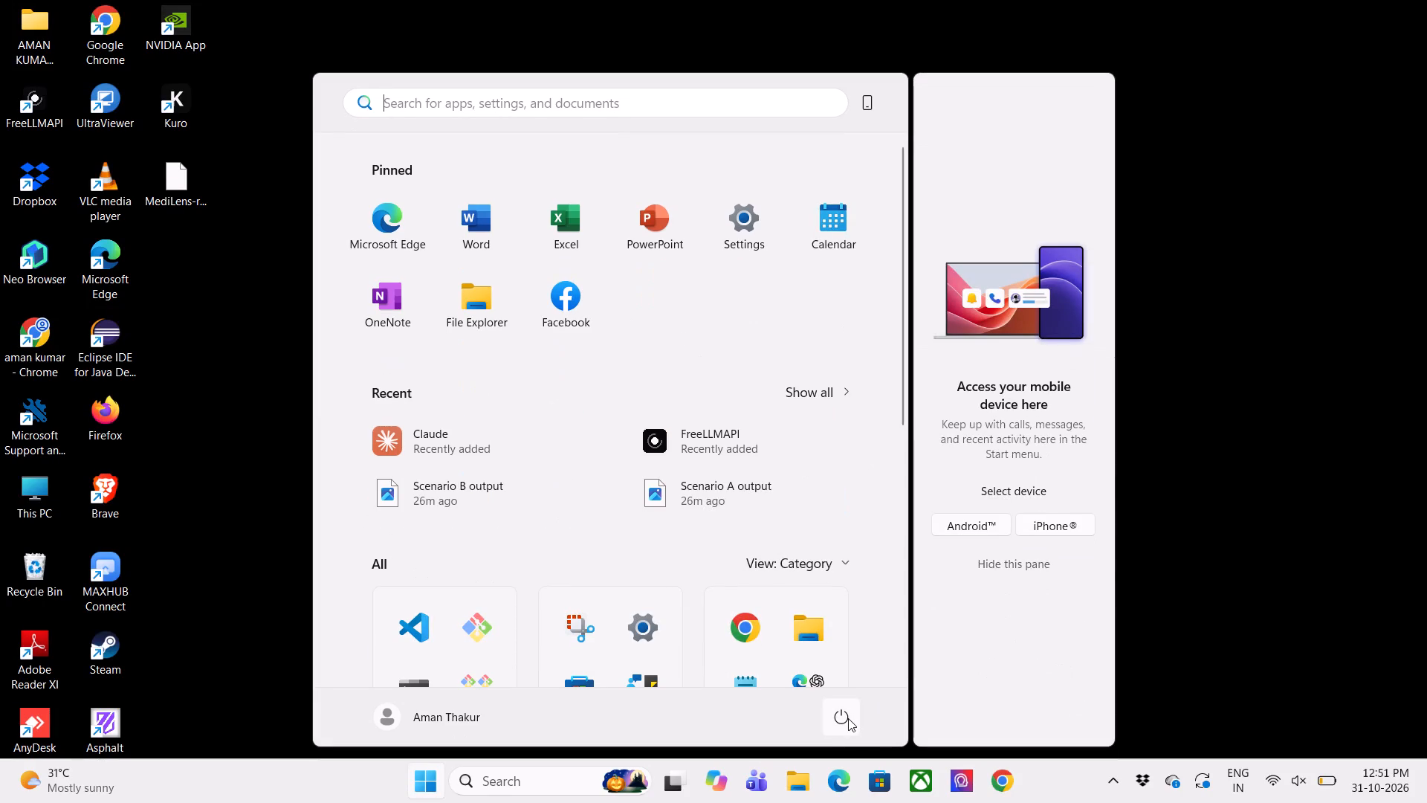
Shut down the computer.
click(848, 718)
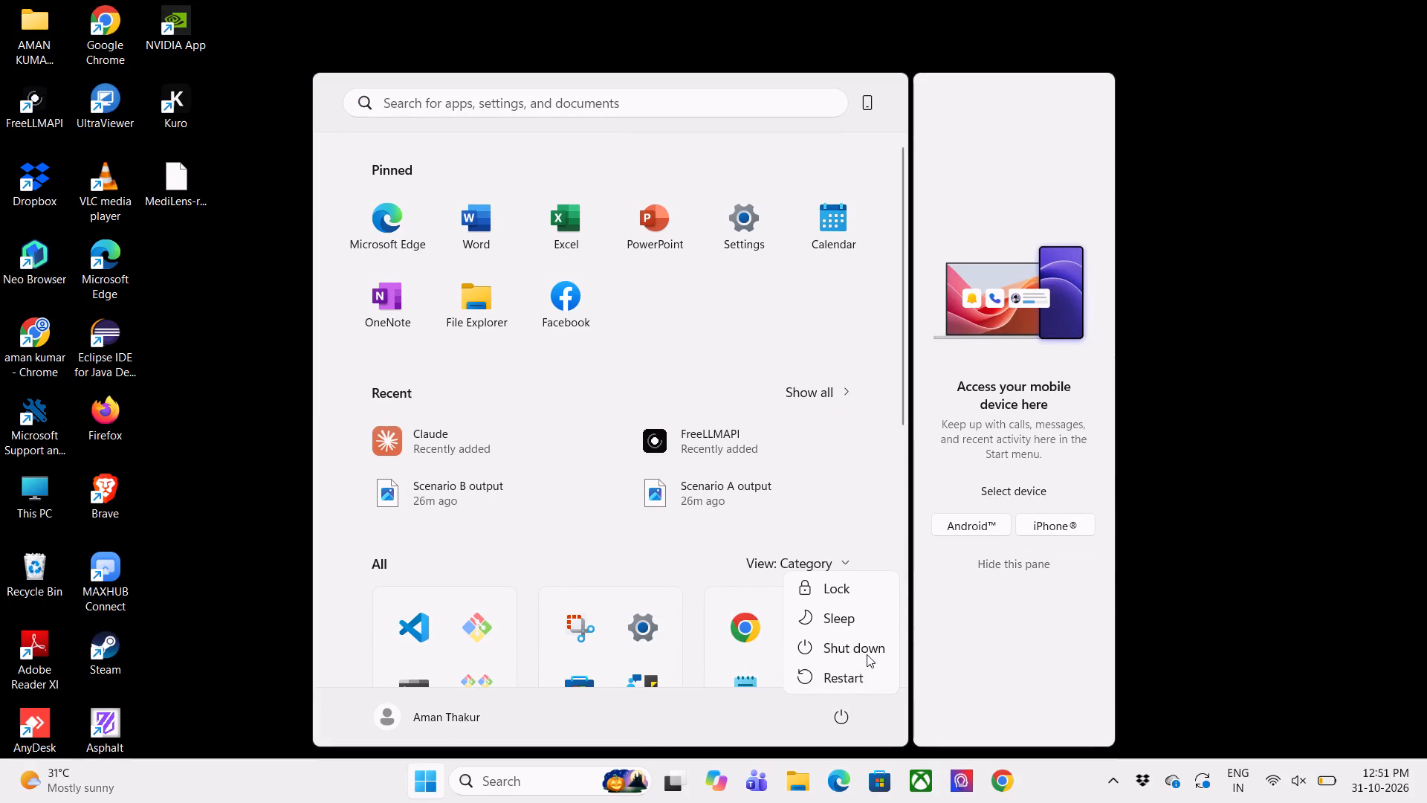
click(867, 654)
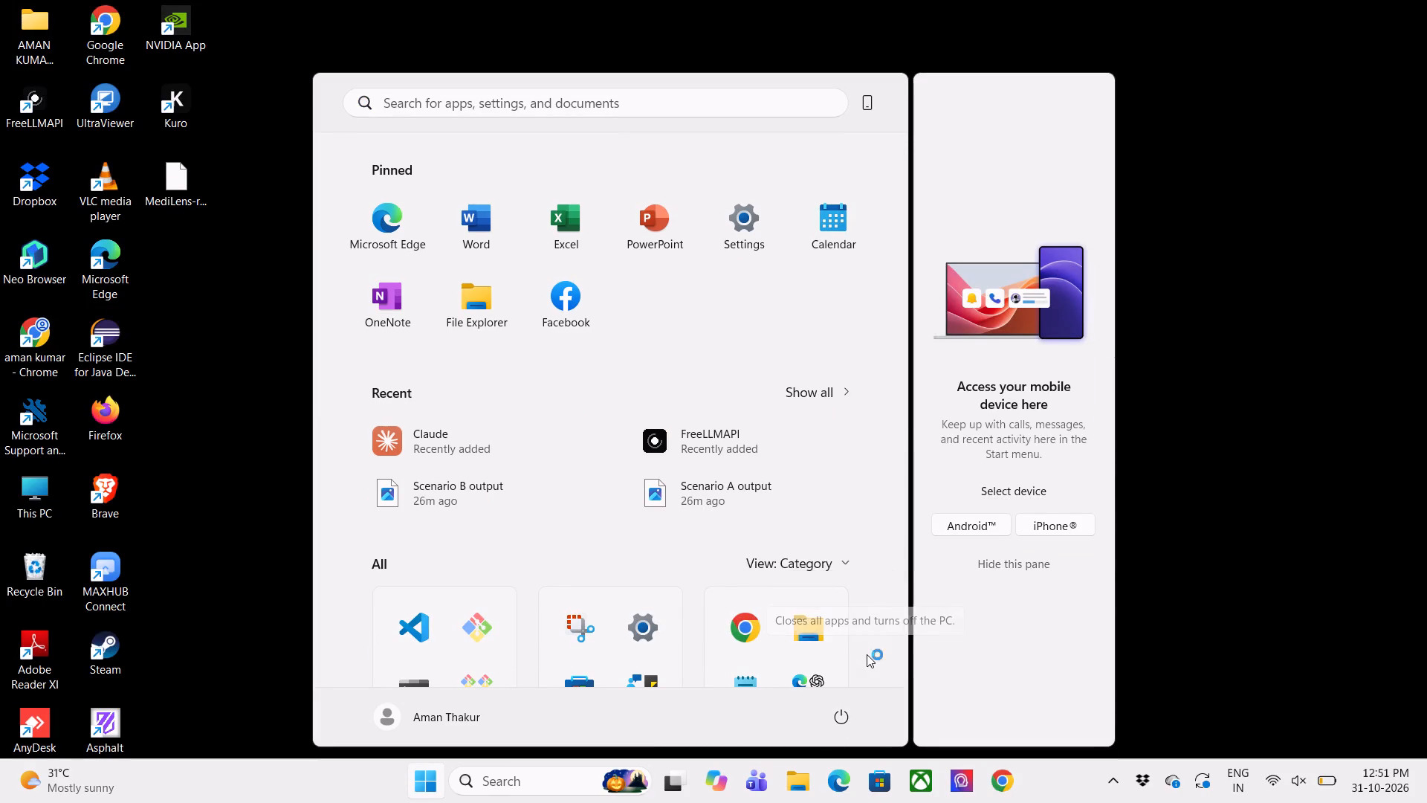